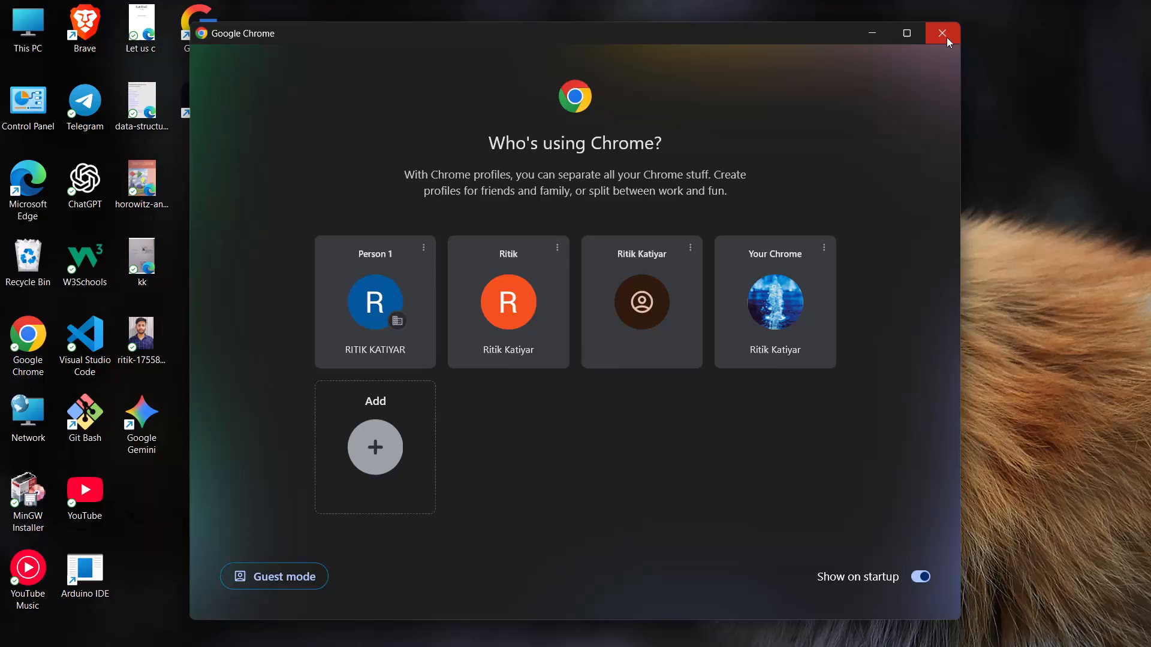
Open Chrome with the Person 1 profile.
left_click(366, 296)
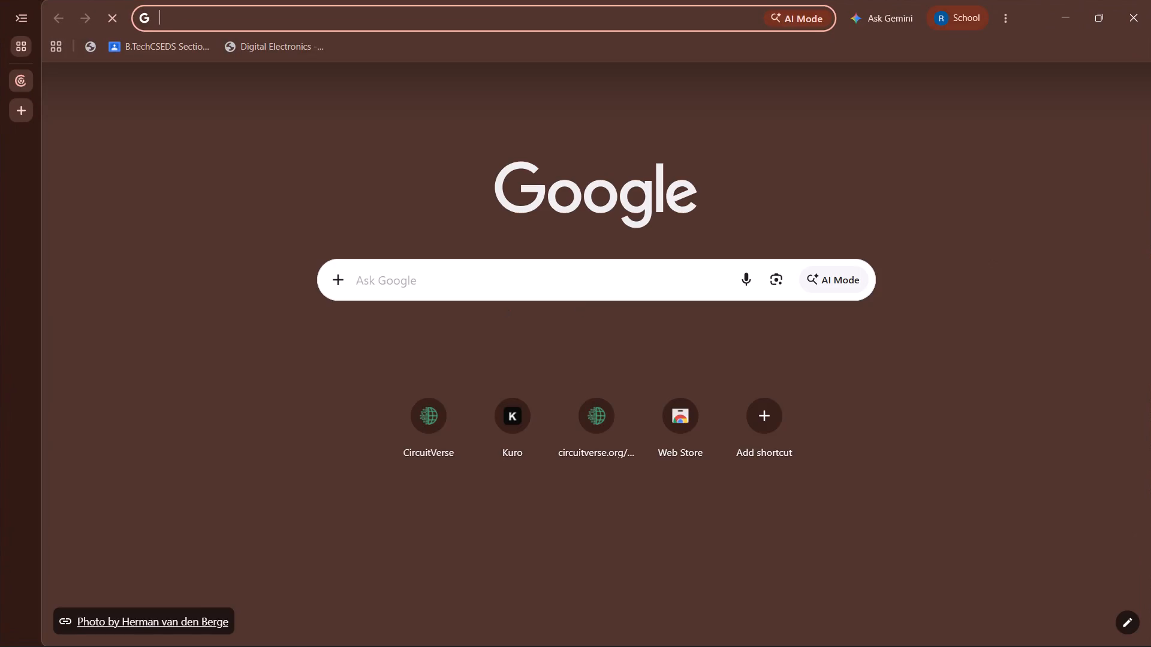
Search Google for "classroom" using the matching suggestion.
left_click(568, 282)
left_click(442, 323)
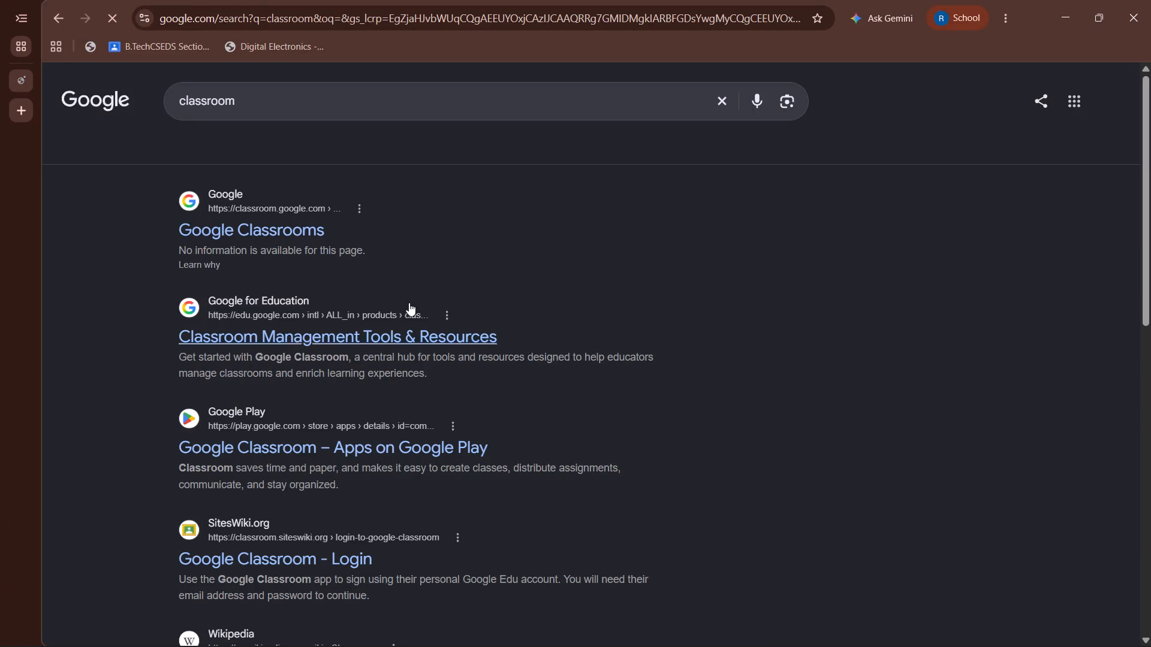
Open the Google Classrooms result from classroom.google.com in the search results.
left_click(245, 226)
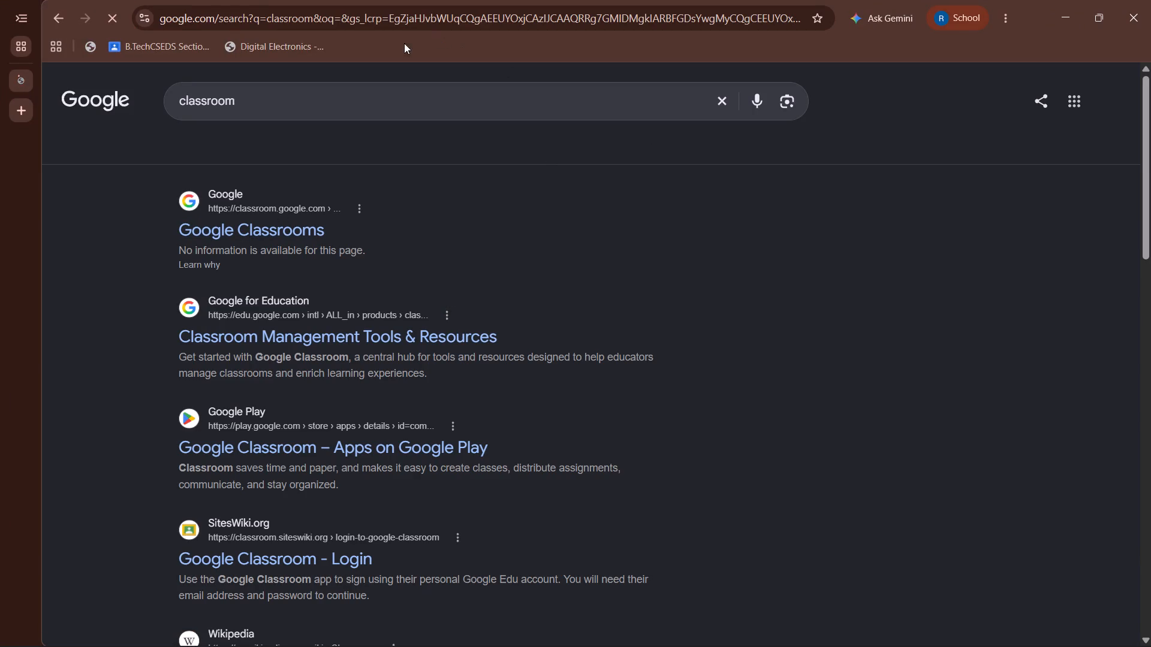
left_click_drag(274, 246, 276, 239)
left_click(276, 234)
left_click(269, 225)
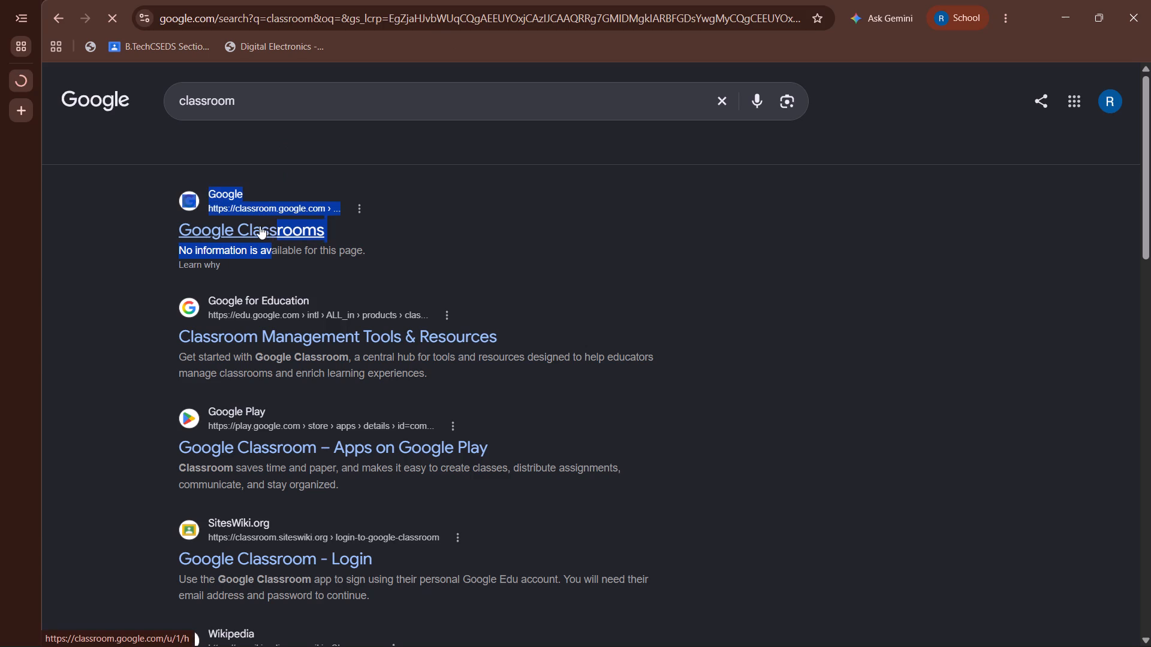
left_click(260, 226)
left_click(179, 266)
left_click(360, 307)
left_click_drag(201, 211, 211, 214)
left_click_drag(505, 312, 511, 312)
left_click(282, 225)
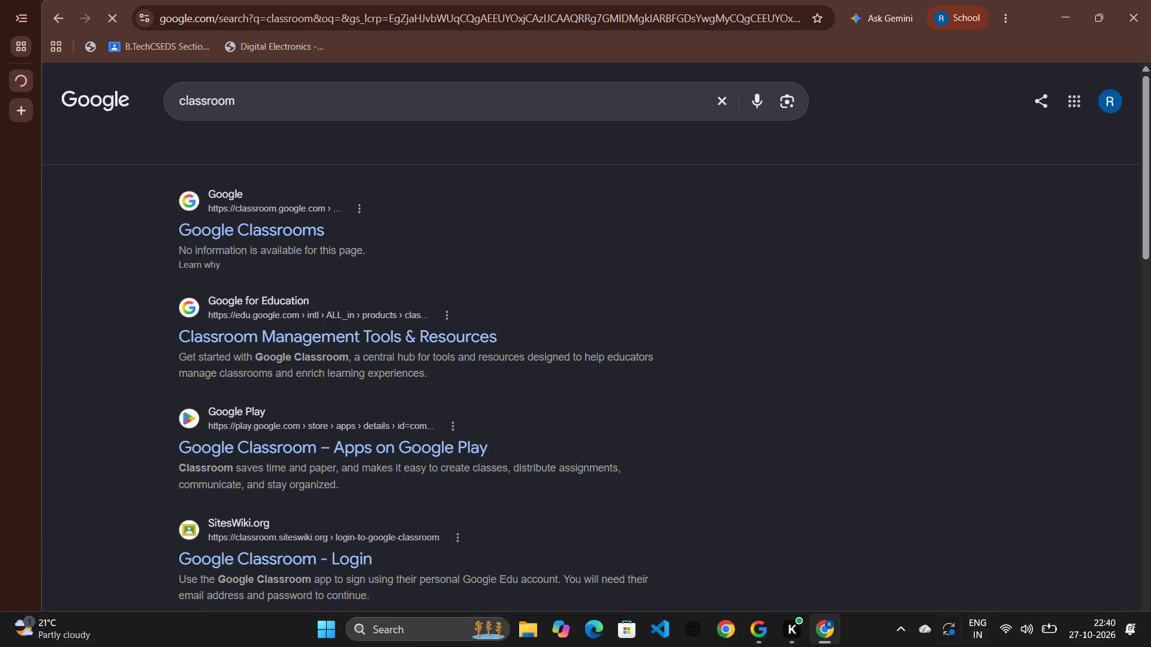
Open the Windows quick settings to check the Wi-Fi connection.
left_click(1002, 634)
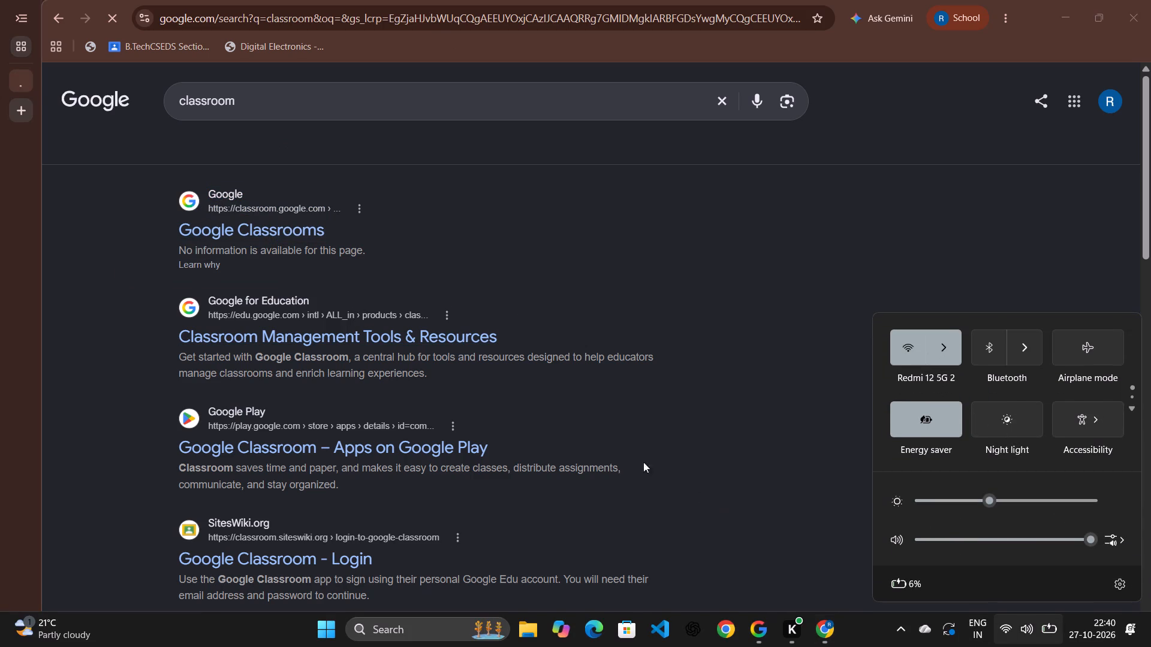
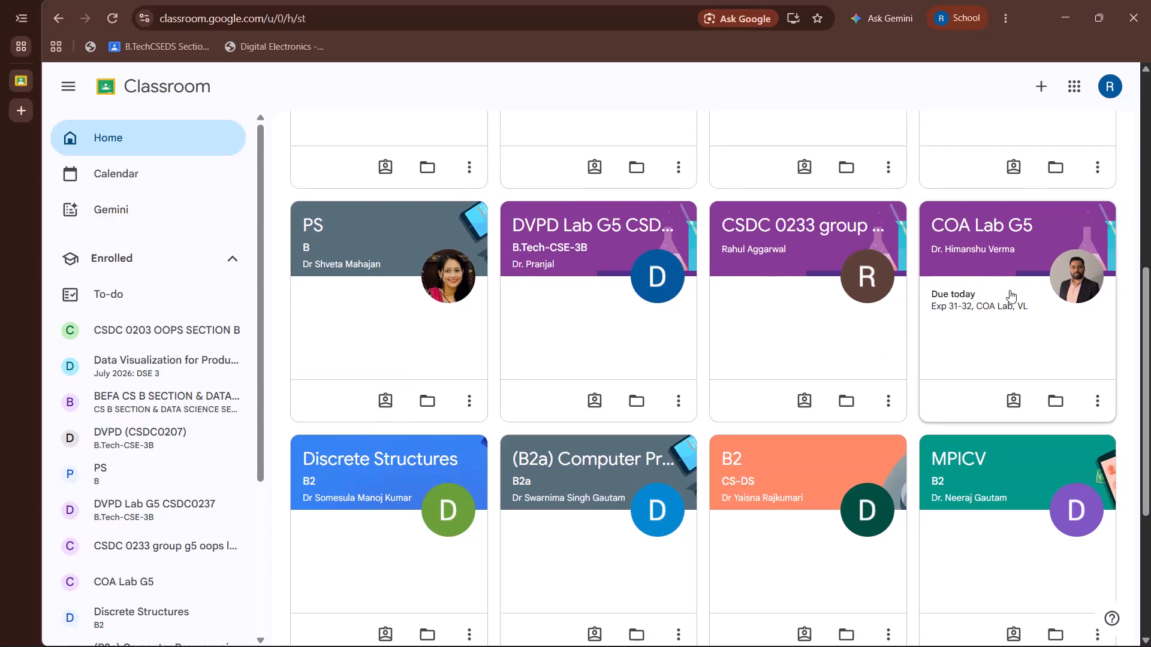
Open the COA Lab G5 class from the Classroom home page.
left_click(967, 241)
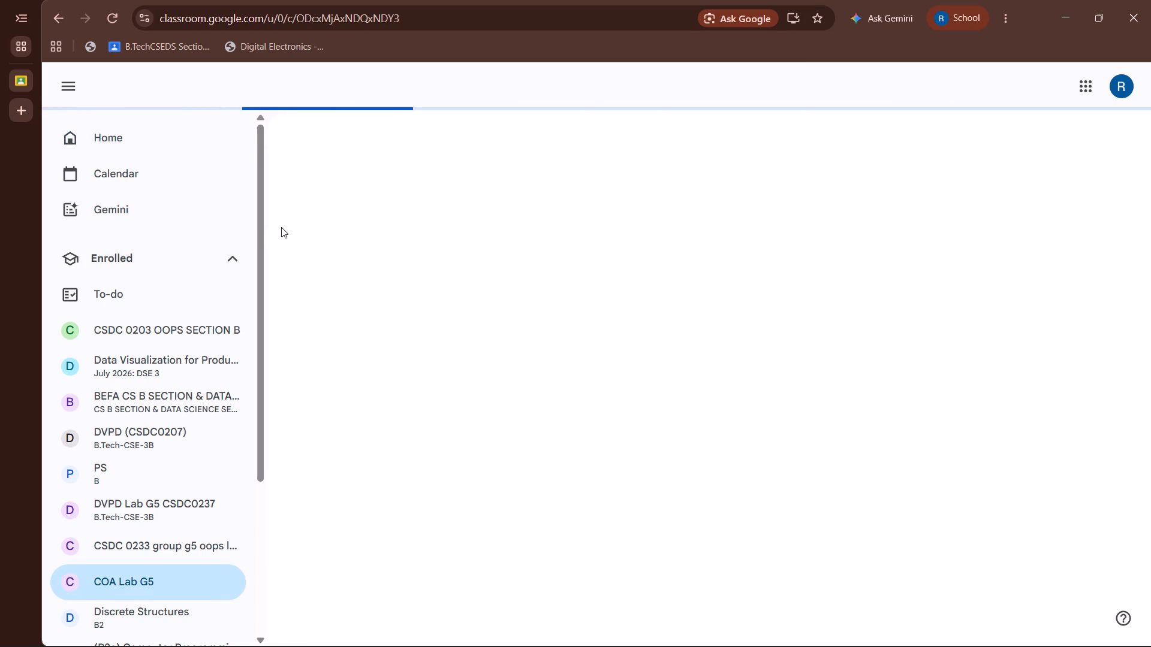
left_click_drag(260, 229, 240, 437)
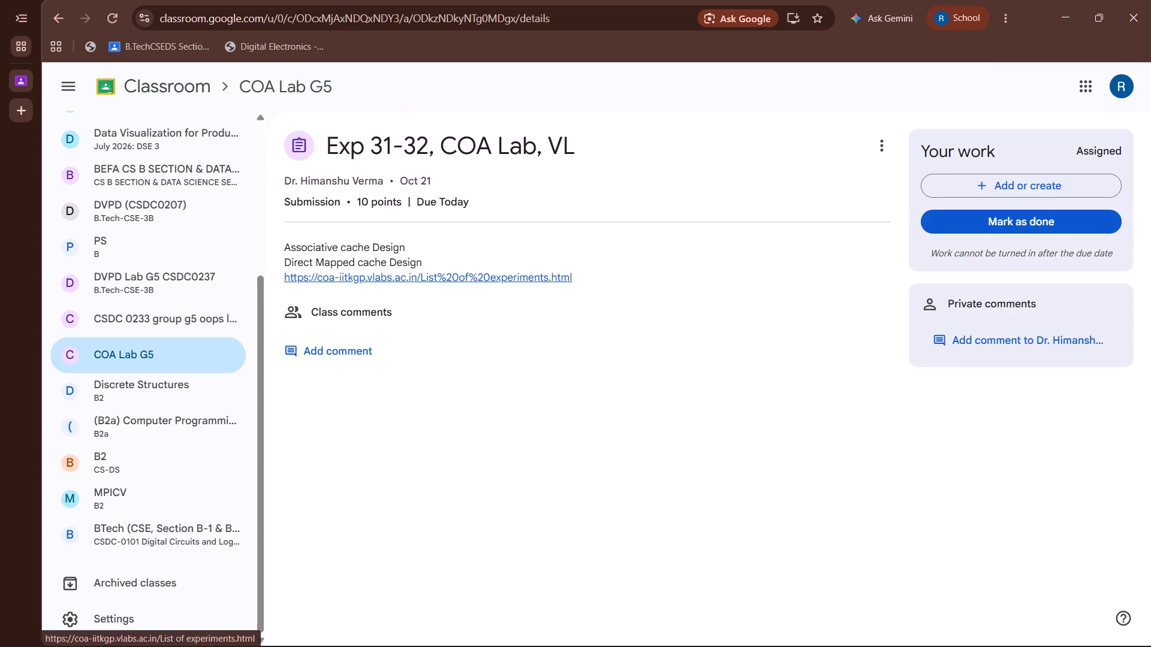
Open the coa-iitkgp.vlabs.ac.in list of experiments linked in the assignment description.
left_click(394, 271)
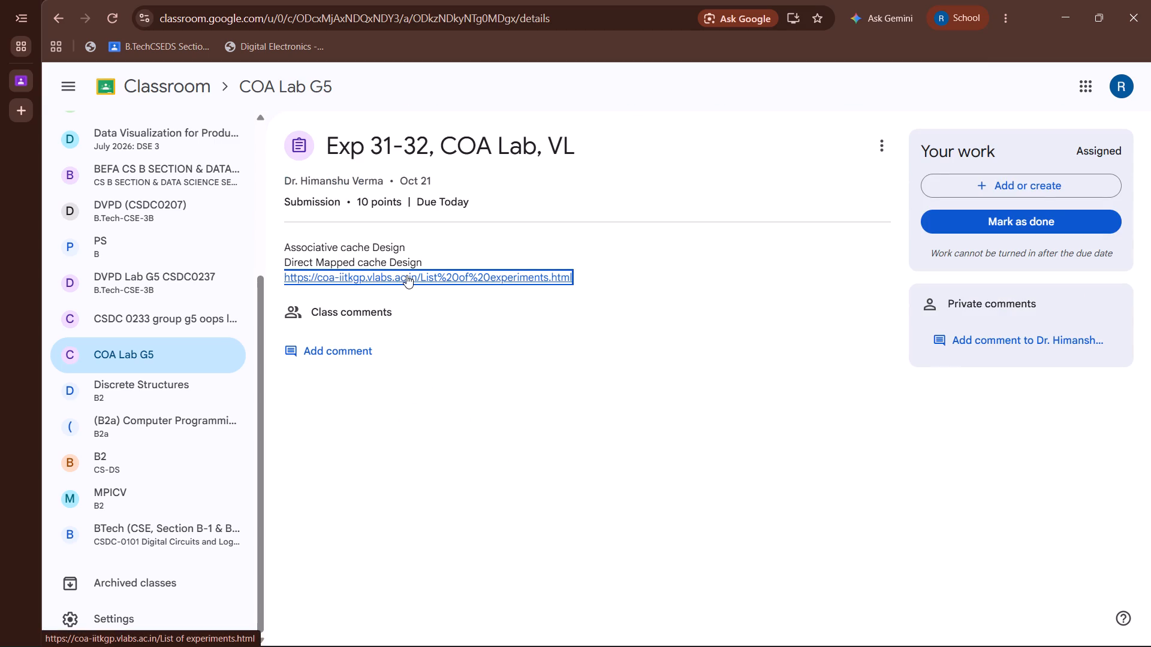
left_click(406, 275)
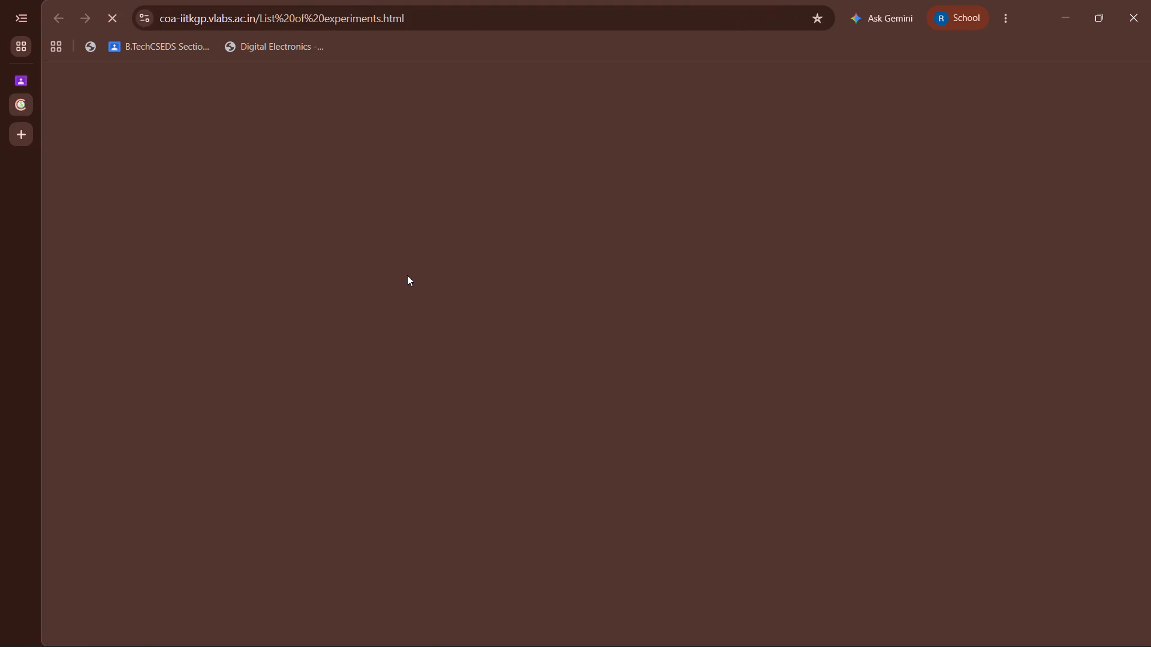
View the Direct Mapped cache Design experiment's aim page and return to the list of experiments.
scroll(477, 400, "down", 5)
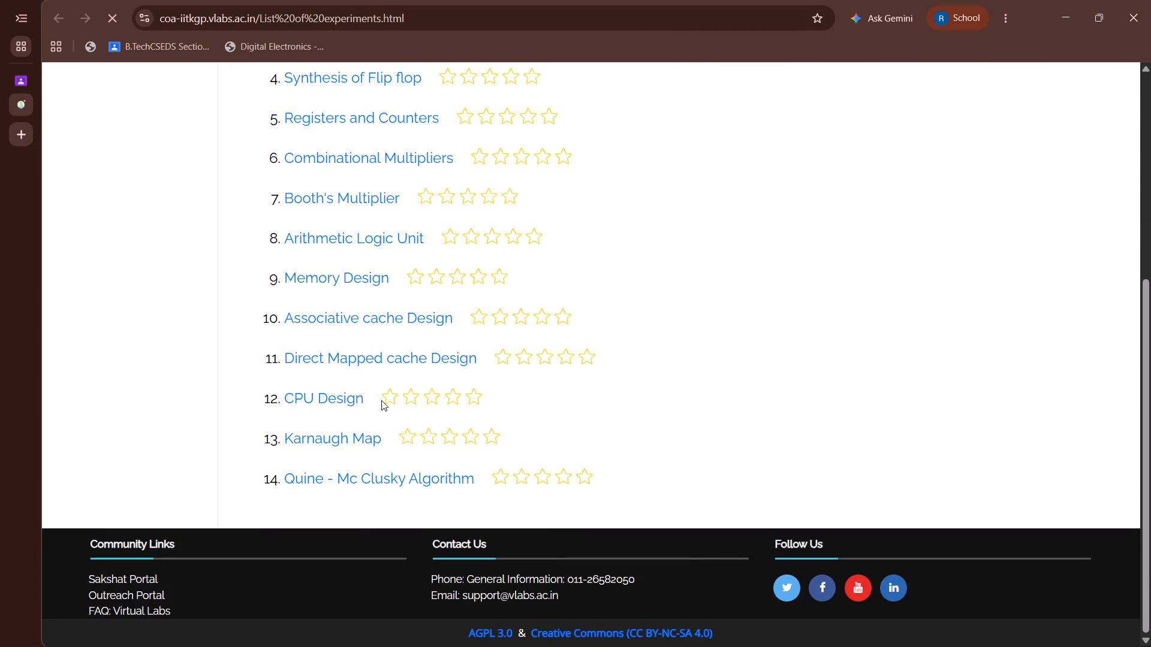
left_click(382, 363)
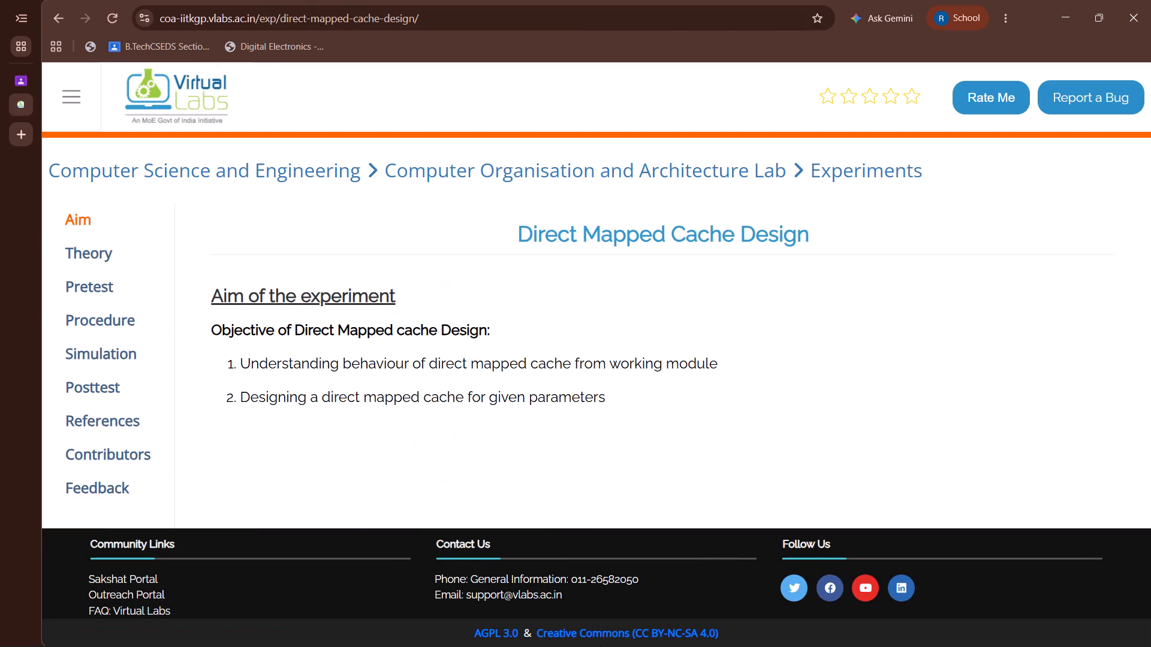
scroll(608, 443, "down", 2)
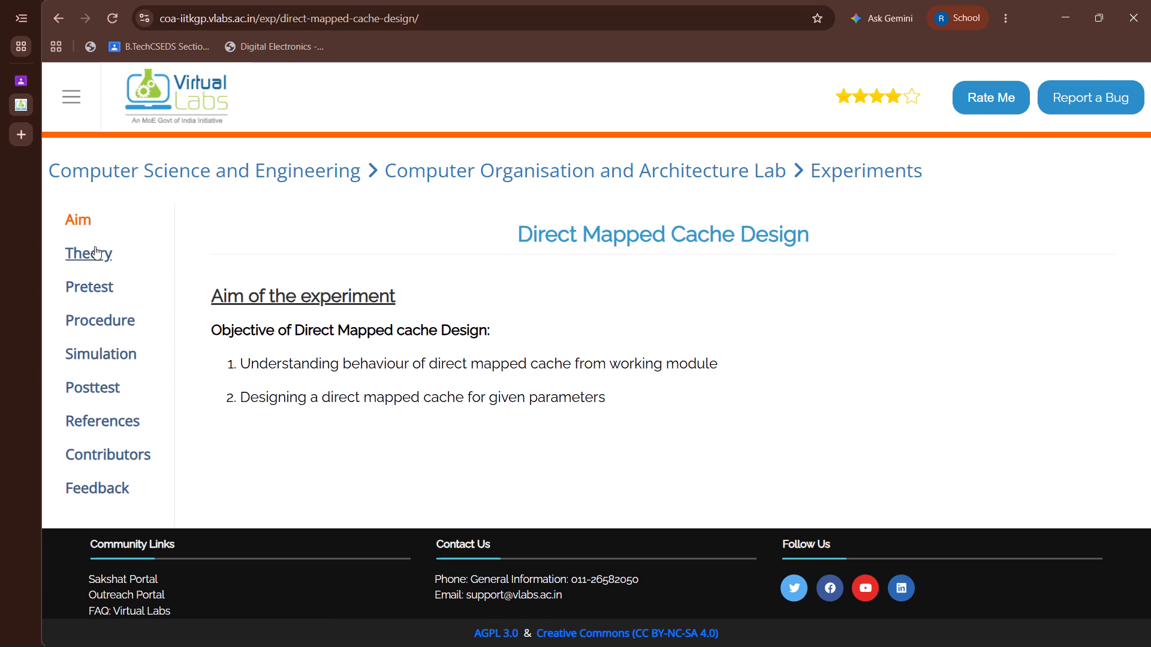
left_click(58, 23)
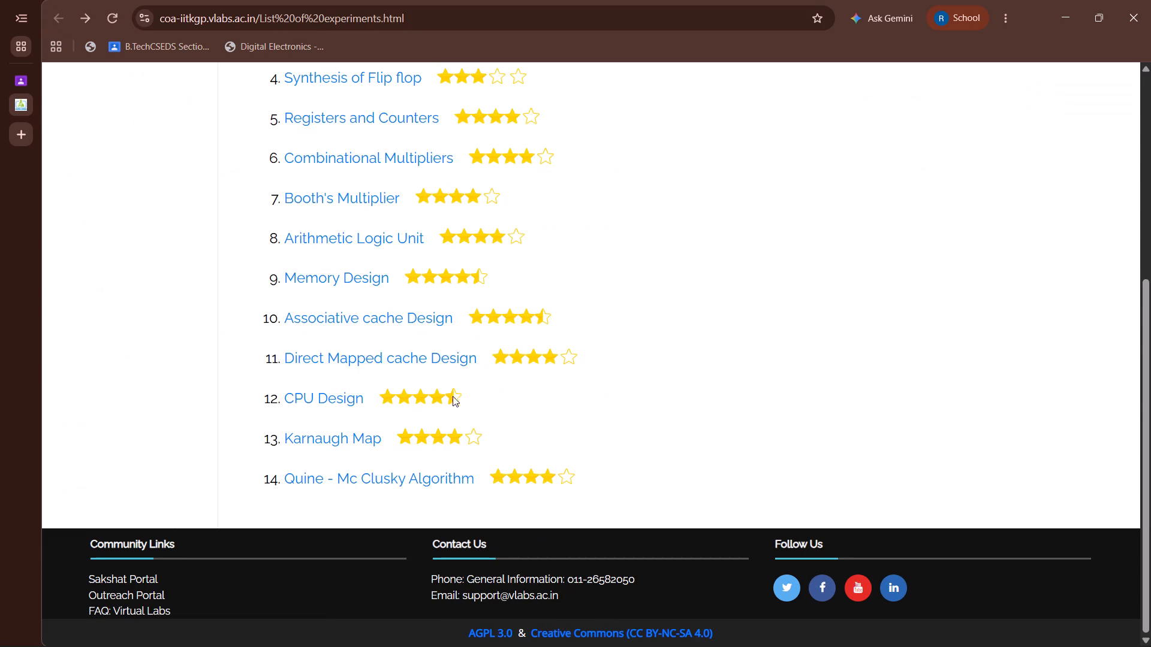
View the Associative cache Design experiment's objective page and return to the list of experiments.
left_click(379, 319)
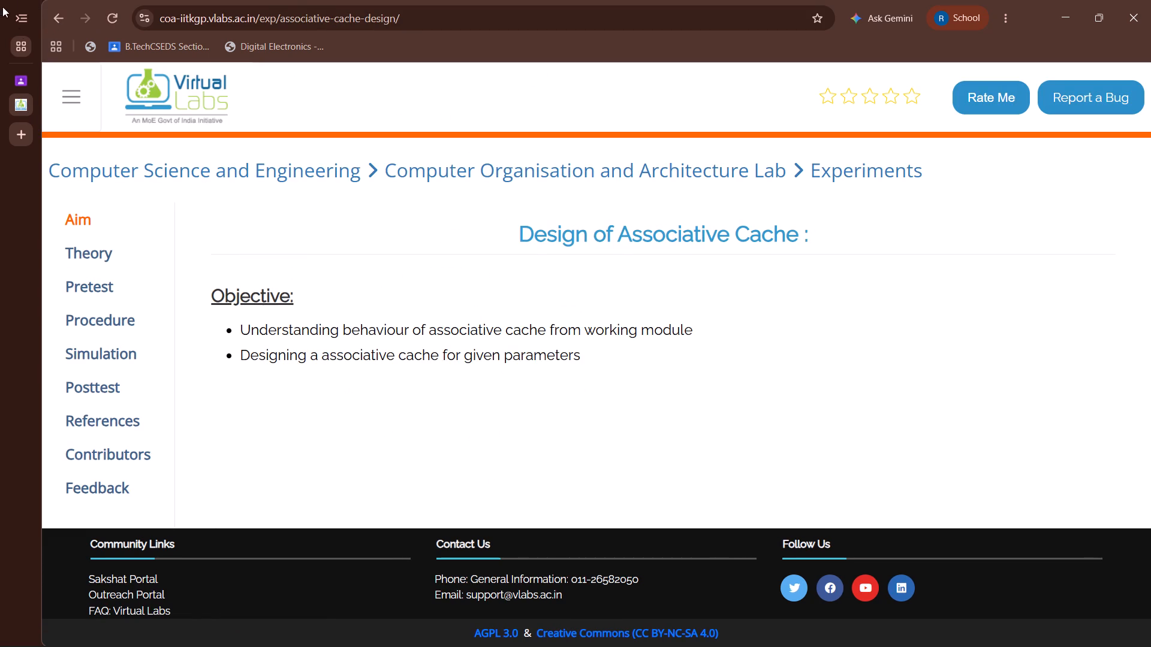
left_click(56, 26)
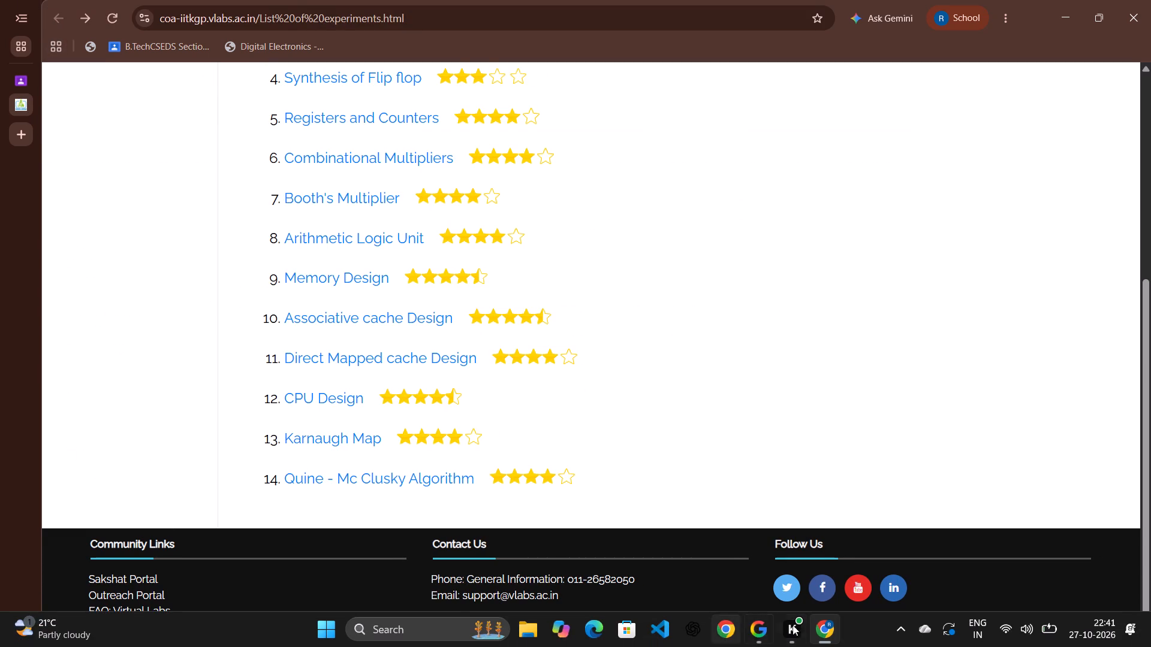
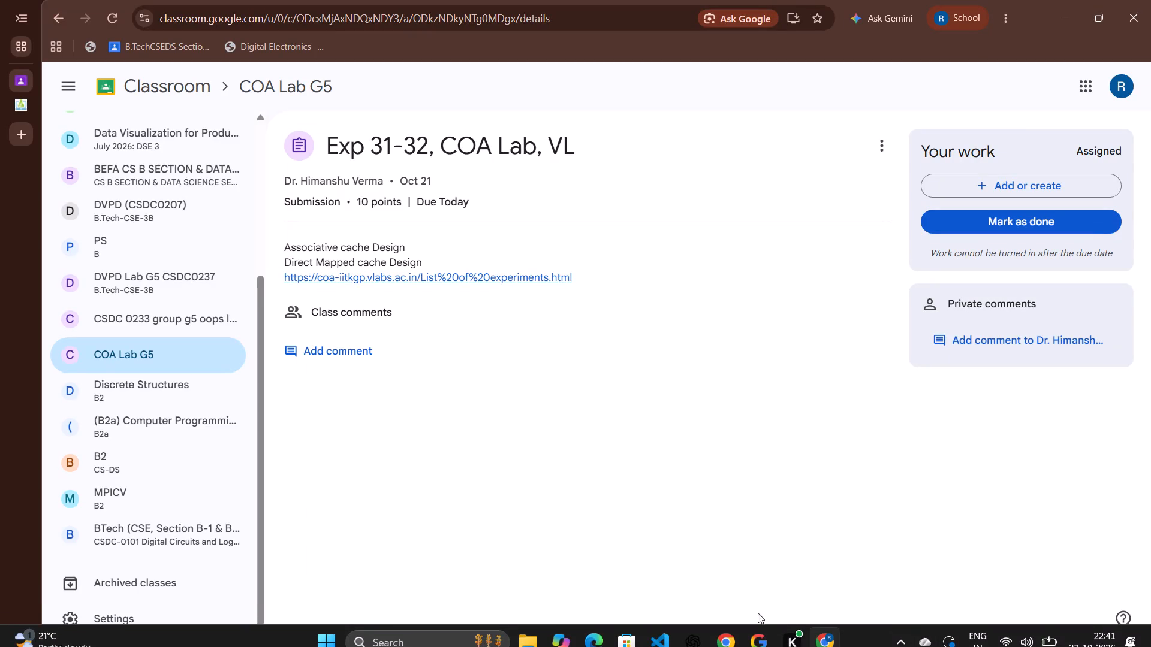
Copy the experiment title "Direct Mapped cache Design" from the Exp 31-32 assignment description in Classroom.
left_click(16, 110)
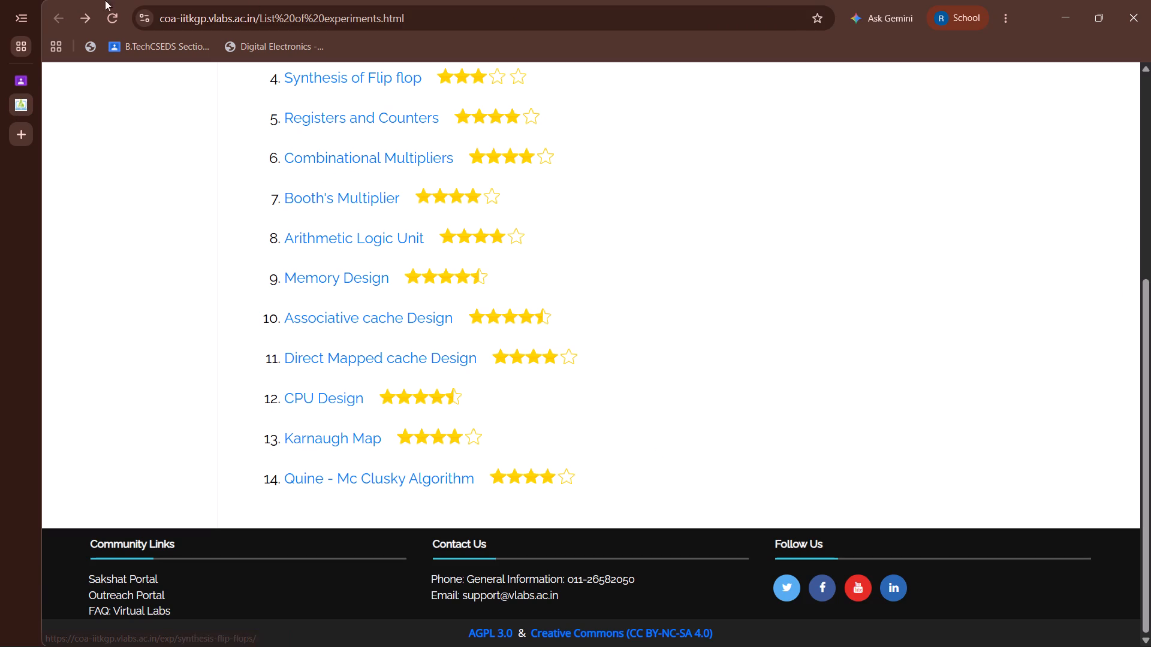
left_click(19, 86)
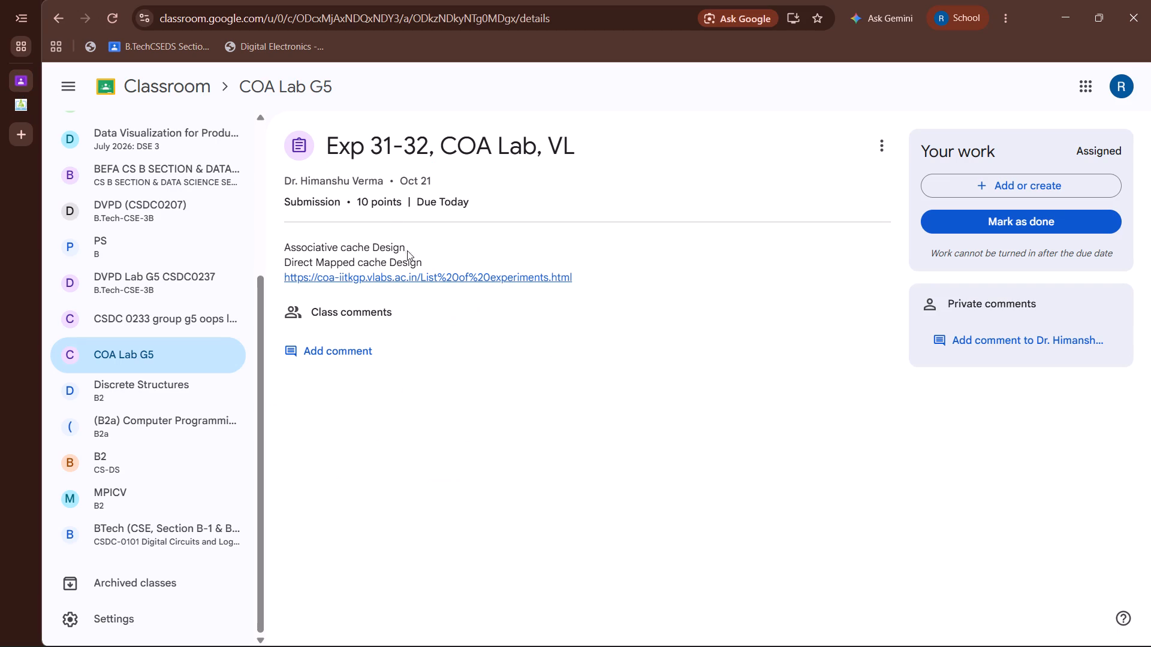
left_click_drag(430, 261, 287, 276)
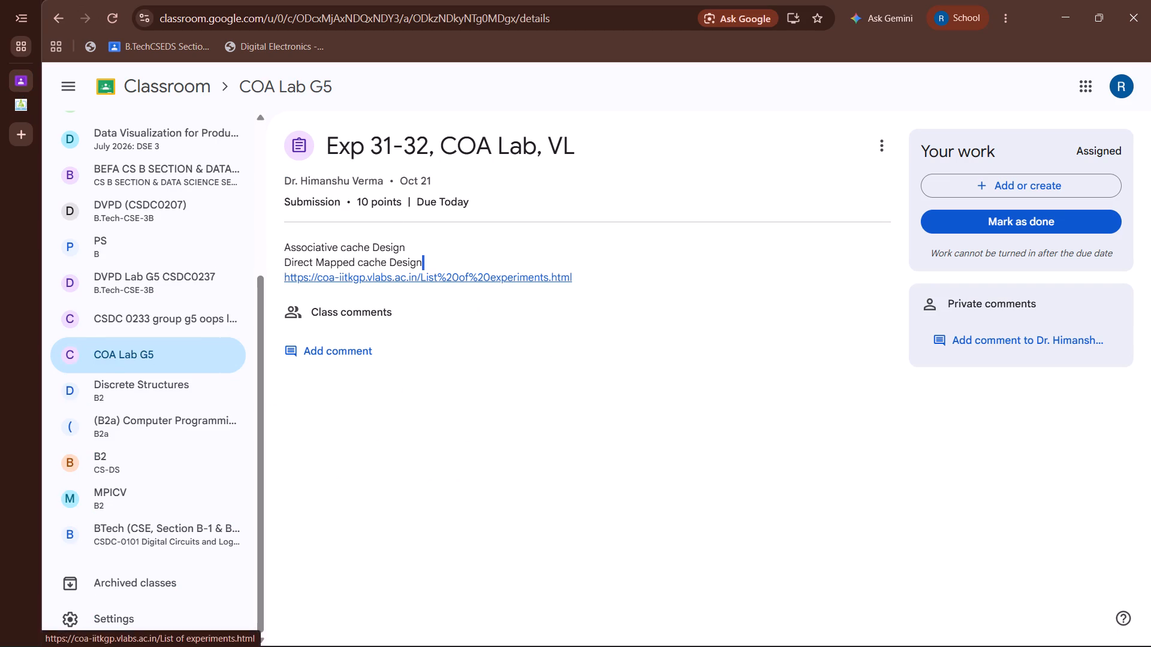
left_click_drag(287, 276, 273, 262)
key("ctrl+c")
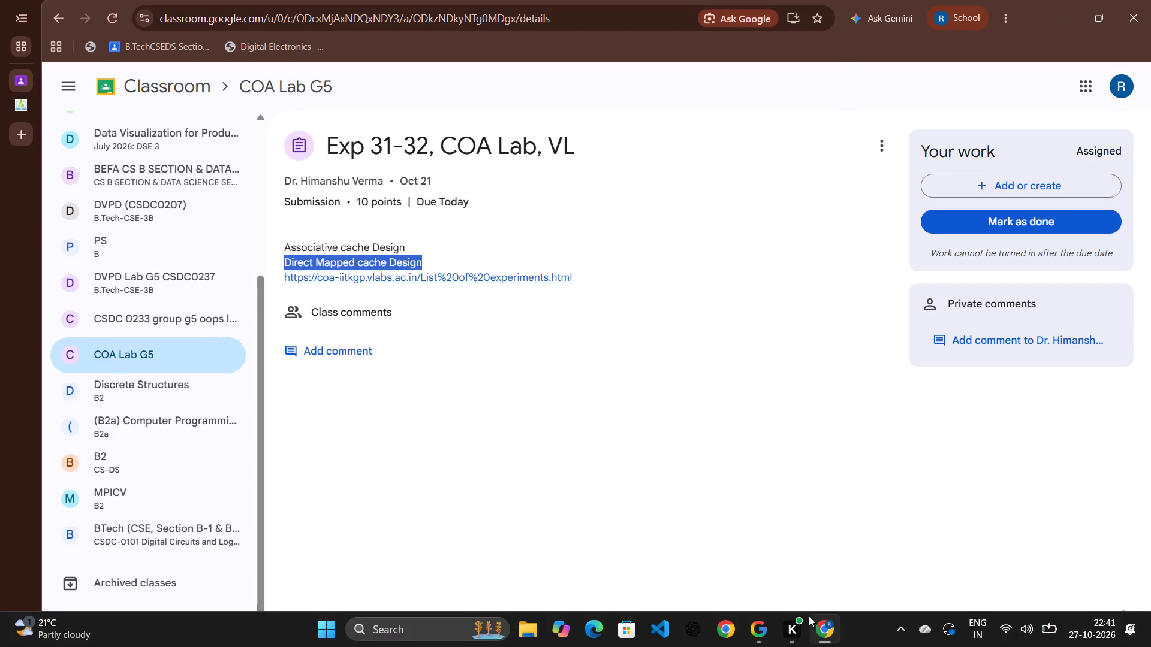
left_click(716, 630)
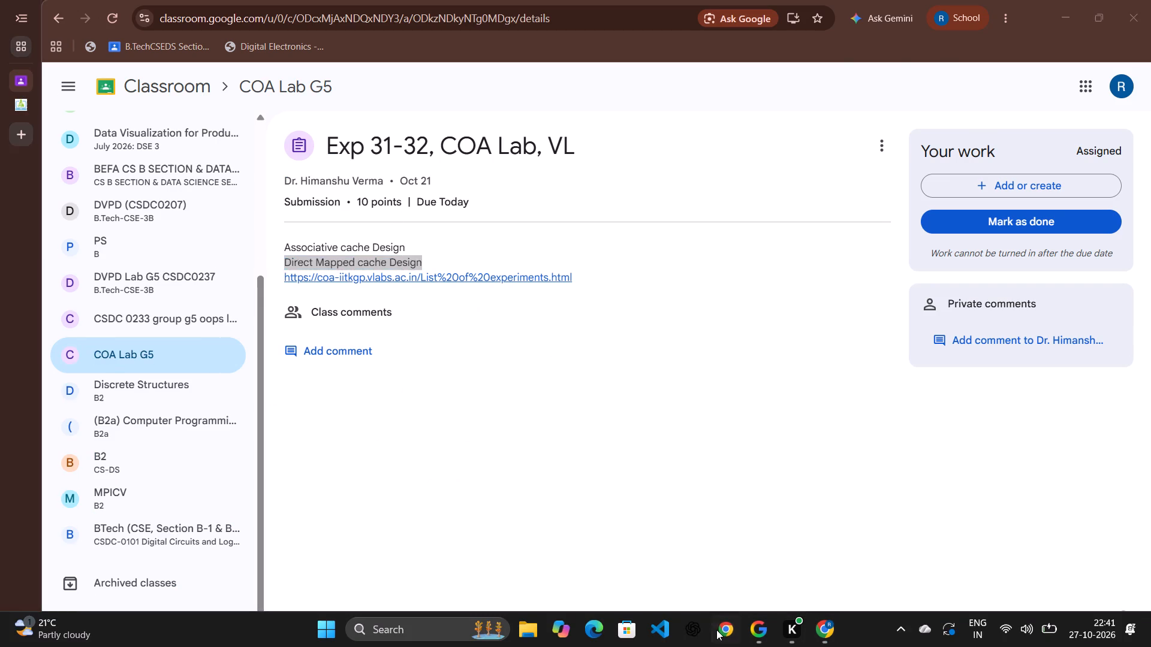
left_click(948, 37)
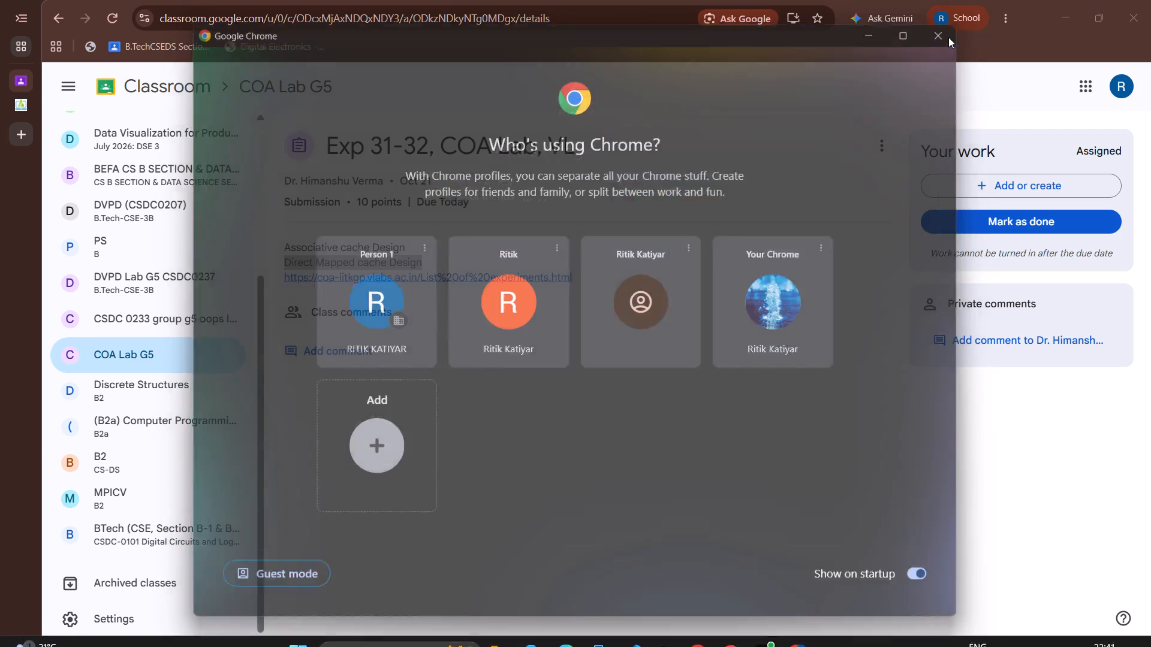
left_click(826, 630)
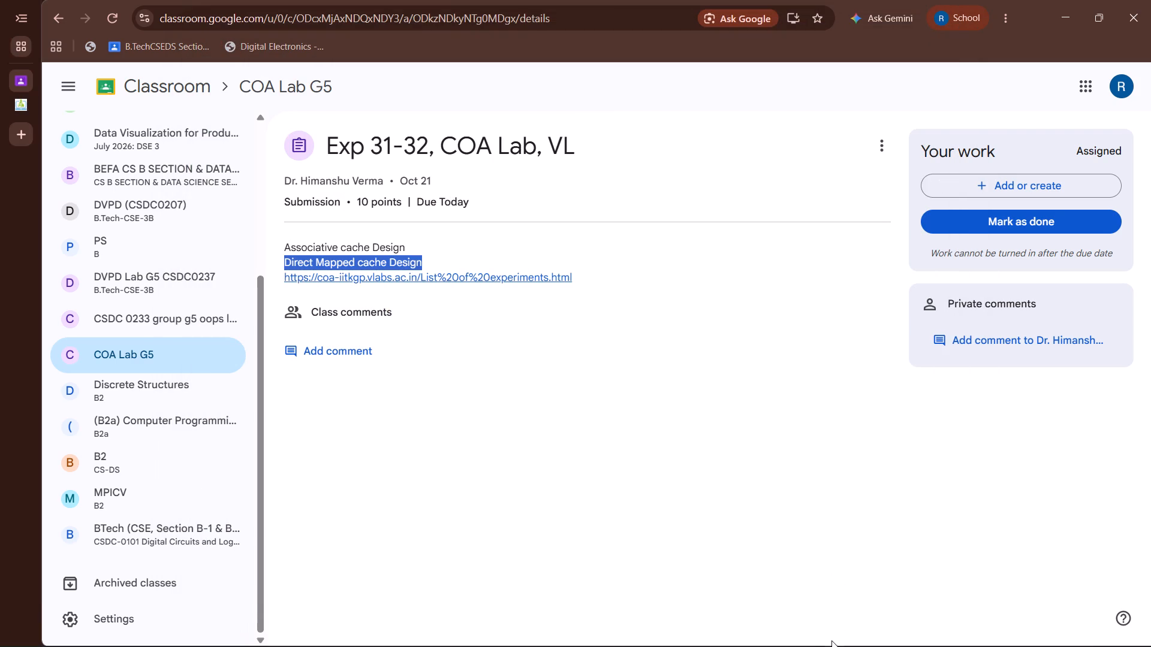
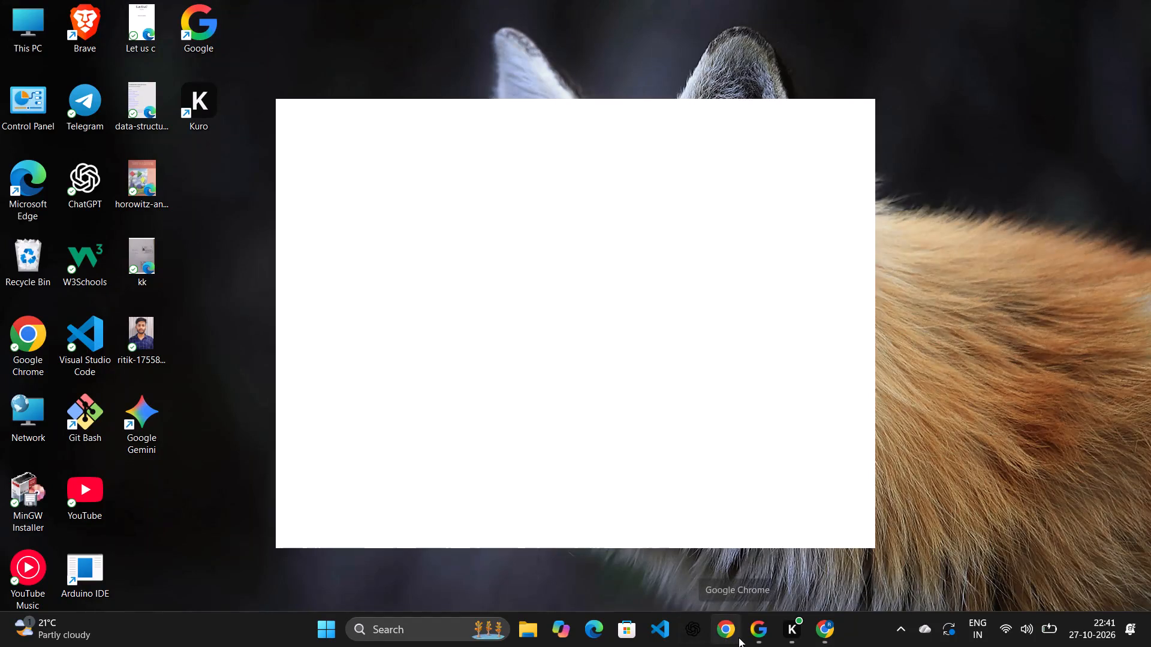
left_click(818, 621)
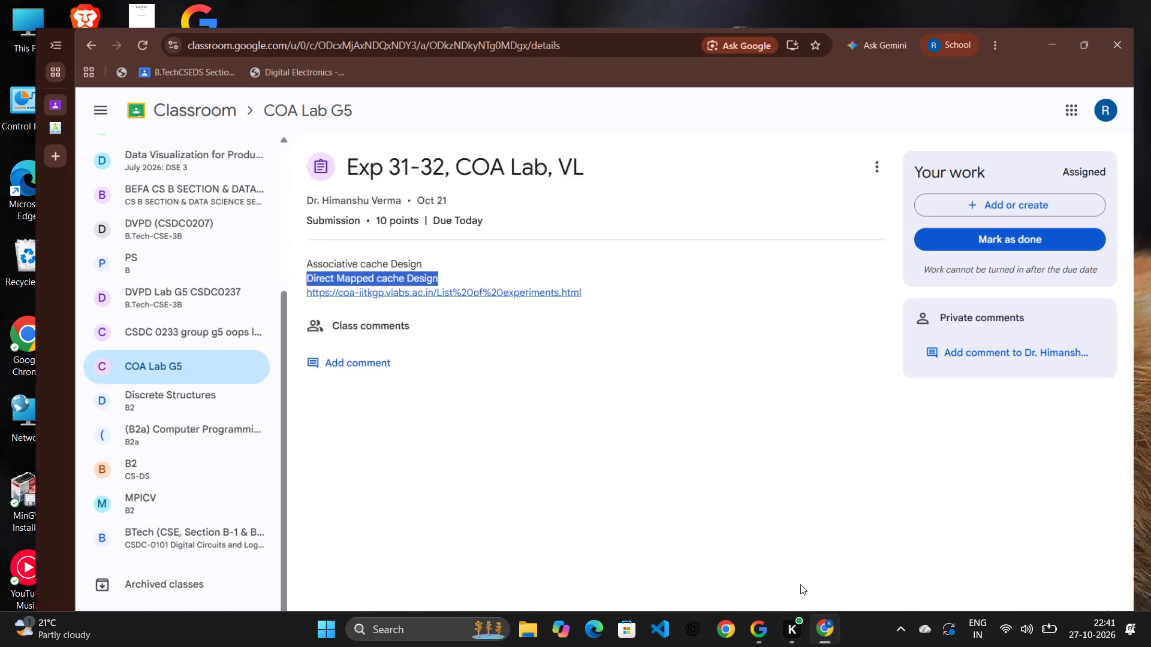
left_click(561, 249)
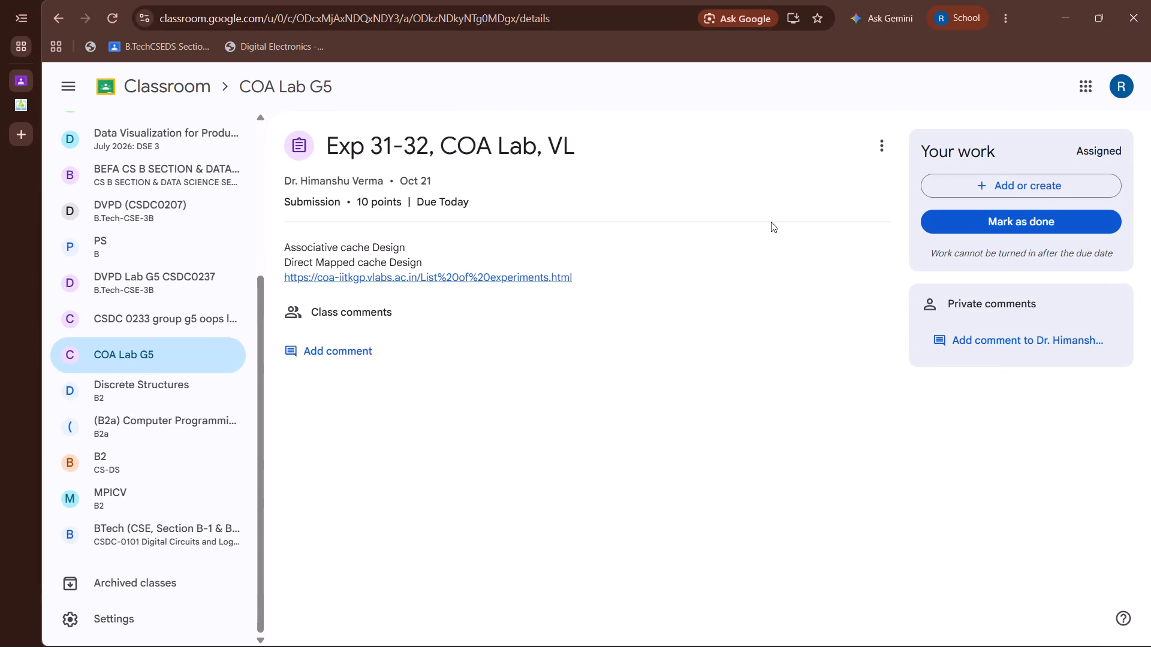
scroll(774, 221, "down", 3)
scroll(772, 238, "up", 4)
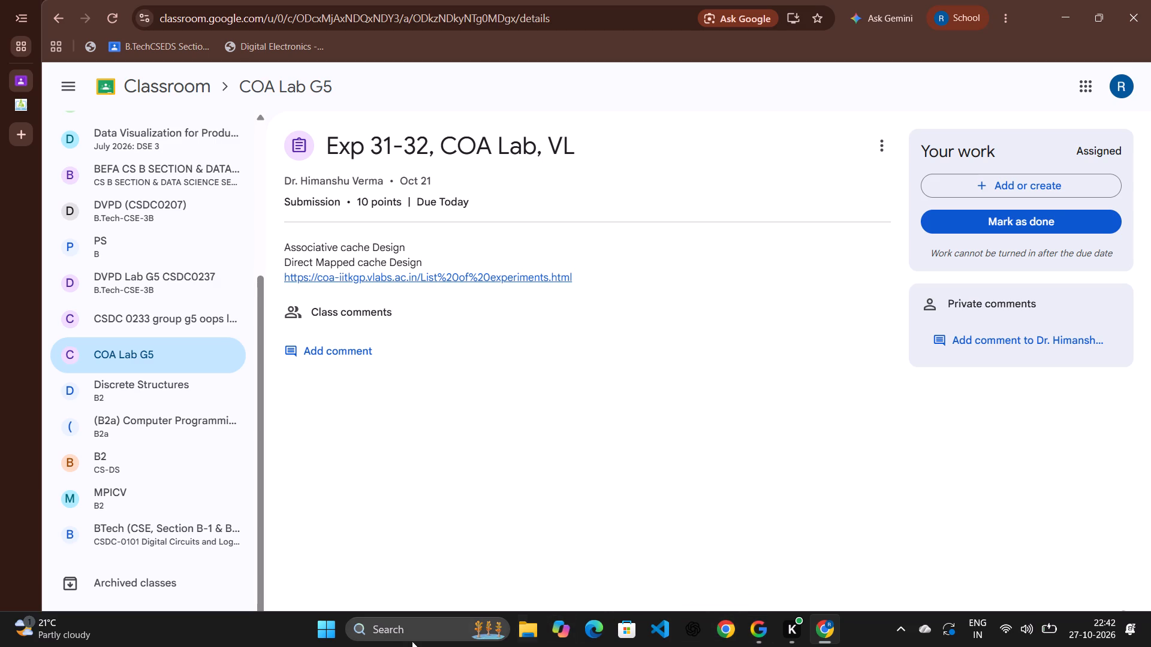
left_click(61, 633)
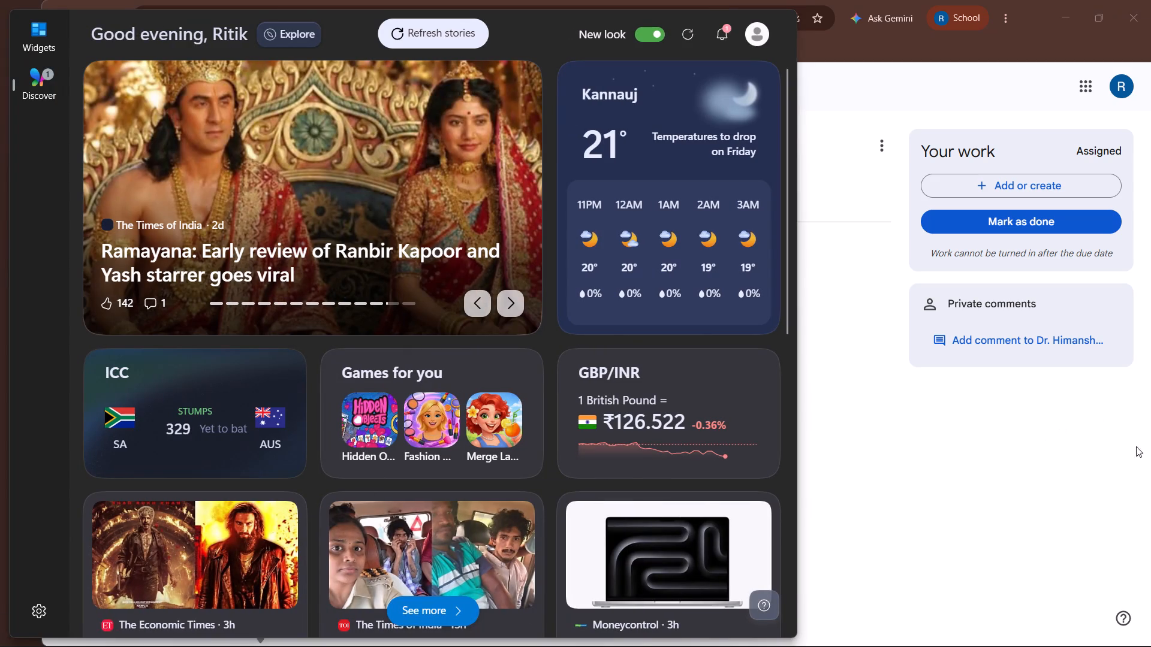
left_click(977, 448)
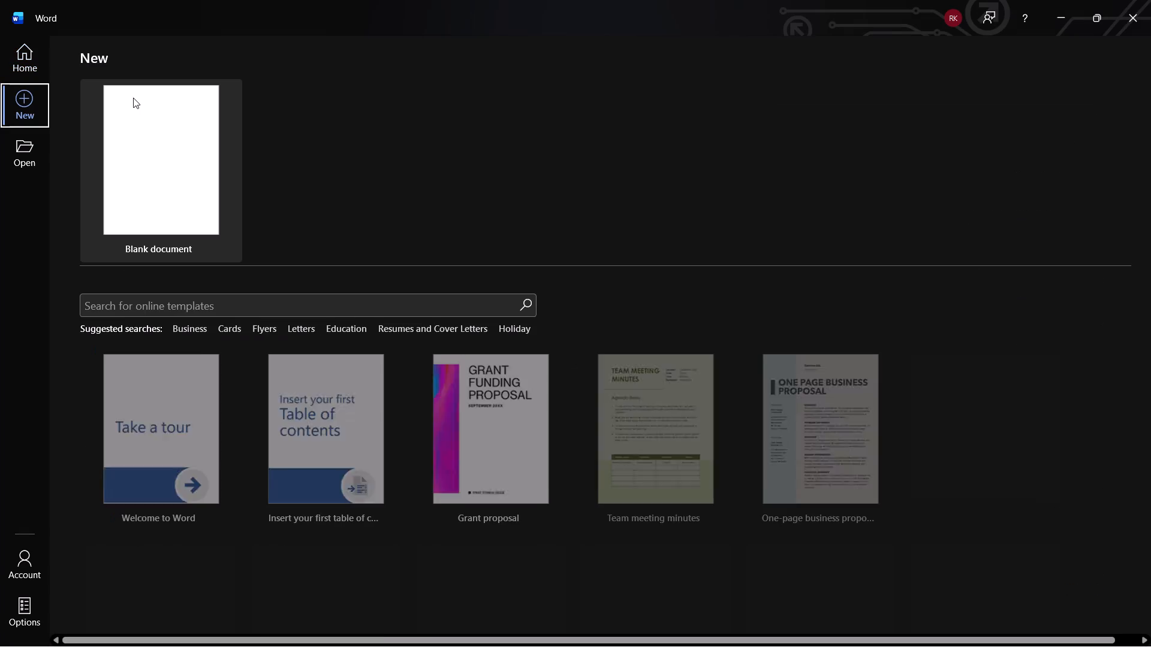
left_click(133, 98)
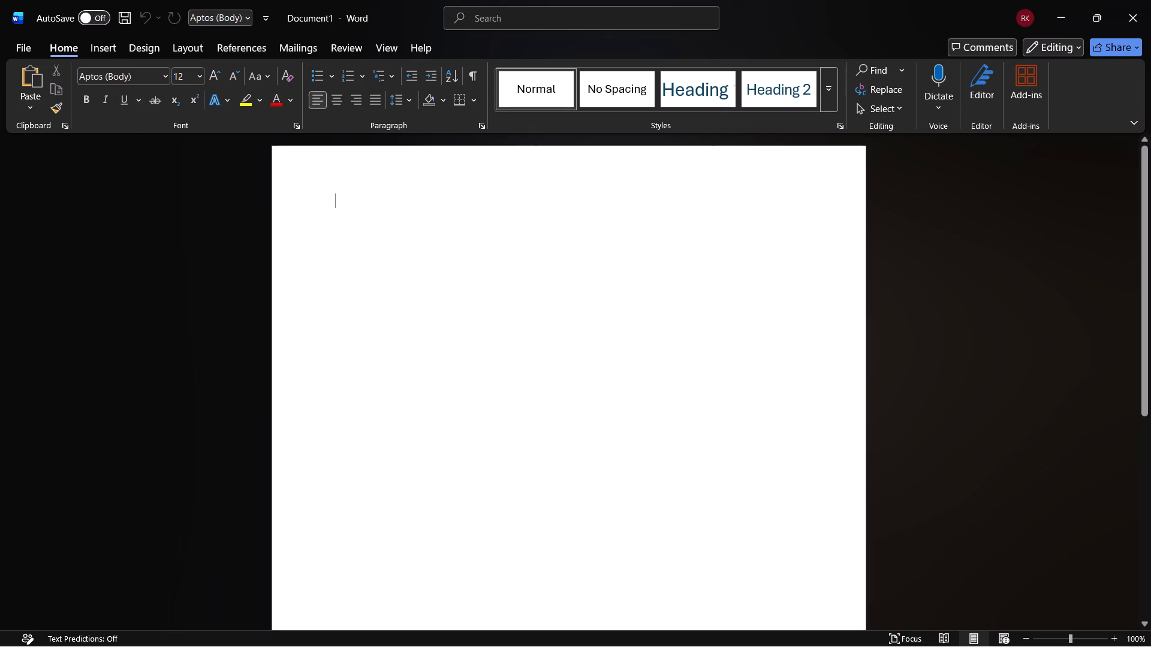
Paste the copied Direct Mapped cache experiment content into the blank document.
key("ctrl+v")
Change the font of the entire document to Times New Roman.
scroll(558, 322, "down", 2)
scroll(558, 322, "up", 10)
scroll(558, 322, "right", 1)
scroll(558, 322, "up", 5)
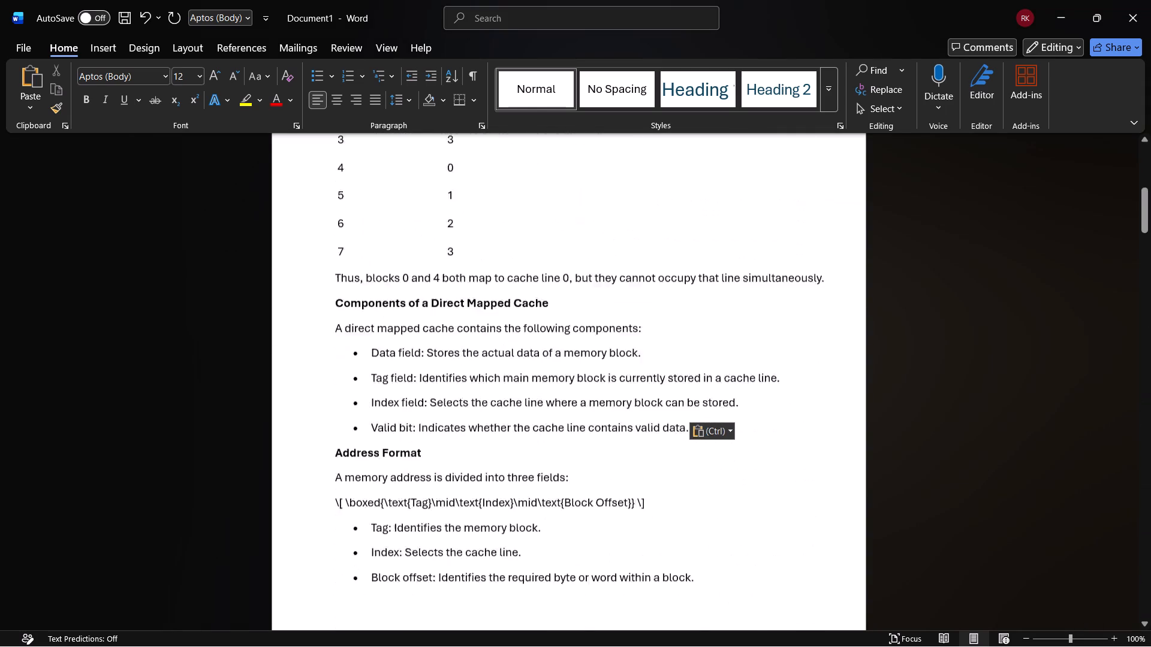
scroll(558, 322, "up", 13)
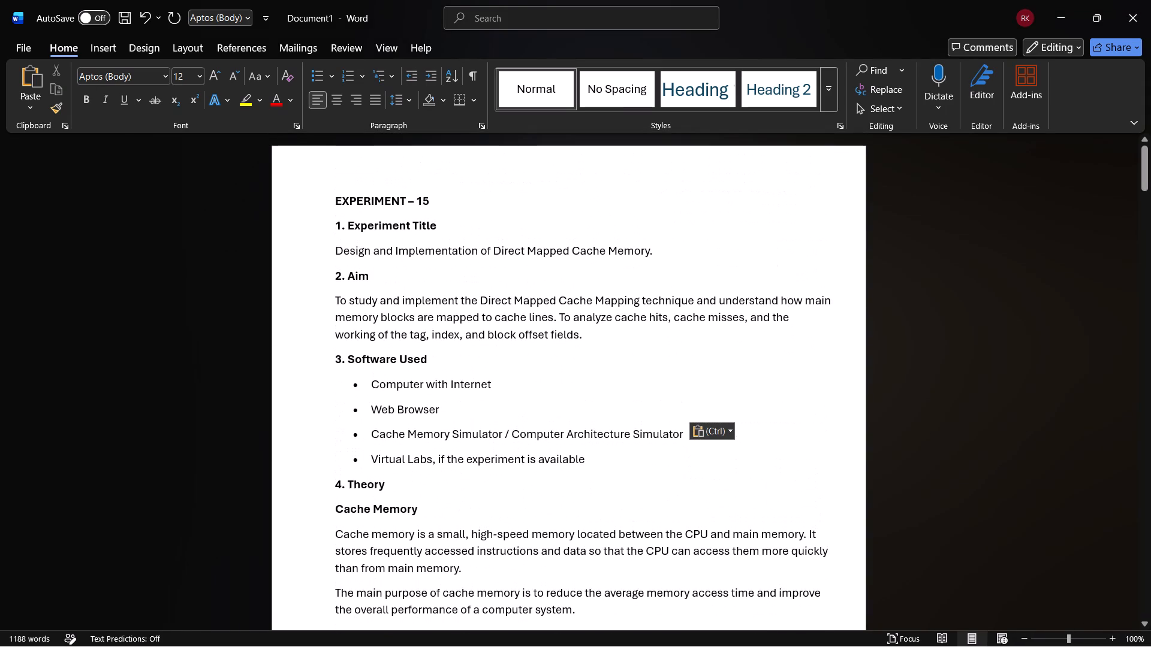
left_click_drag(336, 199, 400, 304)
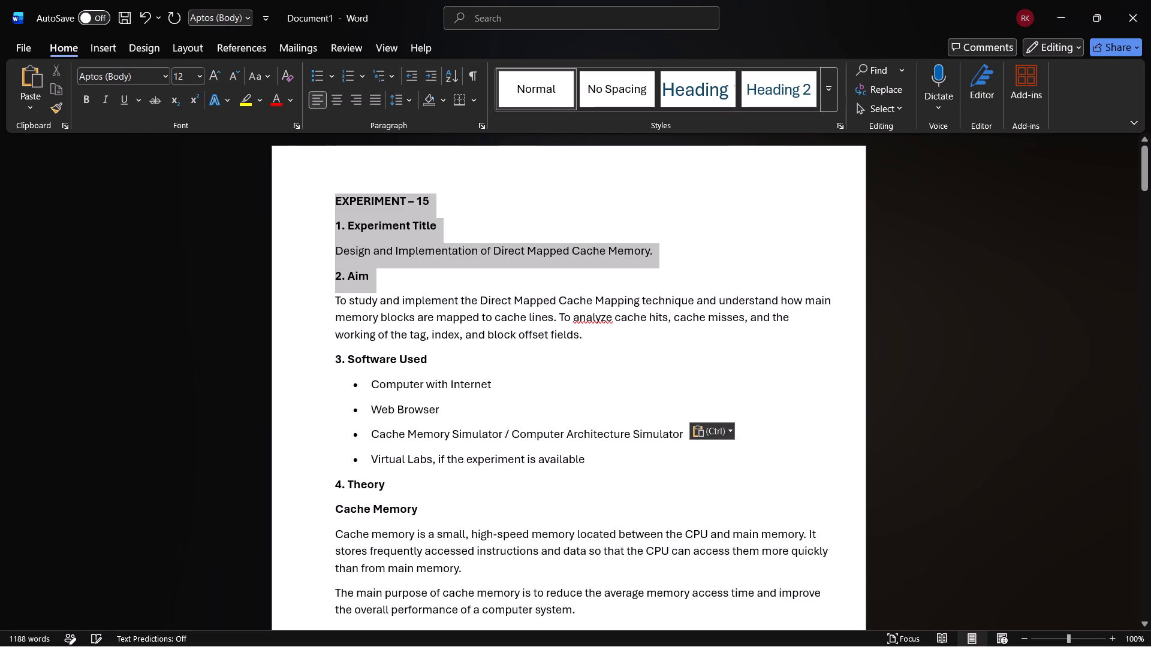
left_click_drag(400, 304, 807, 646)
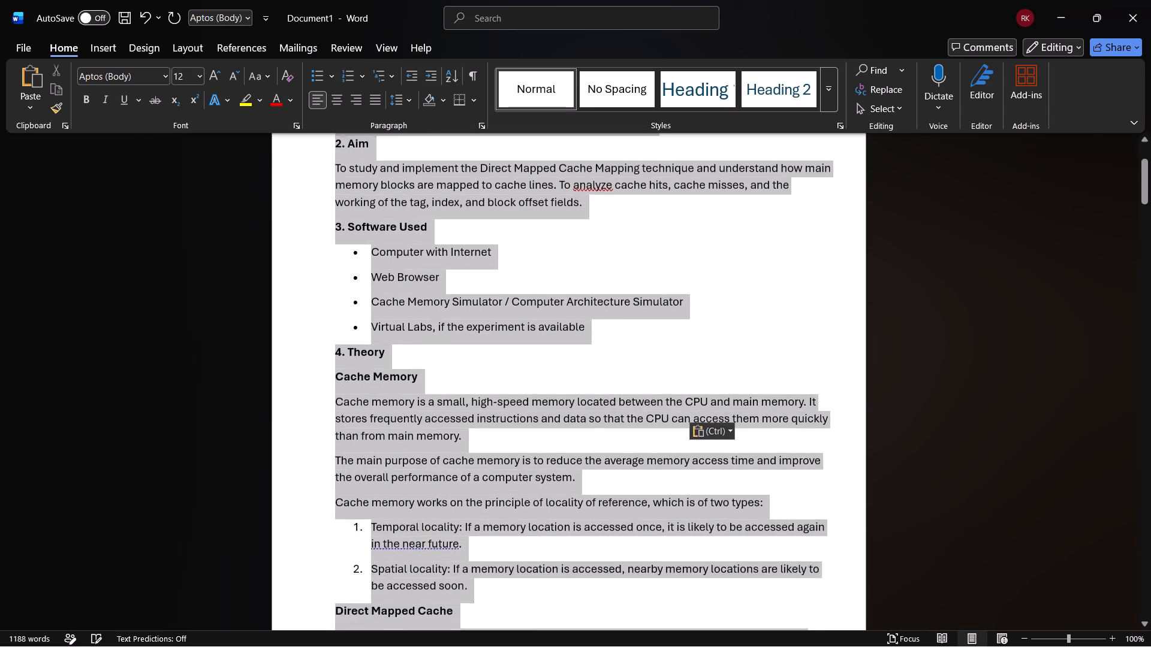
left_click_drag(807, 646, 807, 641)
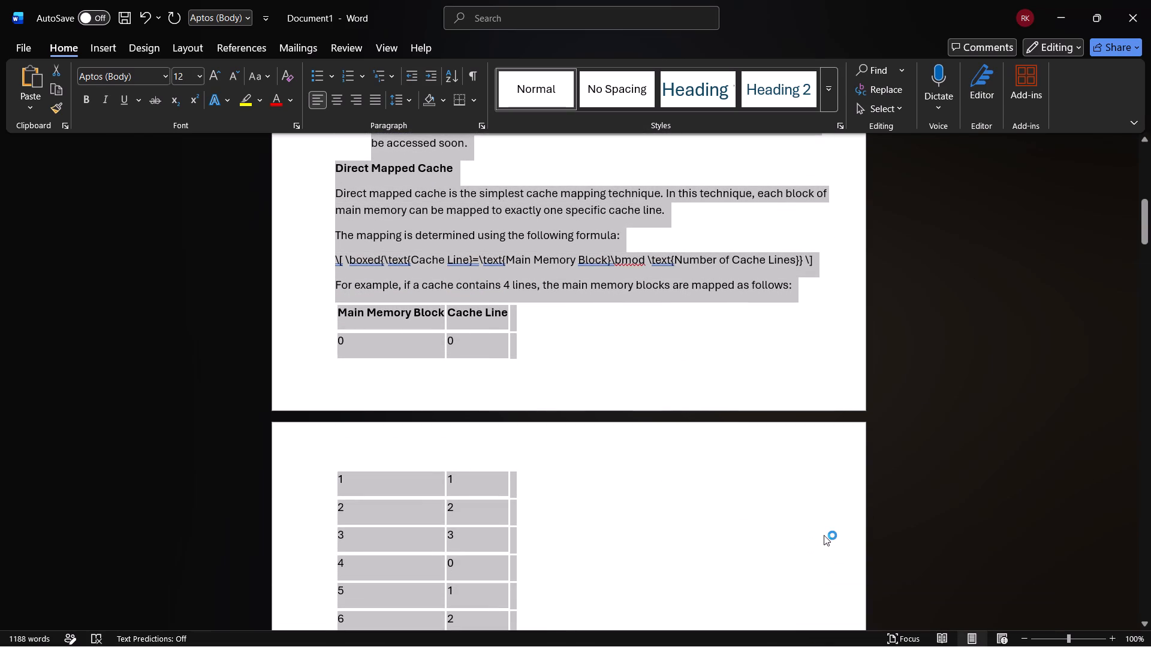
key("ctrl+a")
left_click(120, 82)
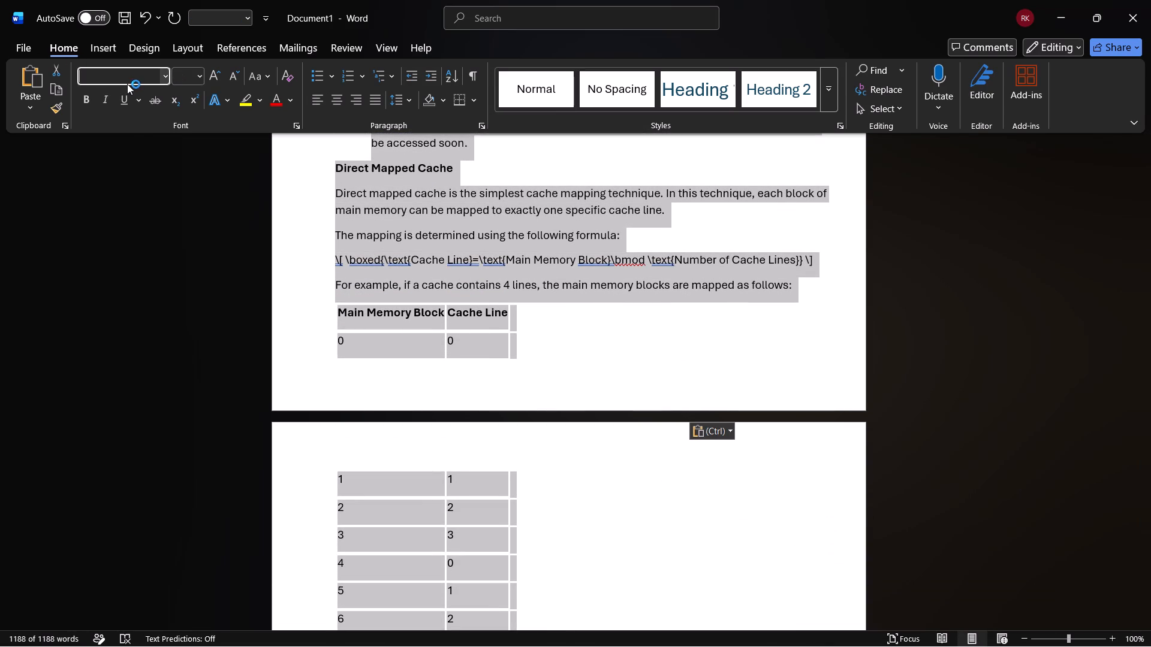
left_click(129, 77)
left_click(156, 76)
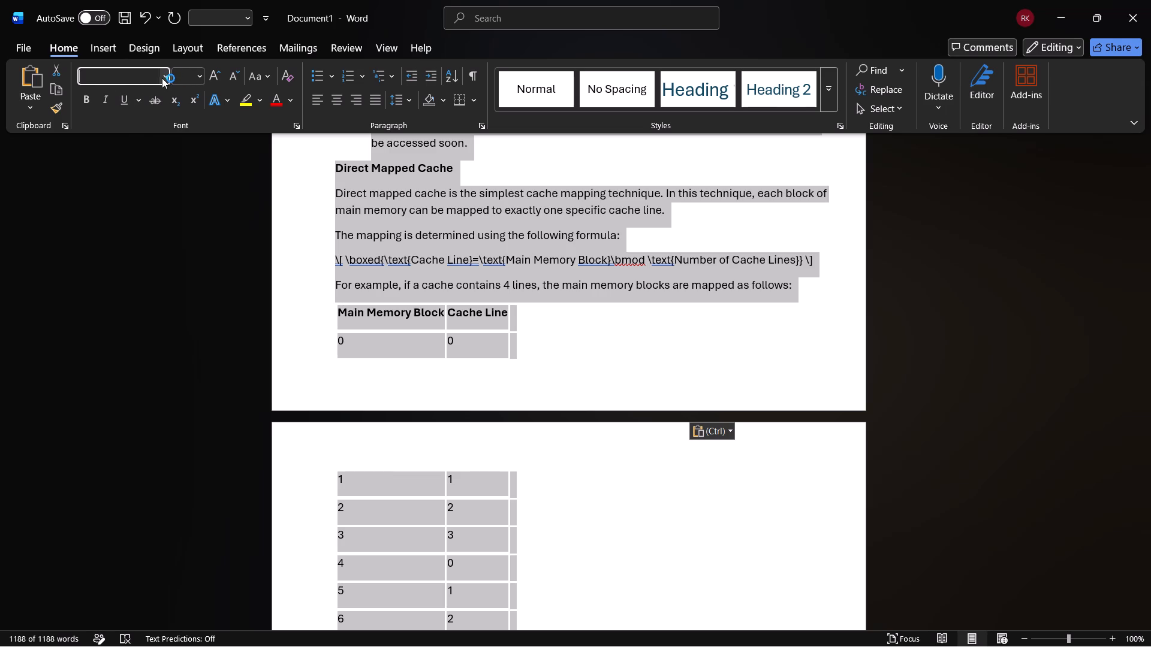
left_click(162, 78)
left_click(174, 184)
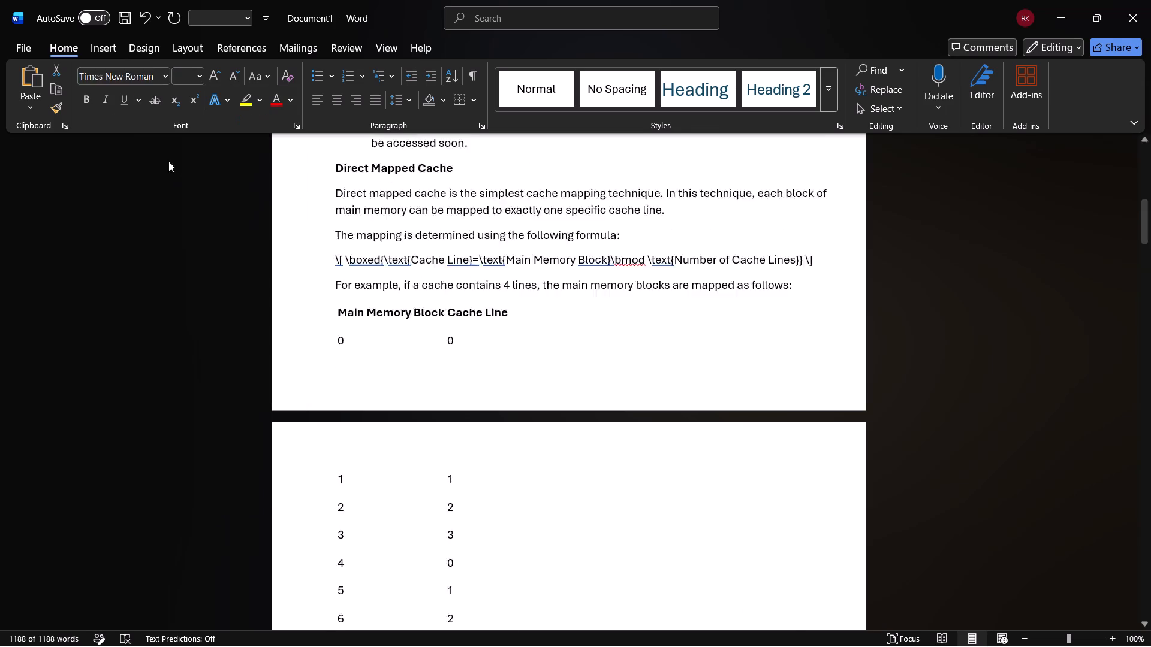
Set the font size of the entire document to 12.
left_click(195, 82)
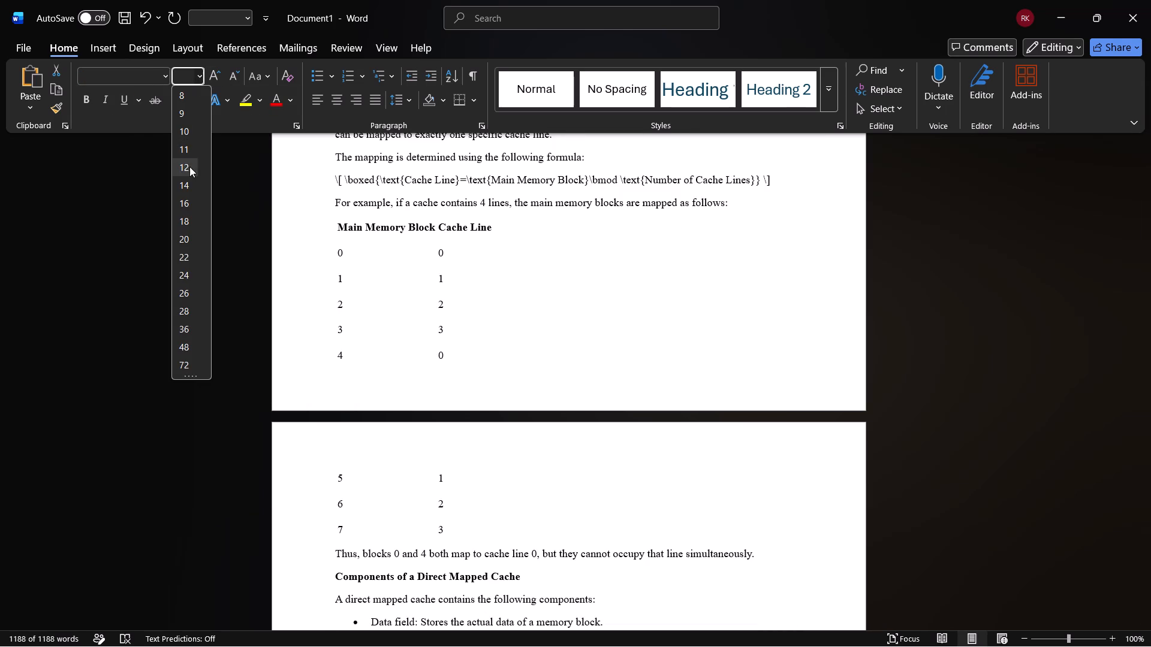
left_click(189, 167)
scroll(480, 280, "down", 1)
scroll(476, 274, "up", 20)
scroll(476, 274, "up", 1)
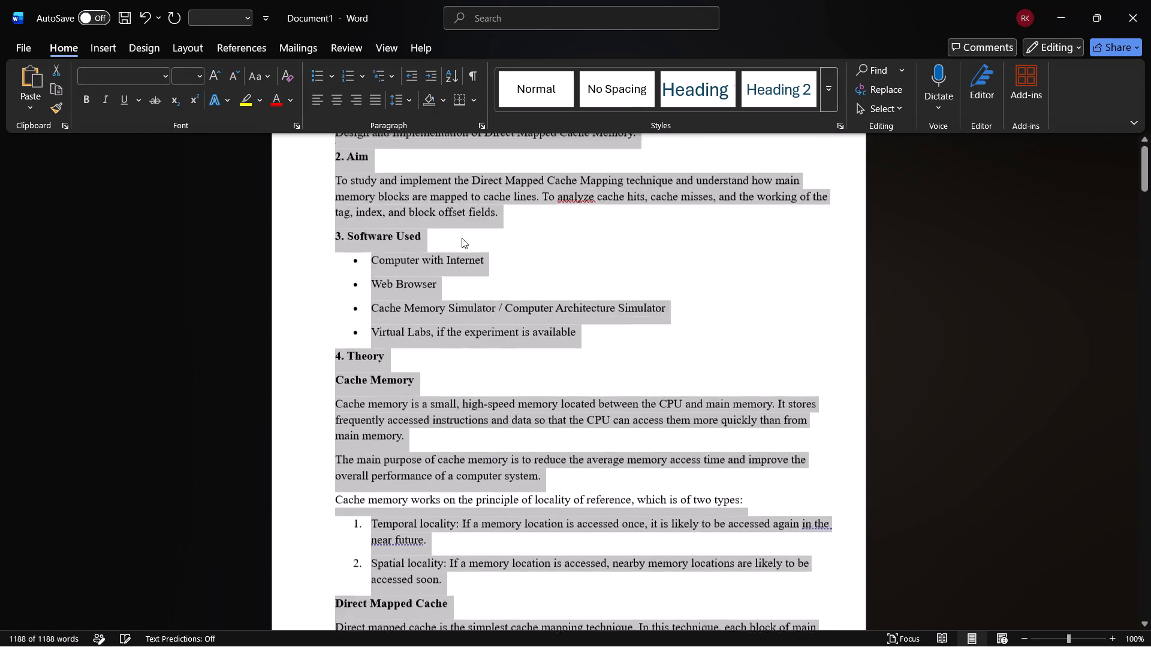
scroll(462, 238, "up", 7)
middle_click(461, 232)
left_click(494, 215)
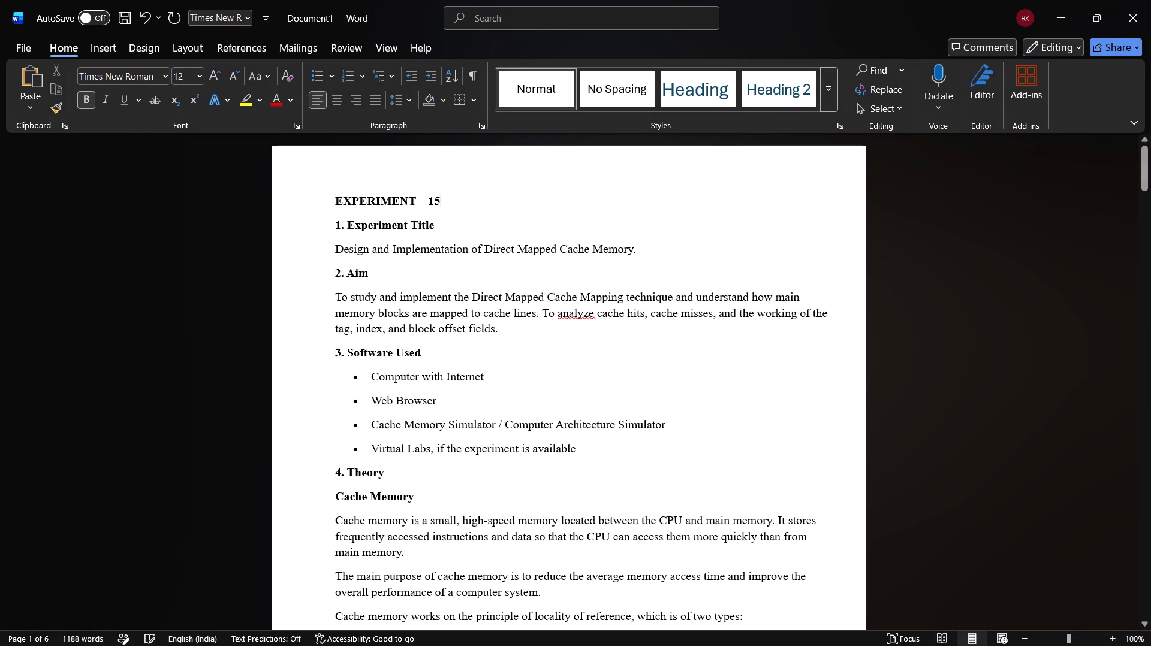
Indent the "EXPERIMENT – 15" heading toward the centre of its line with four tab spacings.
left_click(330, 202)
key("Tab")
key("Tab")
key("Tab")
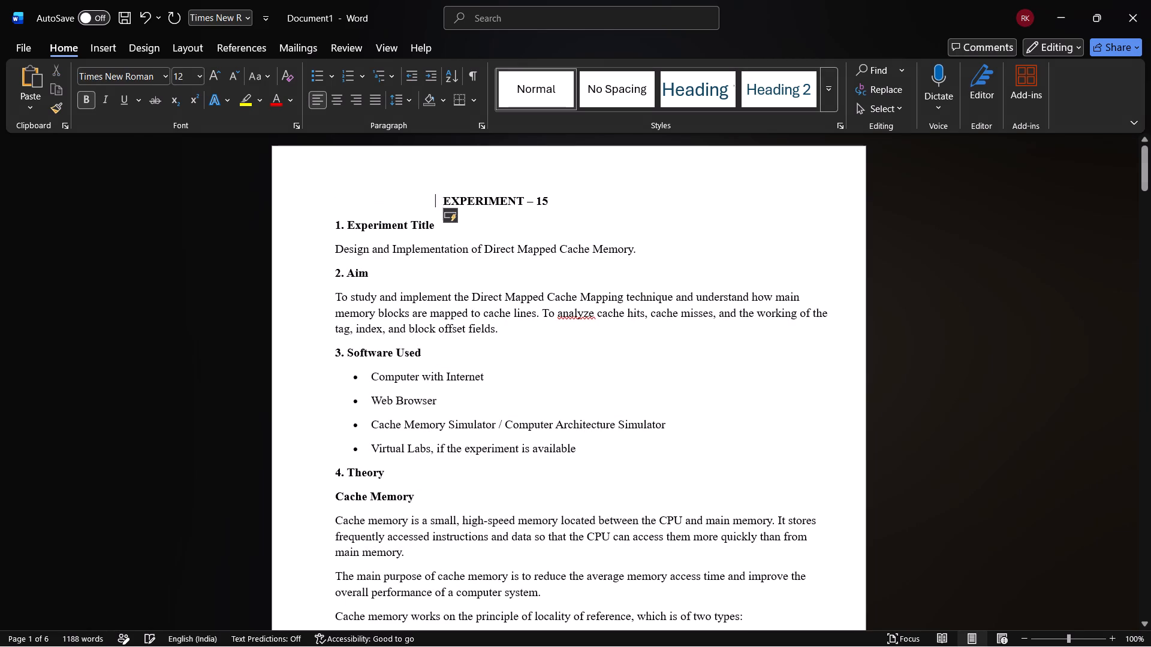
key("Tab")
key("Tab")
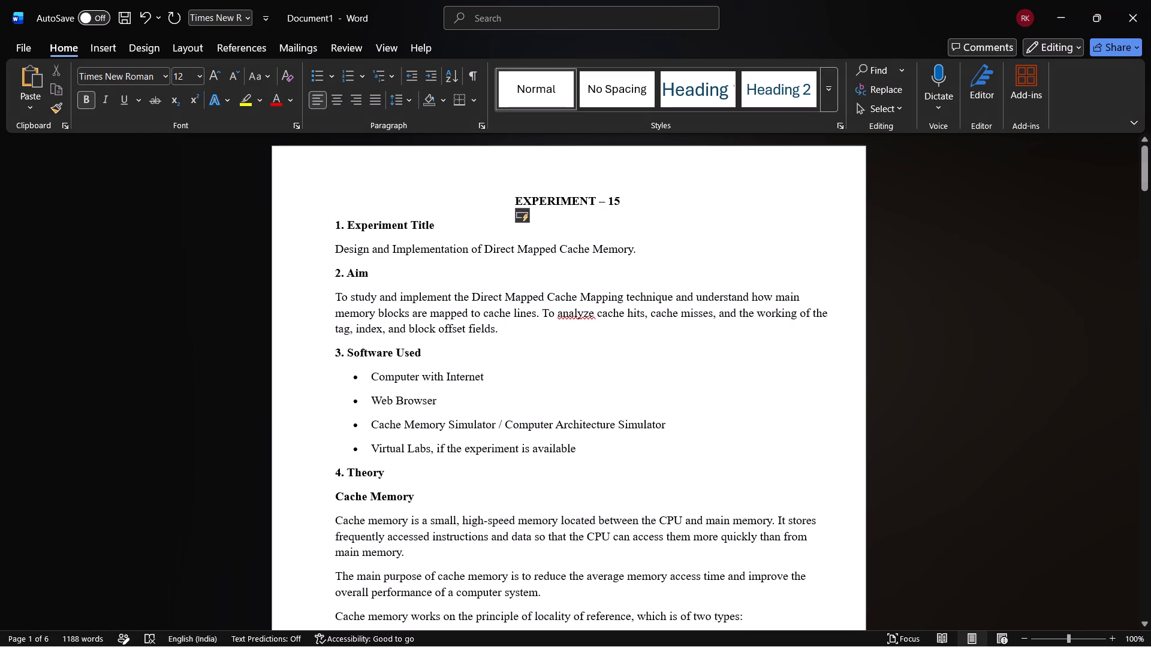
key("BackSpace")
left_click(514, 325)
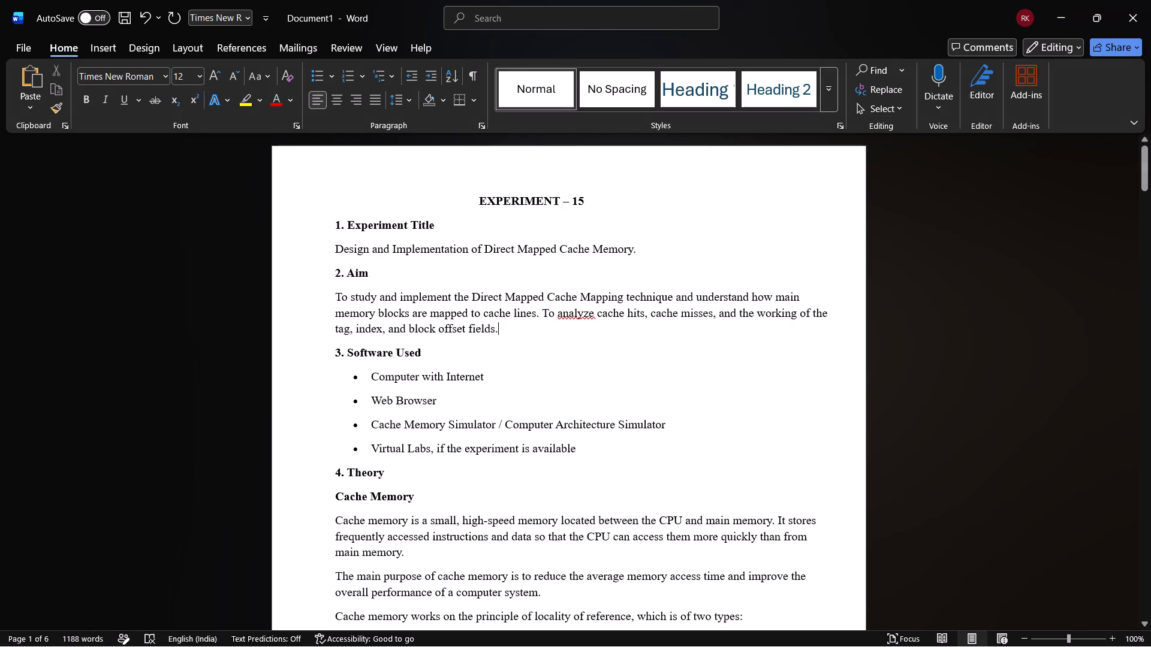
Add six spaces before the "EXPERIMENT – 15" heading to bring it closer to the centre of the page.
scroll(589, 448, "down", 2)
scroll(485, 282, "up", 4)
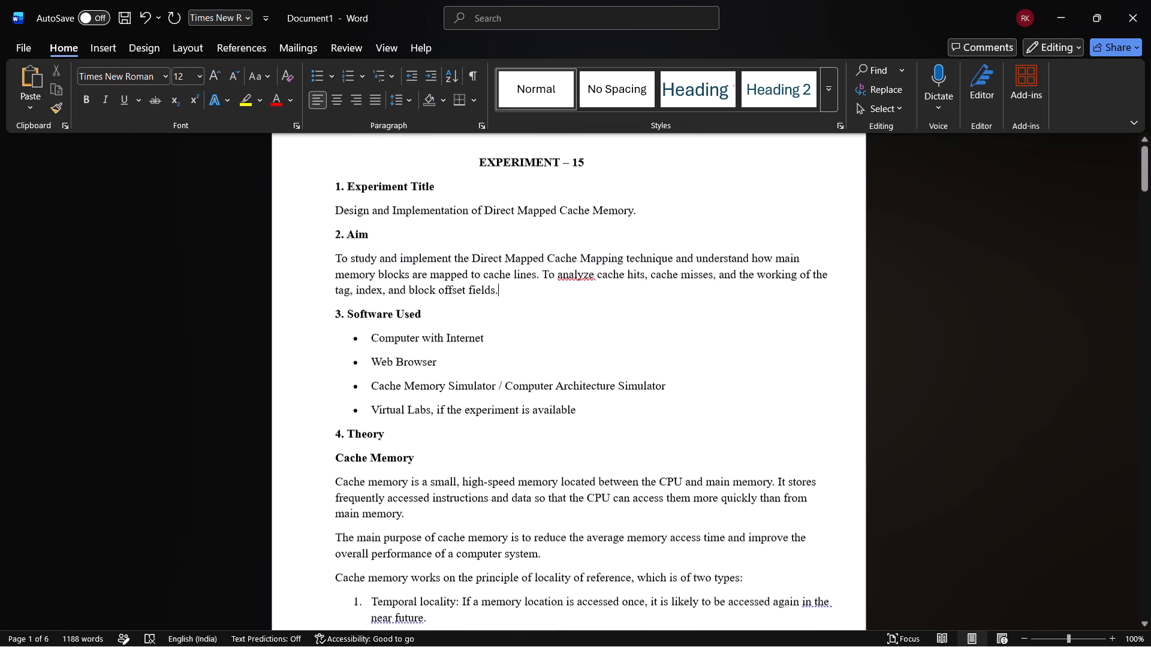
left_click(482, 202)
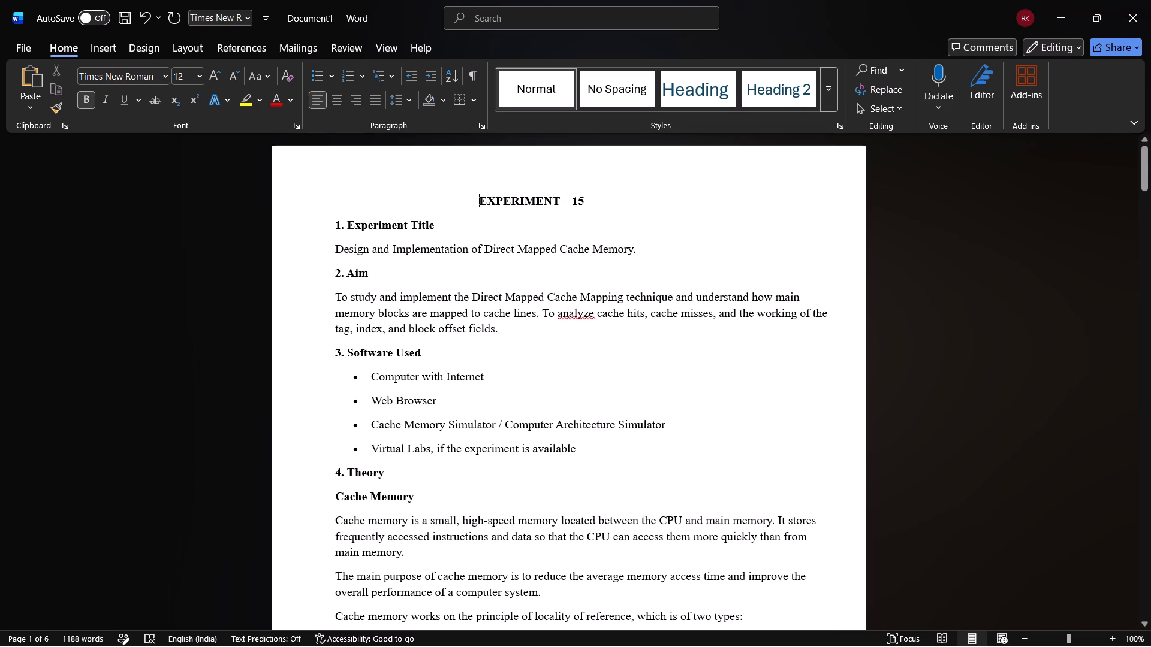
key("space")
key("space")
key("space")
key("space")
key("space")
key("space")
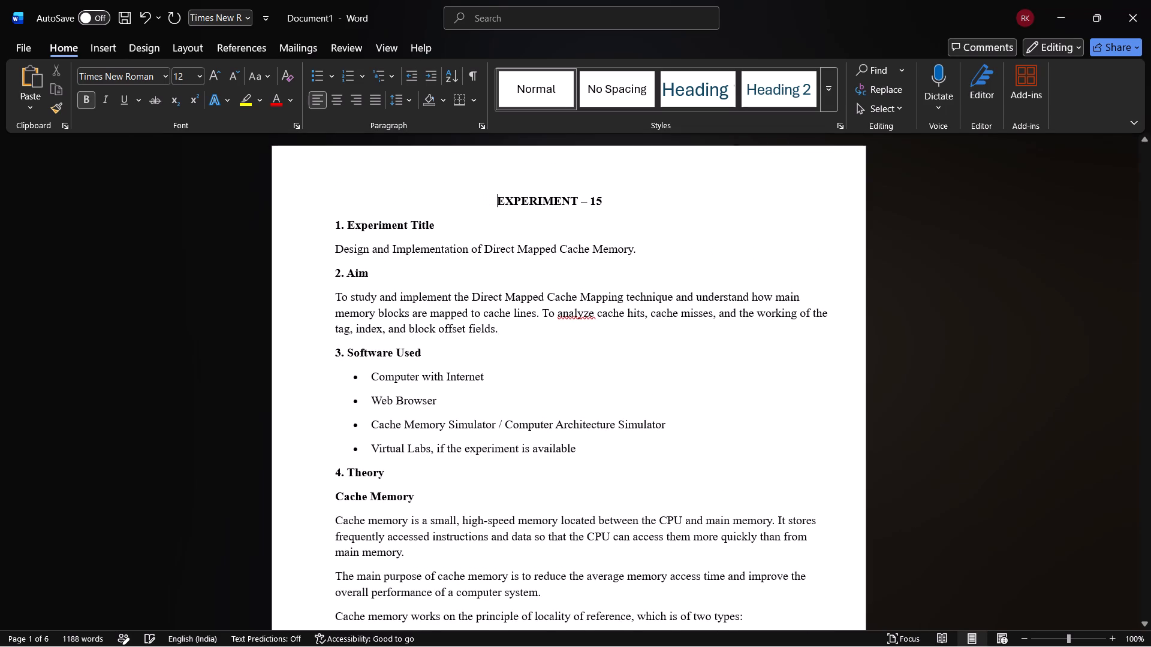
scroll(600, 322, "down", 2)
scroll(526, 281, "up", 2)
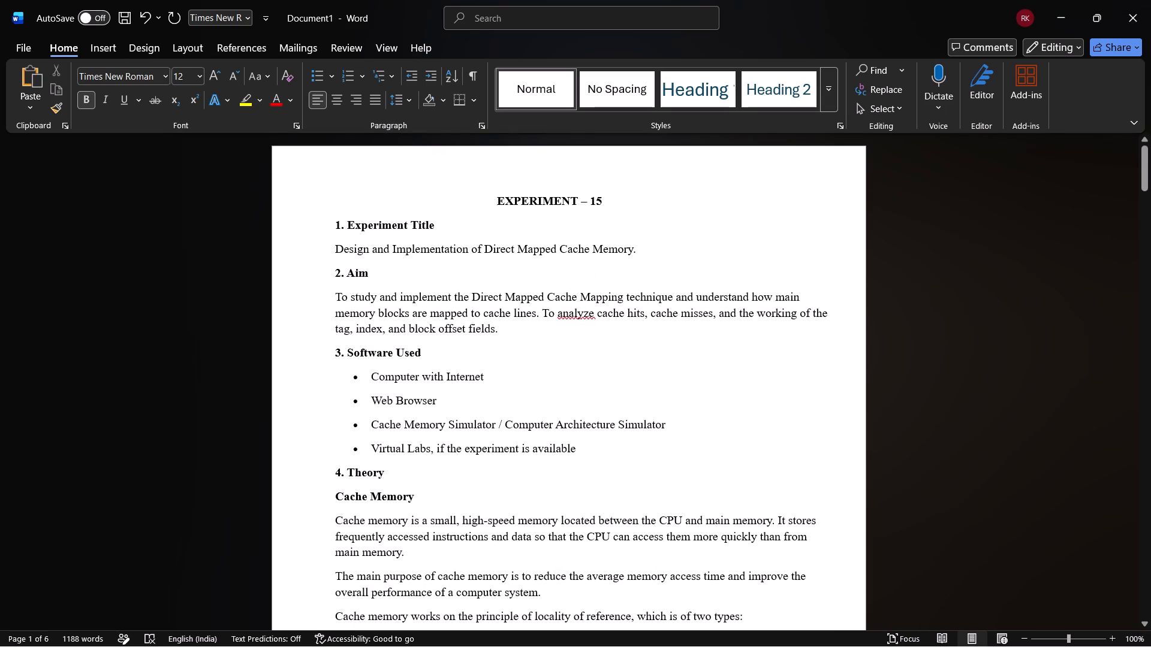
scroll(451, 231, "up", 1)
scroll(451, 233, "down", 4)
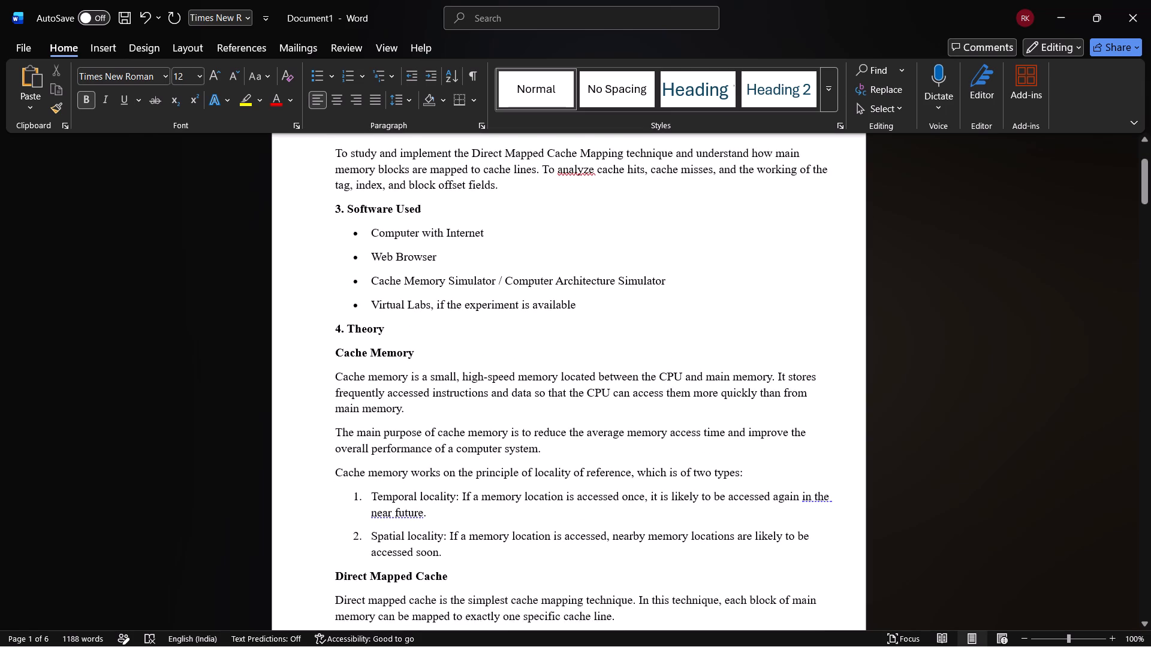
scroll(449, 233, "up", 4)
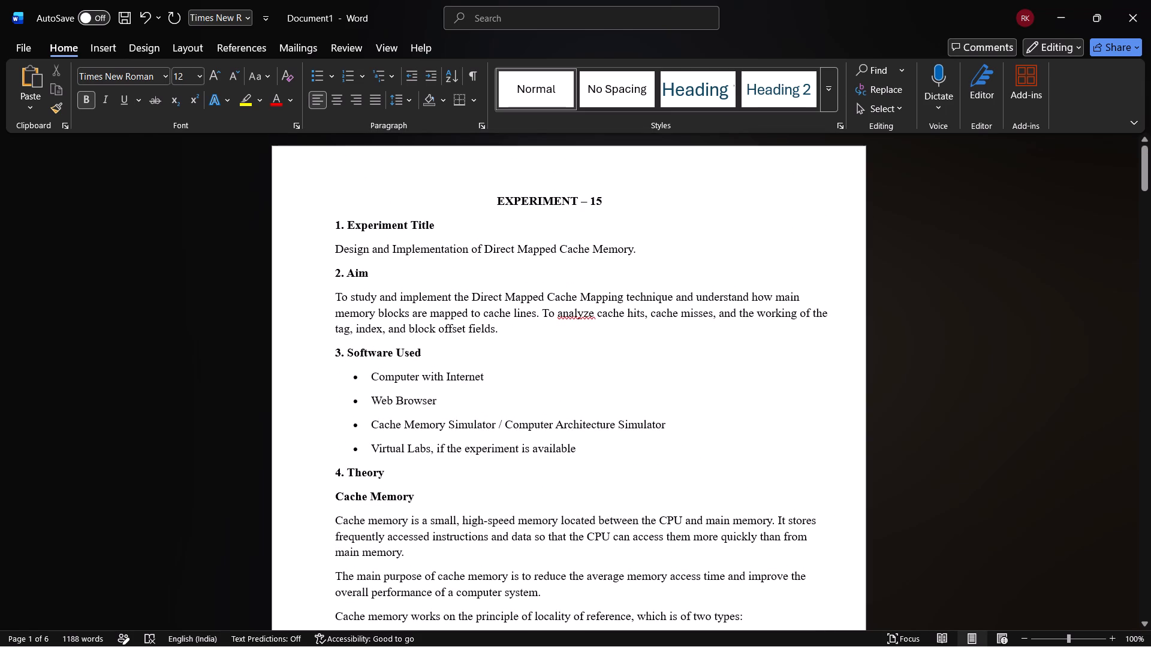
Set the font size of the "EXPERIMENT – 15" heading to 14.
left_click_drag(620, 201, 500, 194)
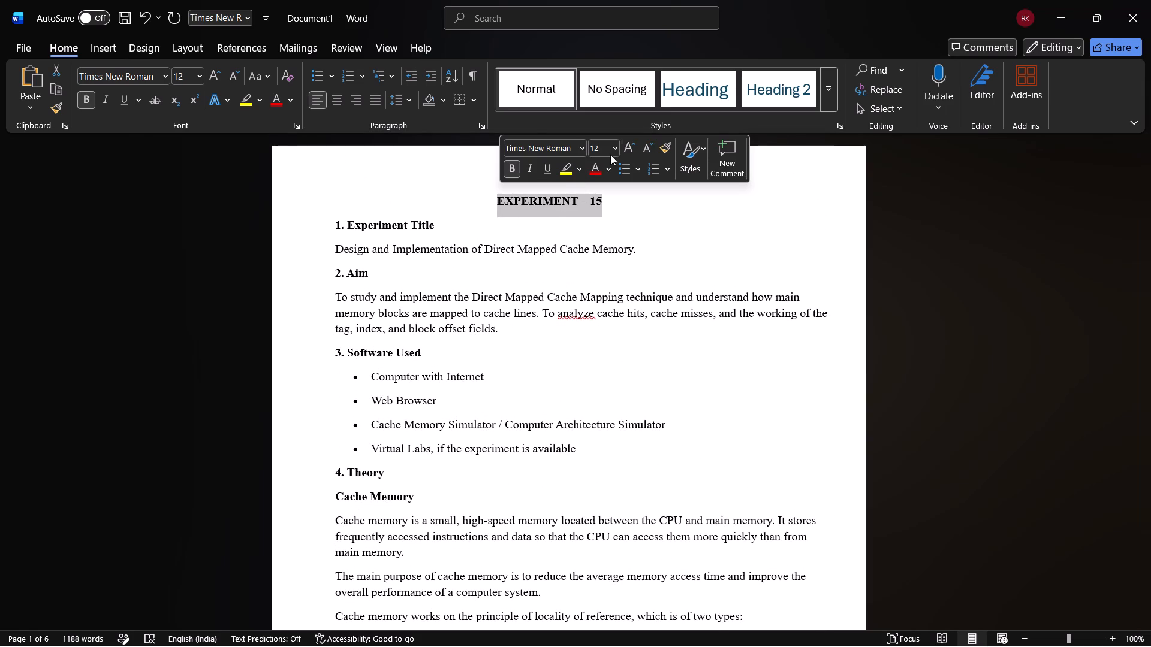
left_click(613, 153)
left_click(599, 264)
scroll(599, 253, "down", 2)
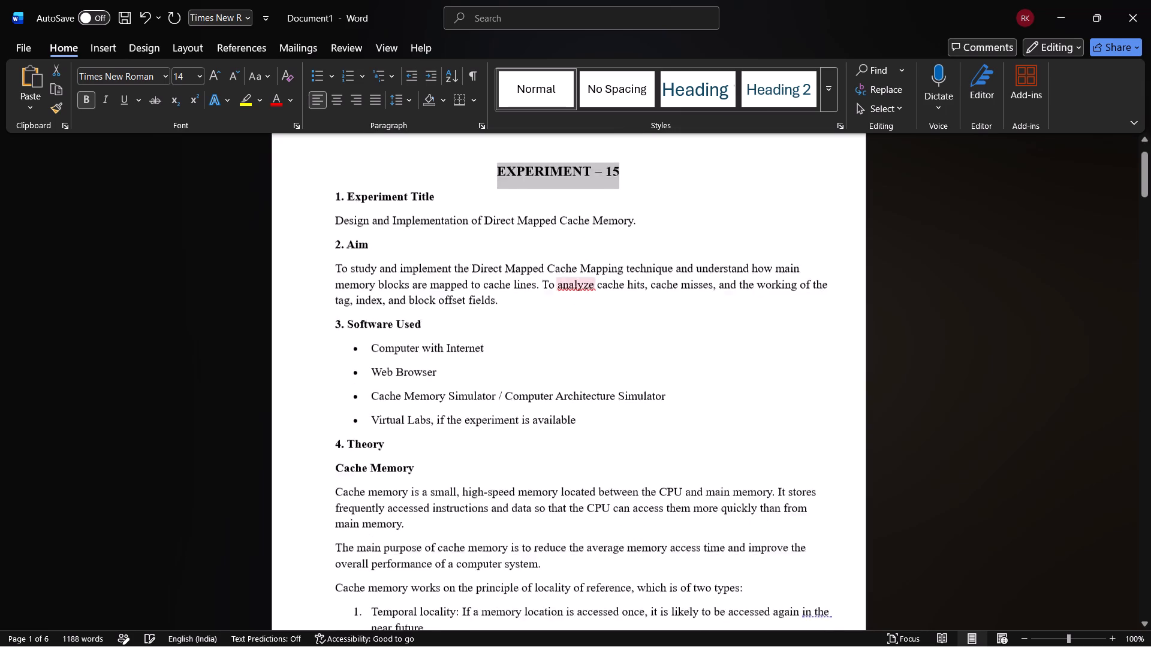
left_click(567, 232)
left_click_drag(540, 165, 538, 158)
scroll(537, 158, "up", 2)
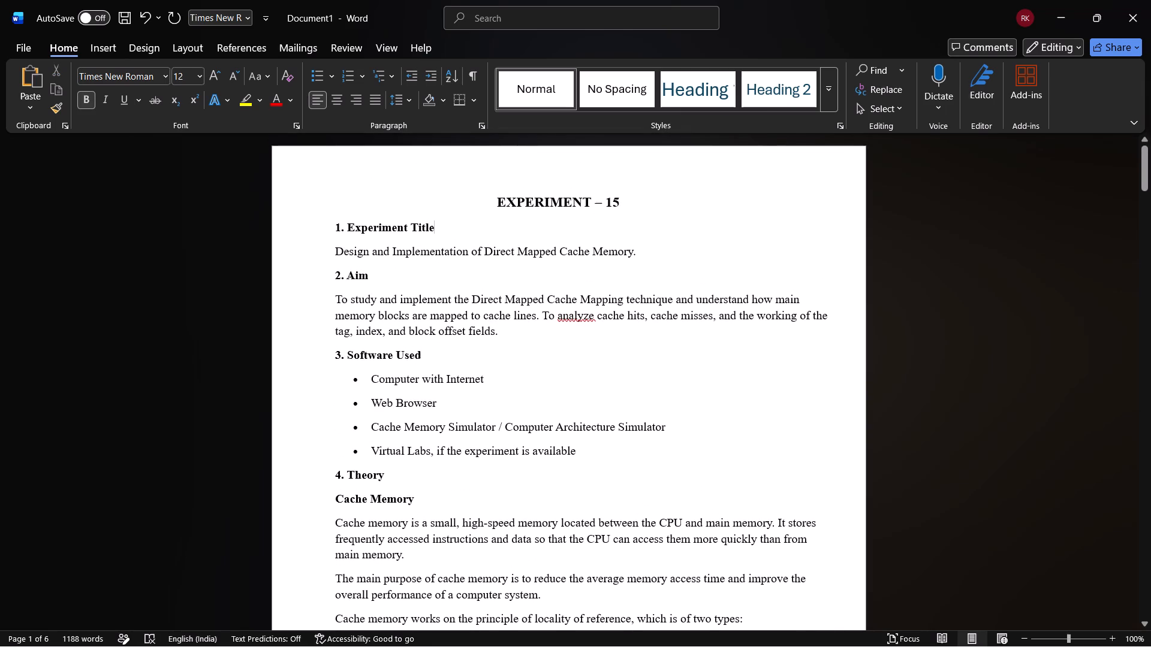
Remove one space in front of the "EXPERIMENT – 15" heading to refine its centring.
left_click(498, 199)
key("BackSpace")
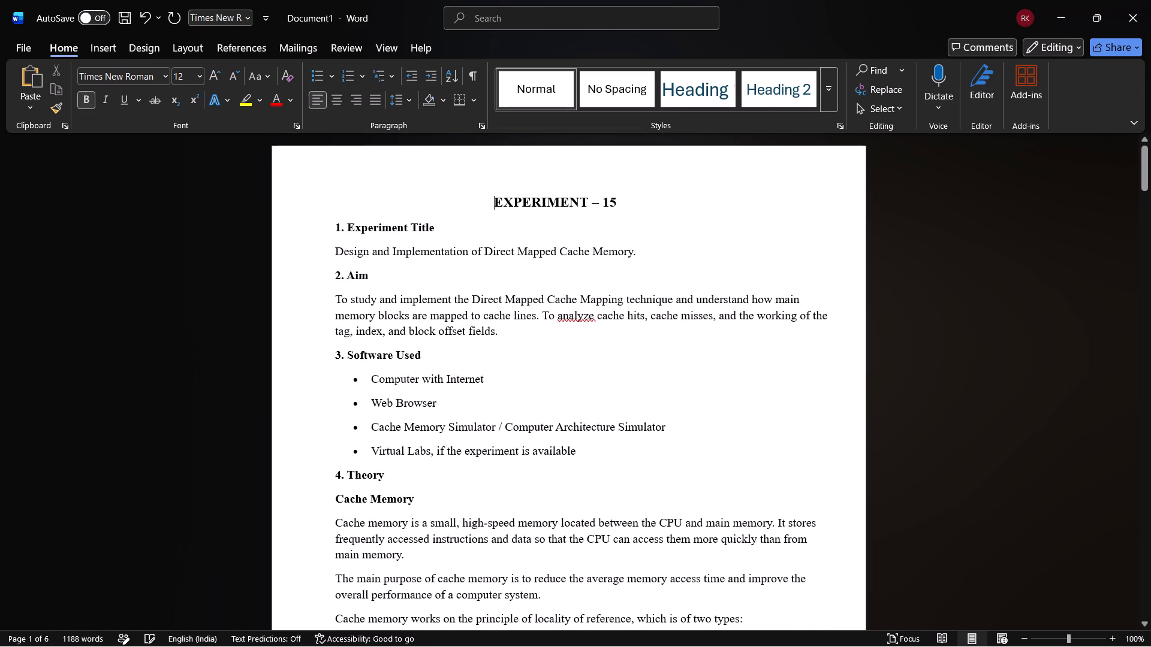
Set the font size of the "1. Experiment Title" heading to 14.
left_click_drag(460, 226, 285, 217)
left_click(438, 216)
left_click_drag(490, 228, 490, 228)
left_click_drag(490, 228, 337, 226)
left_click(448, 183)
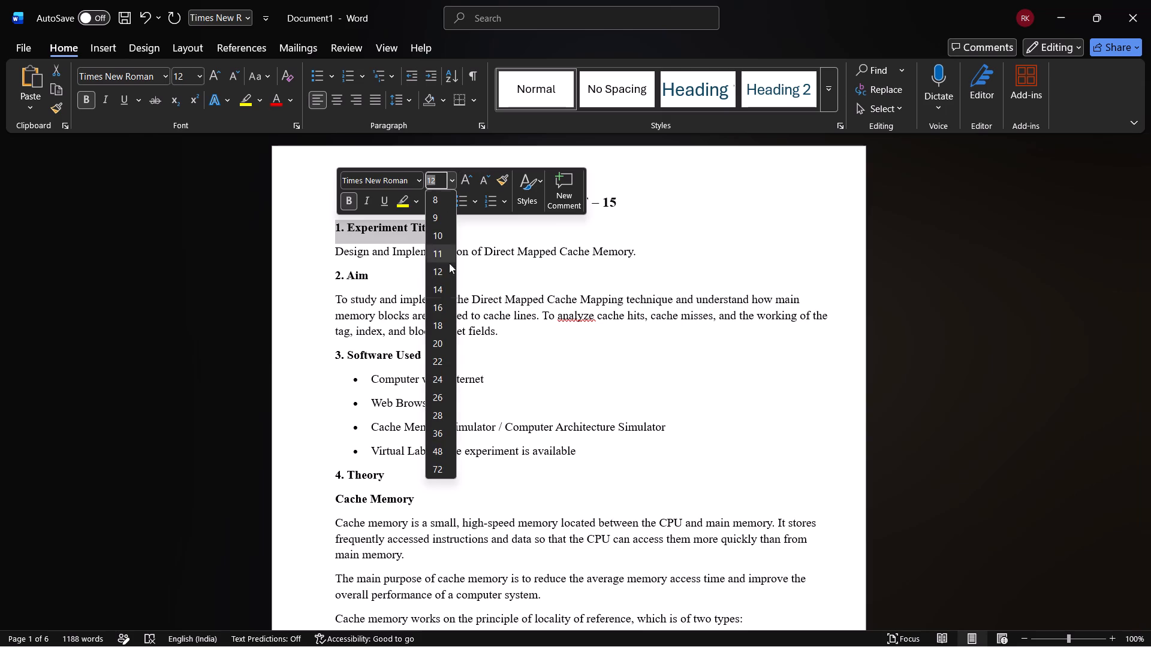
left_click(445, 288)
scroll(446, 276, "down", 3)
scroll(435, 261, "up", 3)
Set the font size of the "2. Aim" heading to 14.
left_click_drag(388, 280, 348, 277)
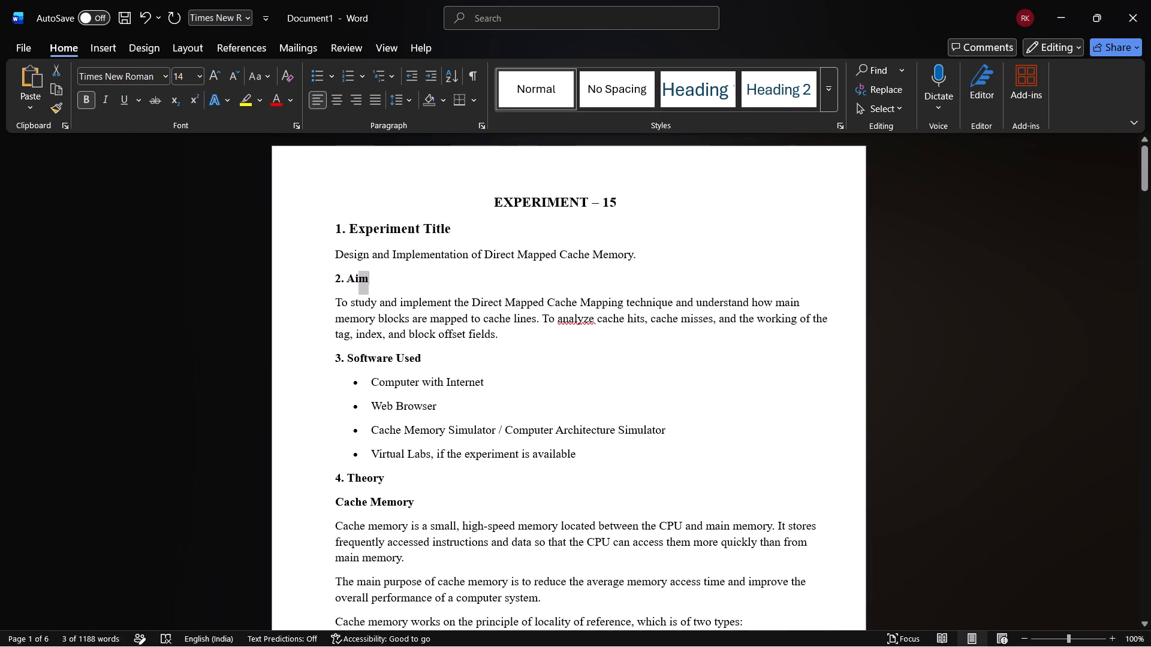
left_click_drag(348, 277, 327, 279)
left_click(439, 235)
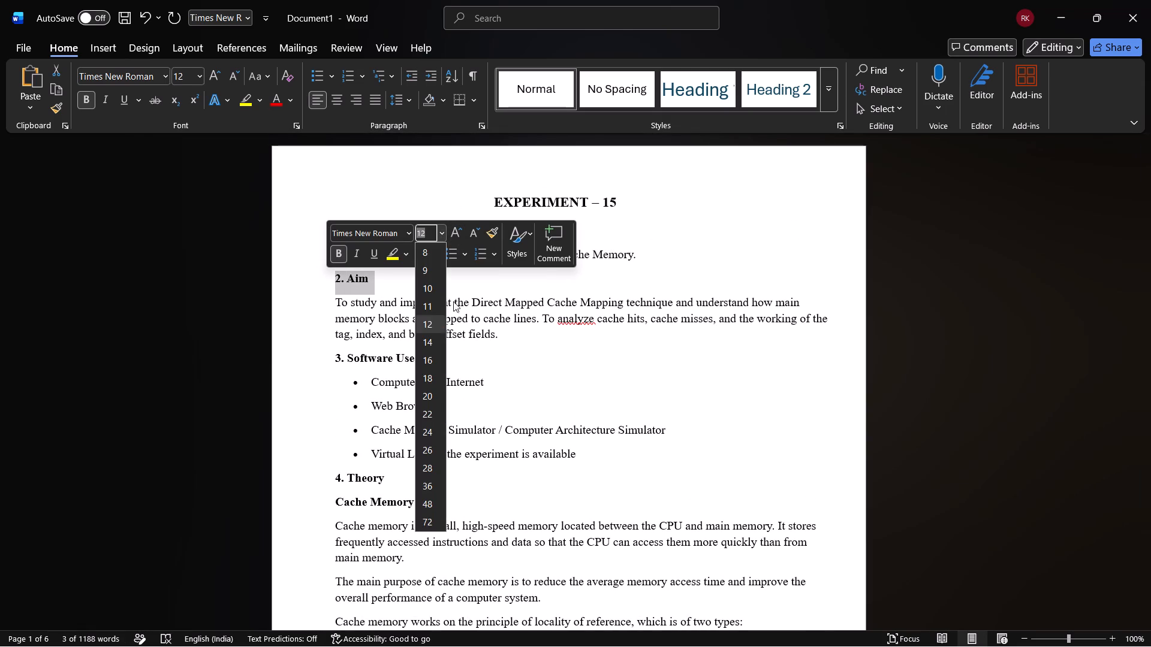
left_click(434, 335)
Set the font size of the "3. Software Used" heading to 14.
scroll(436, 322, "down", 3)
left_click_drag(434, 253, 343, 253)
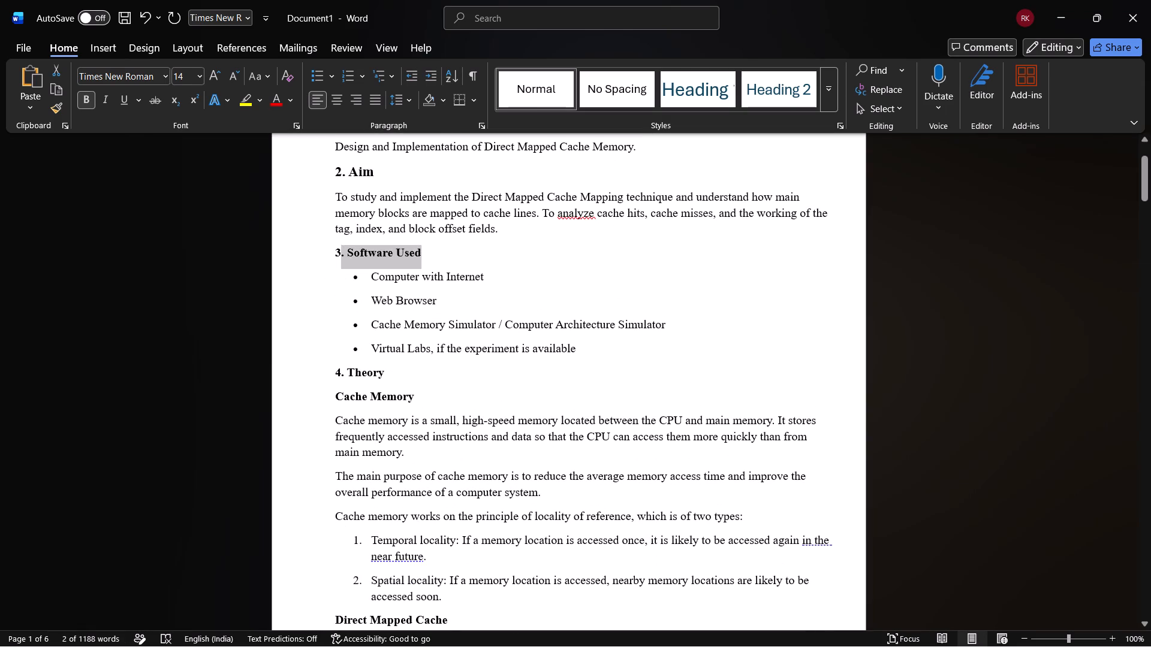
left_click_drag(343, 253, 333, 253)
left_click(448, 207)
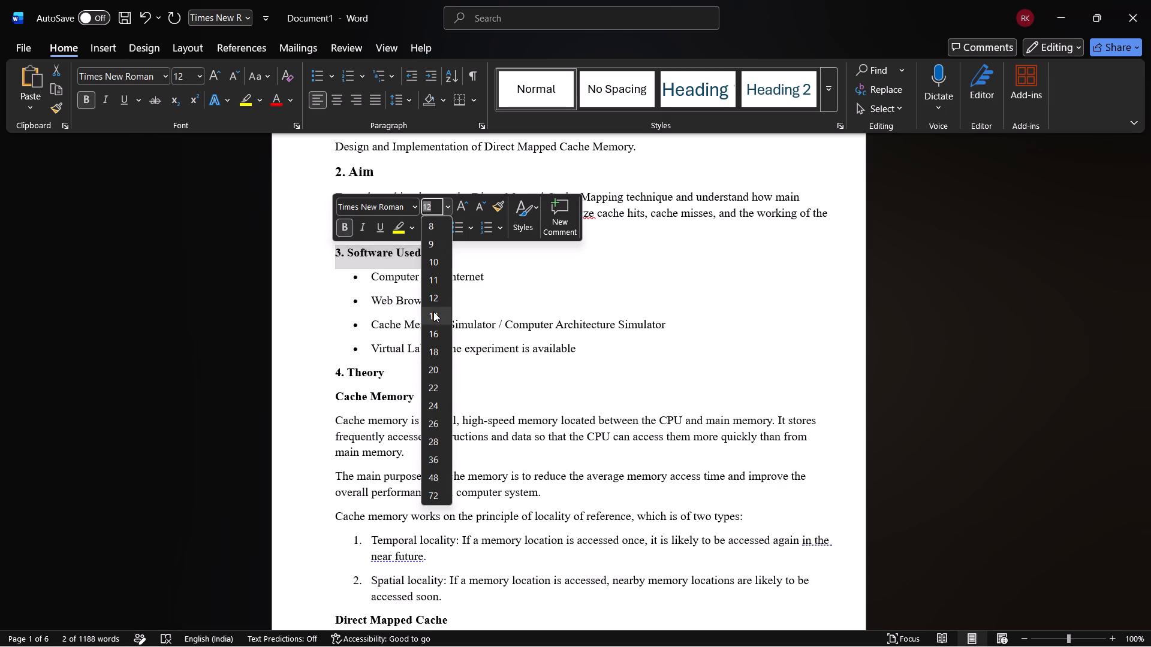
left_click(433, 313)
Set the font size of the "4. Theory" heading to 14.
scroll(435, 310, "down", 3)
left_click_drag(402, 267, 326, 267)
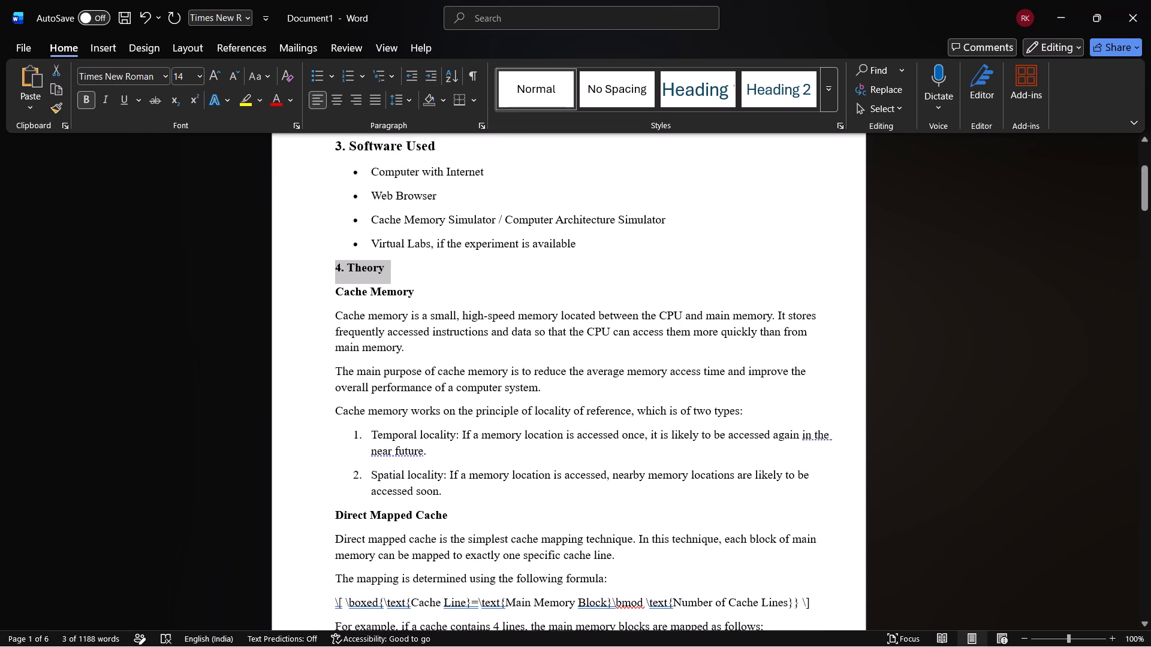
left_click(439, 222)
left_click(433, 329)
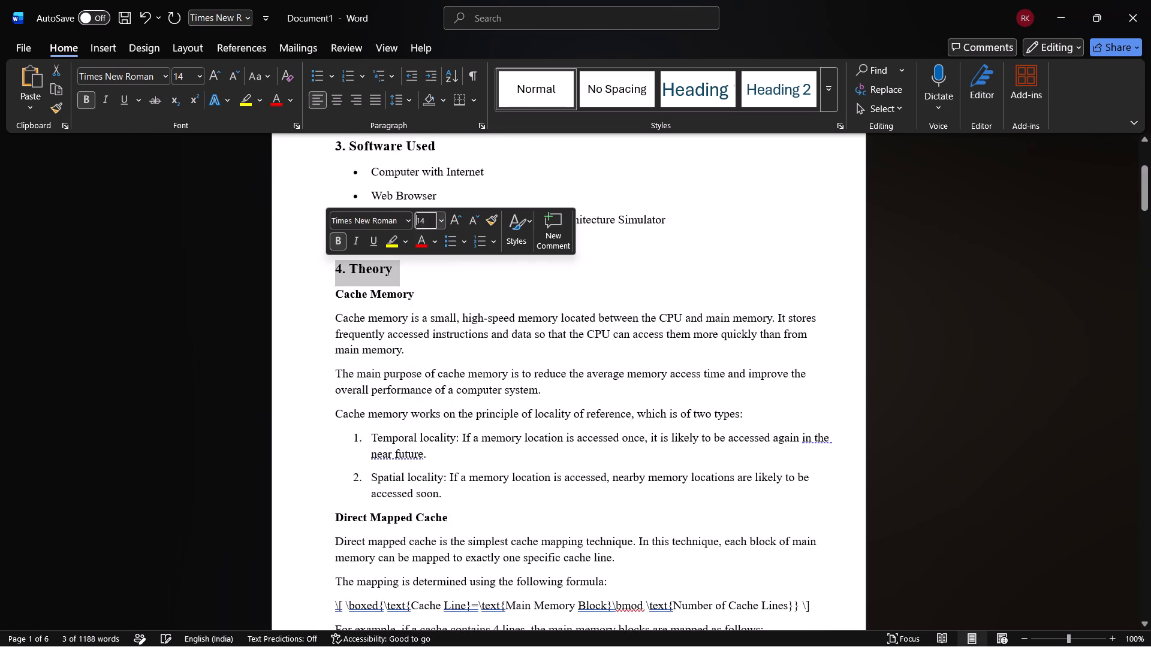
Set the font size of the "Cache Memory" subheading under Theory to 14.
scroll(433, 324, "down", 2)
left_click(434, 224)
left_click_drag(434, 224, 335, 222)
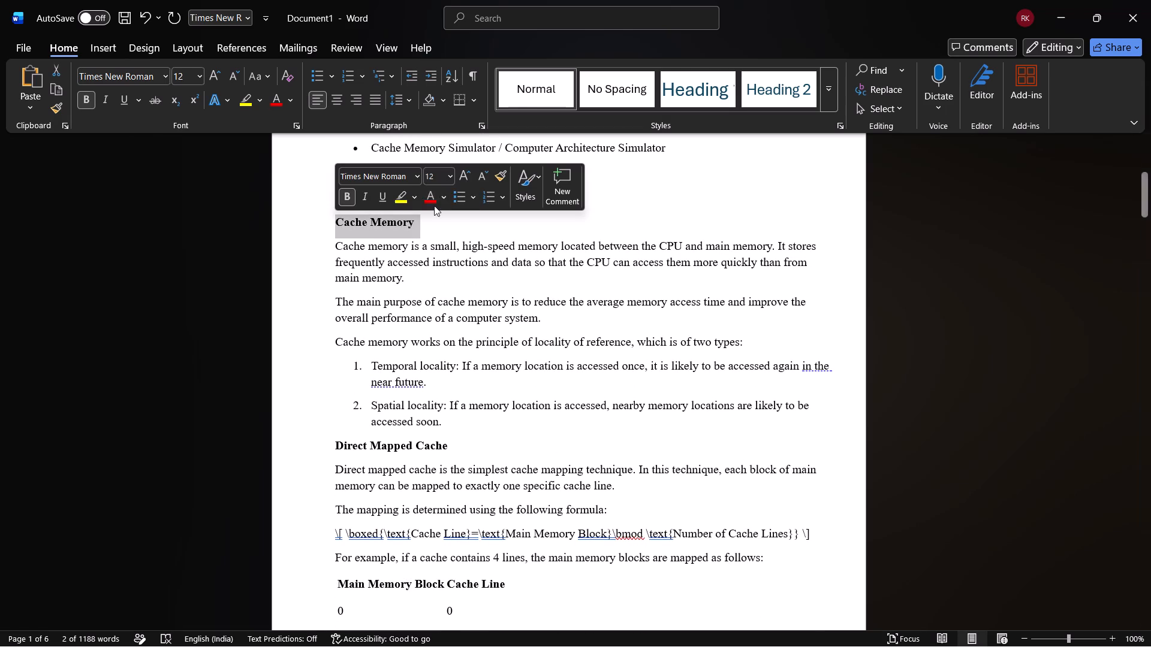
left_click(445, 174)
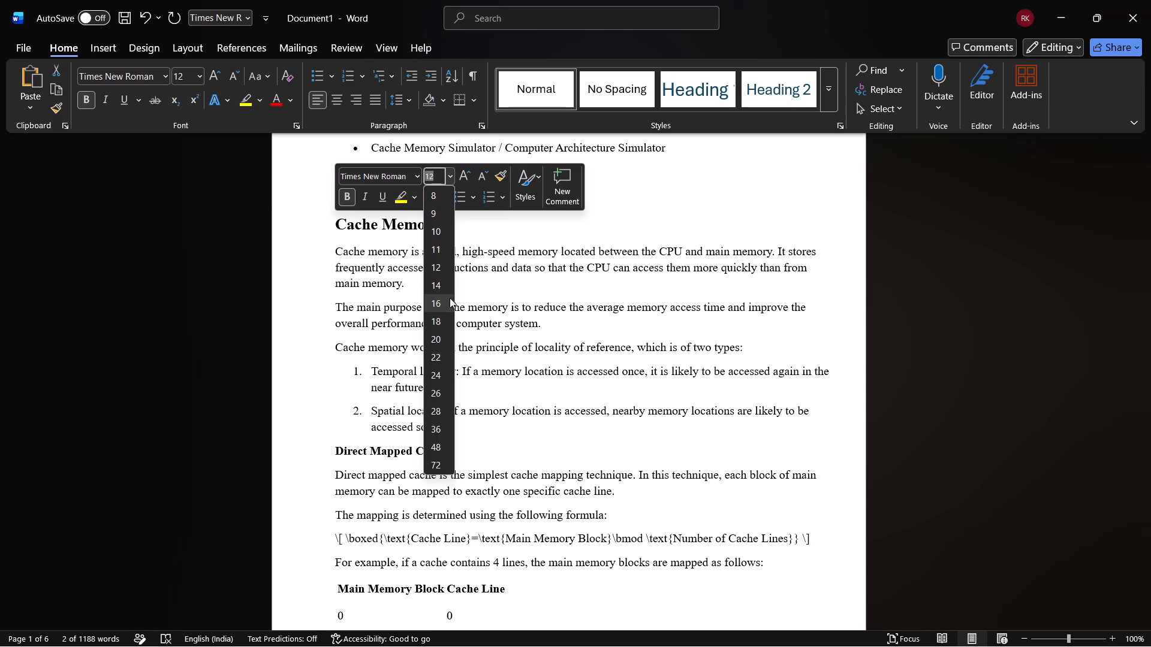
left_click(444, 287)
scroll(444, 286, "down", 2)
scroll(503, 370, "down", 1)
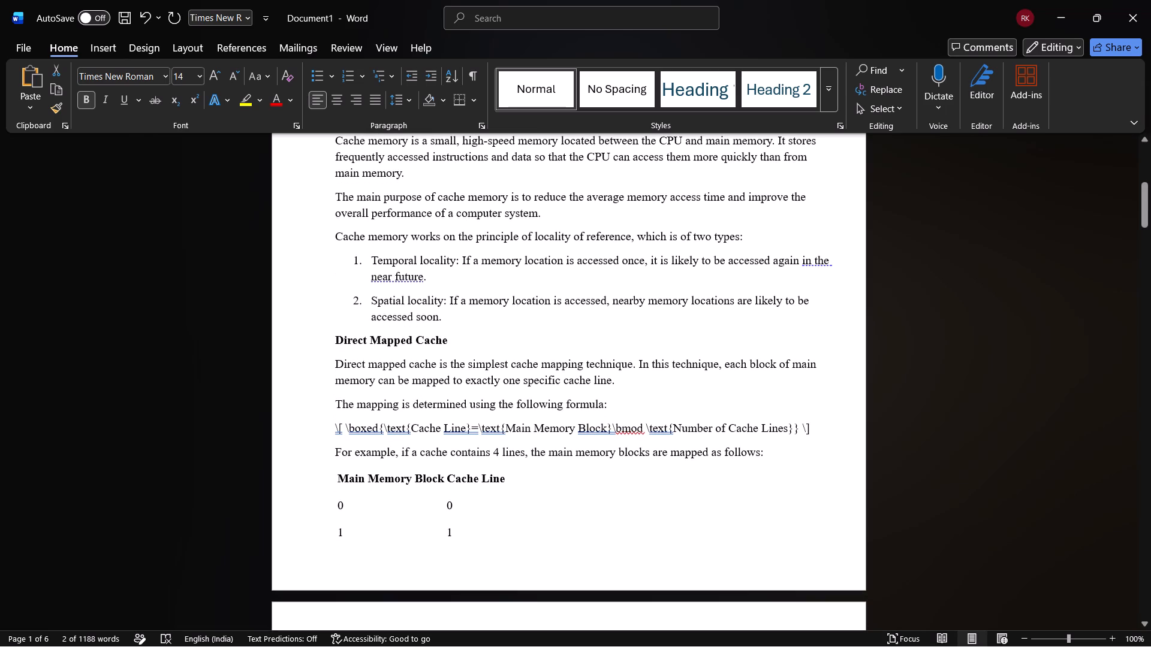
Set the font size of the "Direct Mapped Cache" subheading under Theory to 14.
left_click_drag(472, 344, 338, 328)
left_click_drag(522, 352, 511, 350)
left_click_drag(456, 340, 460, 340)
left_click_drag(460, 340, 331, 332)
left_click(444, 283)
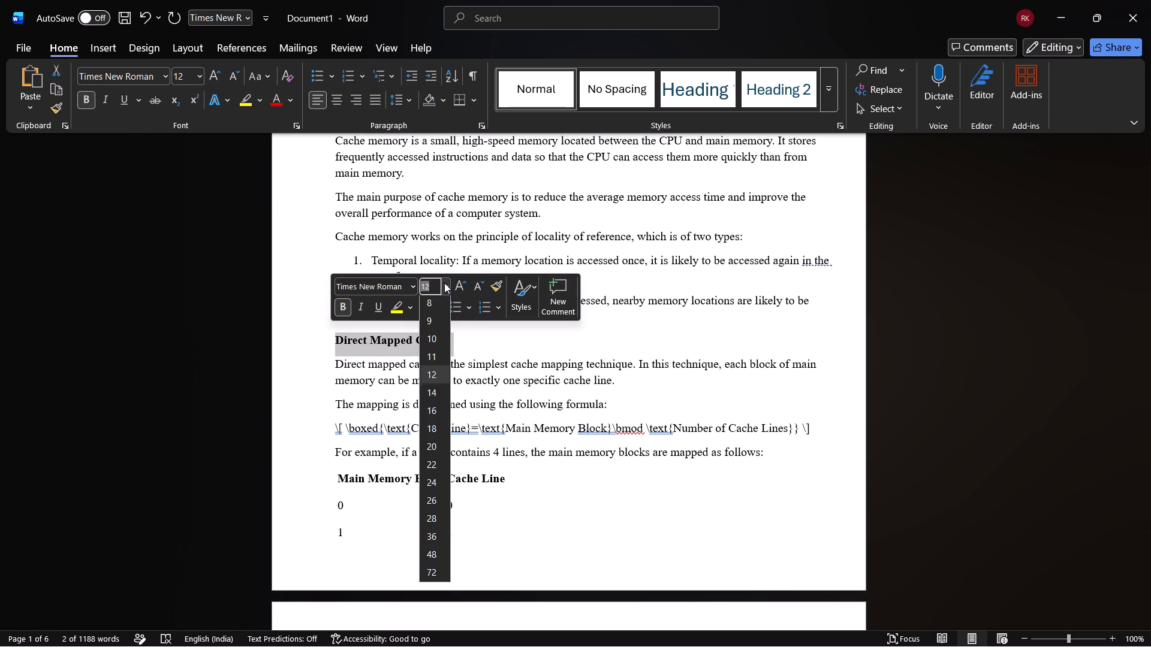
left_click(438, 394)
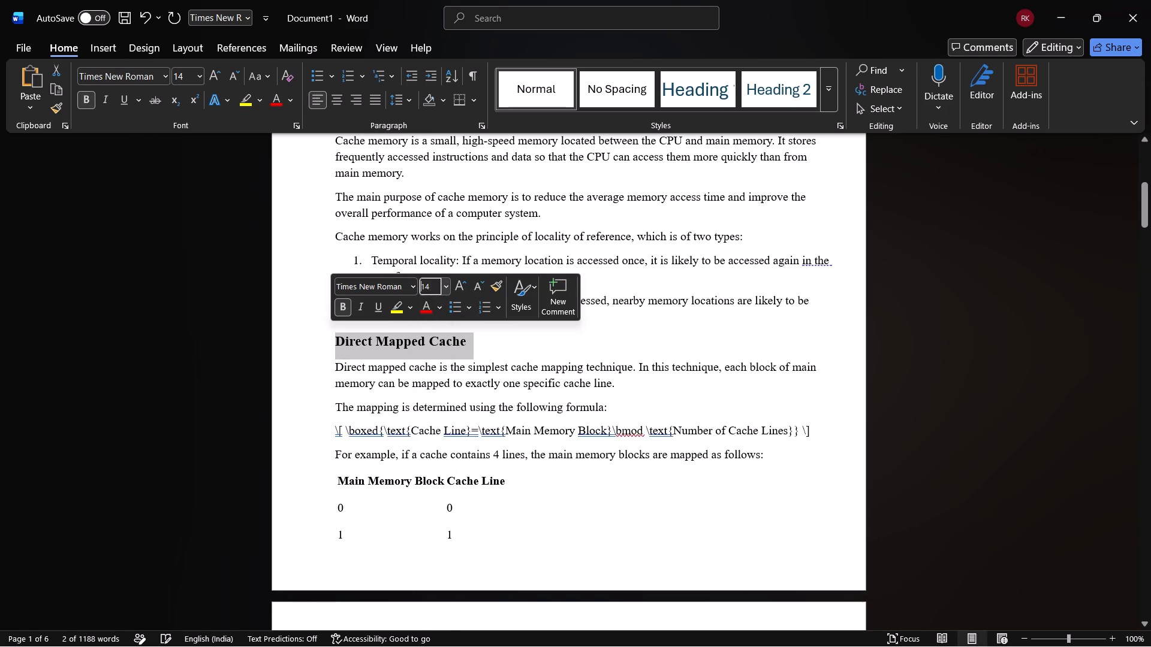
Insert three blank lines after the sentence ending "the main memory blocks are mapped as follows:".
scroll(444, 380, "down", 2)
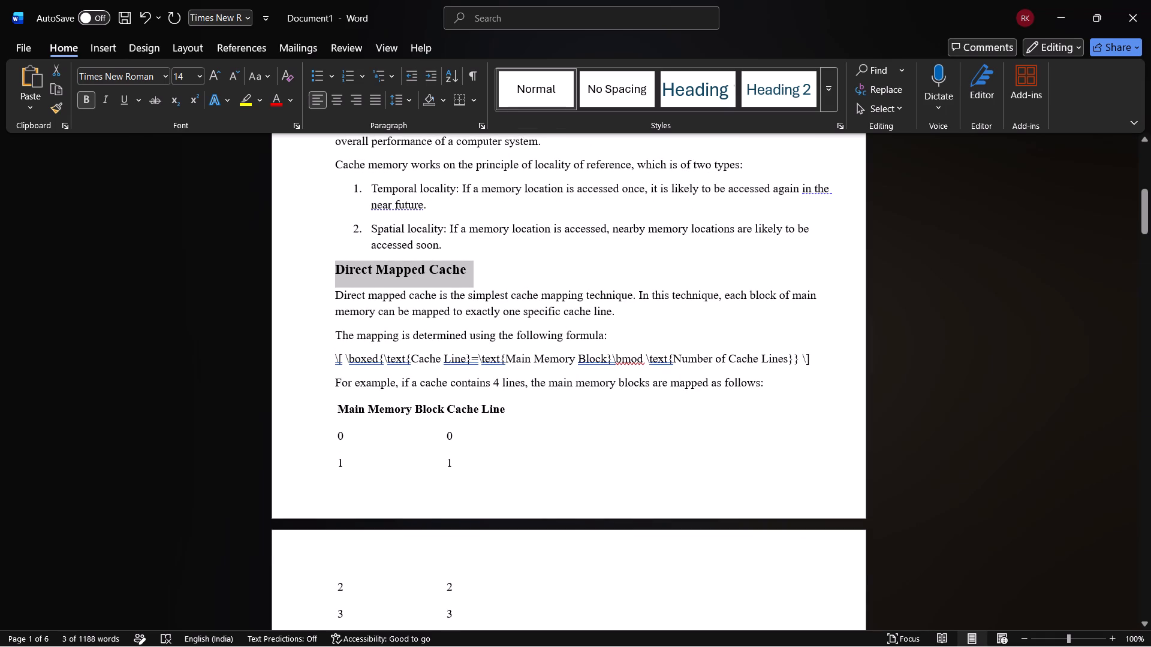
scroll(450, 332, "down", 1)
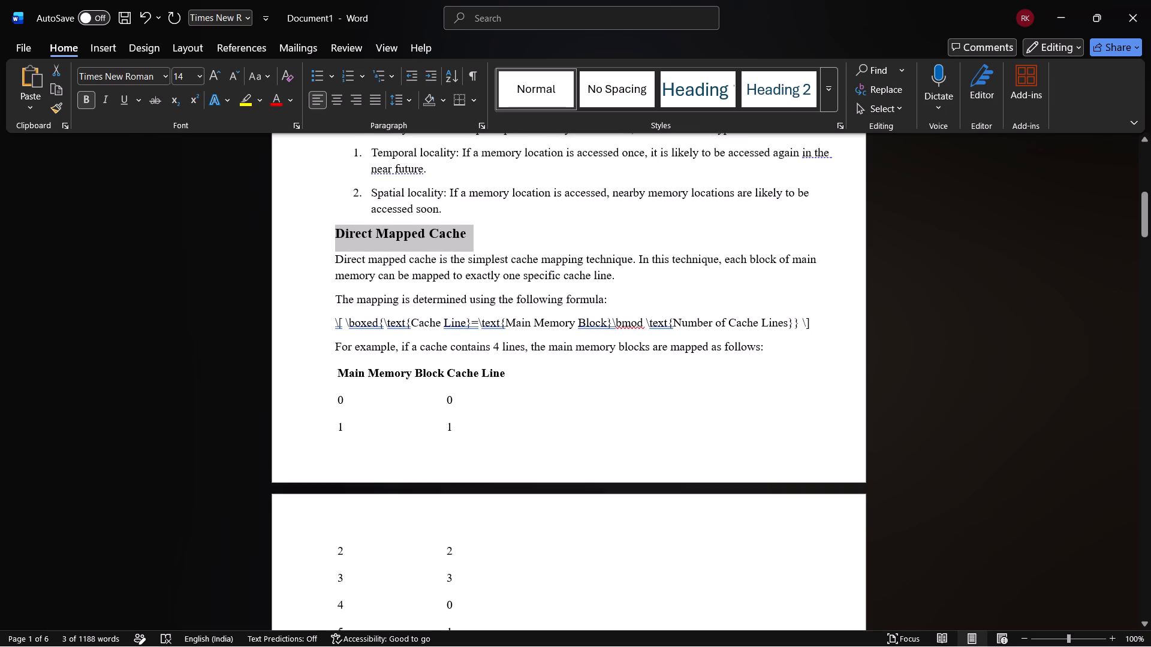
scroll(560, 355, "down", 1)
left_click(516, 340)
left_click(773, 319)
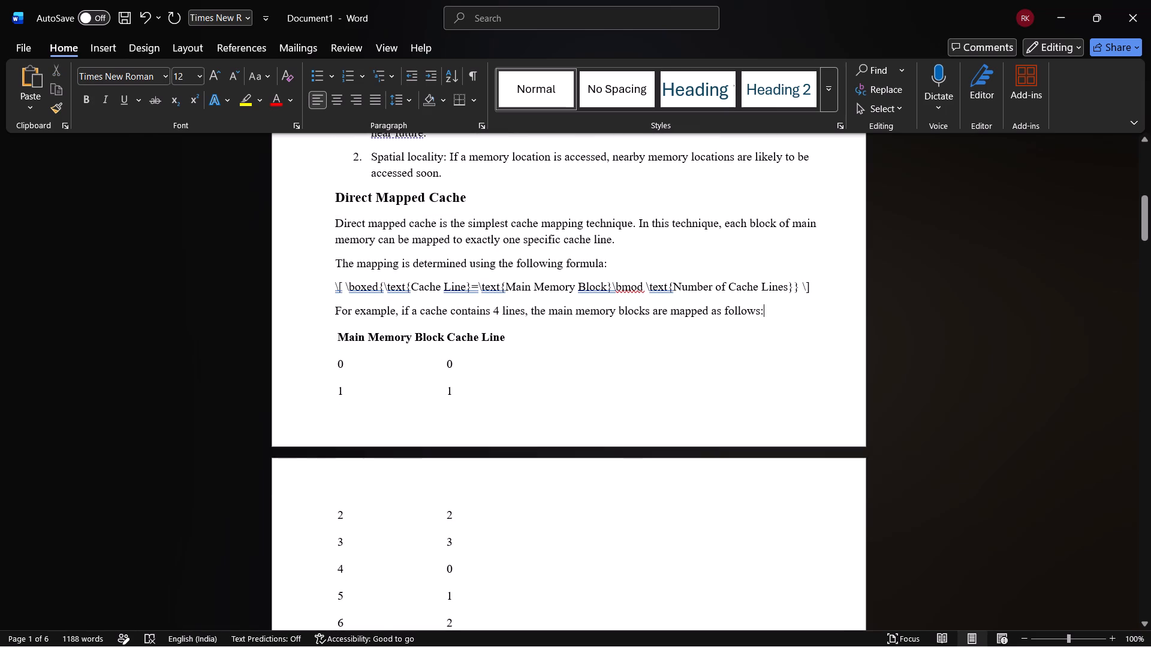
key("Return")
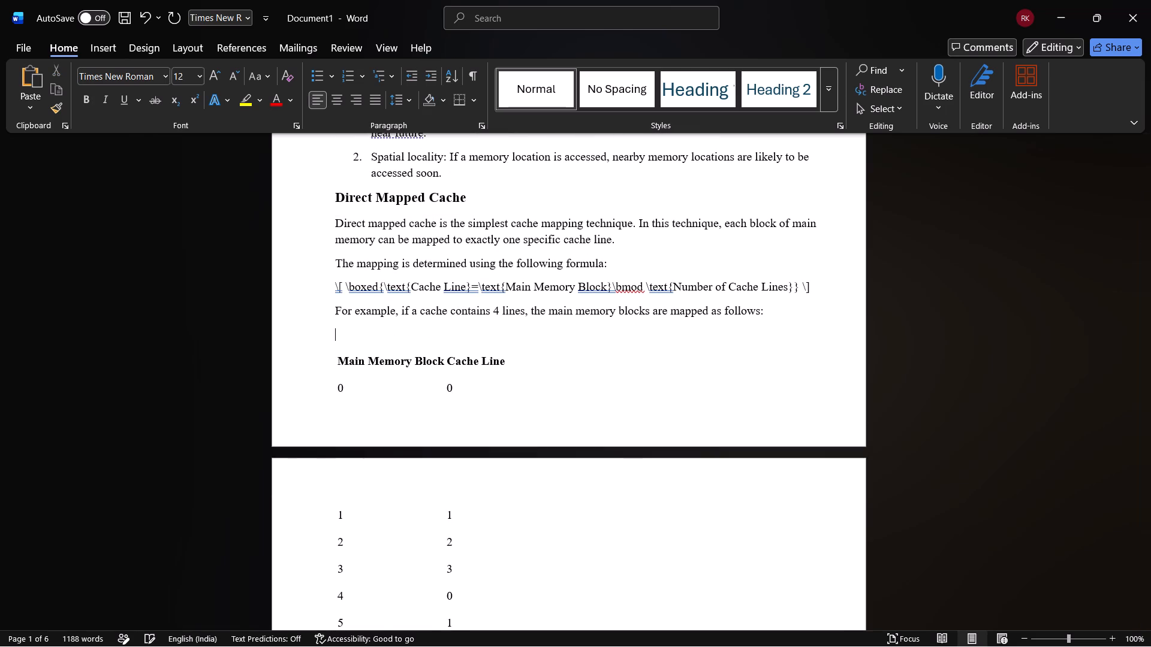
key("Return")
key("Return")
Copy the entire Main Memory Block and Cache Line table, from its header row through block 7.
scroll(646, 304, "down", 3)
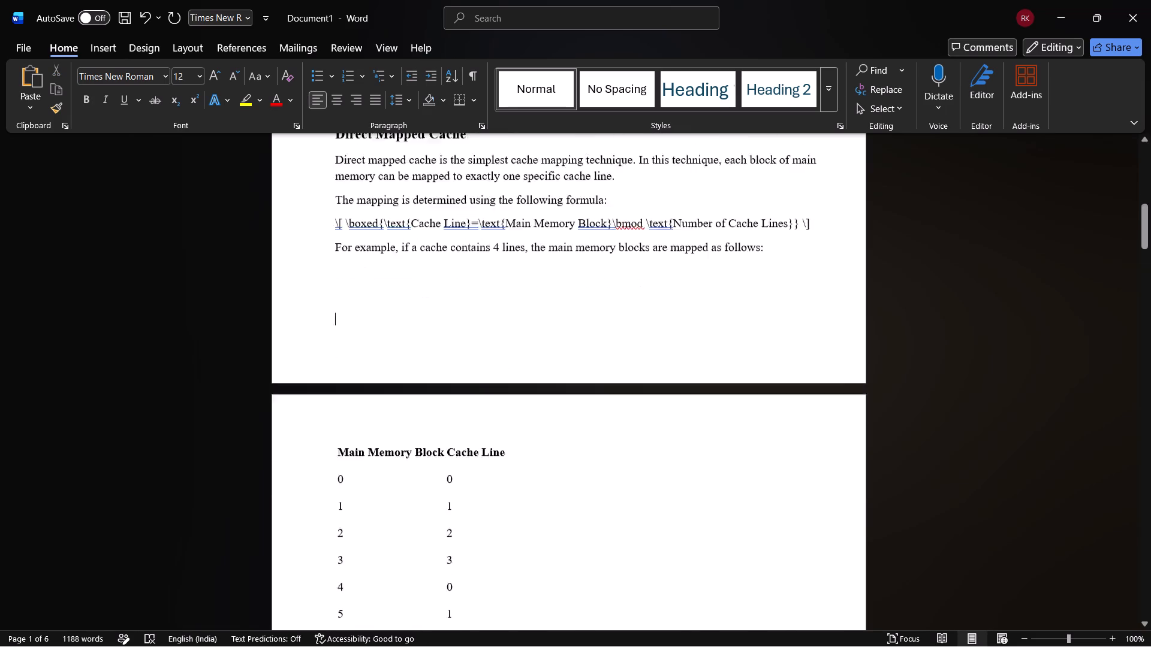
scroll(647, 306, "down", 4)
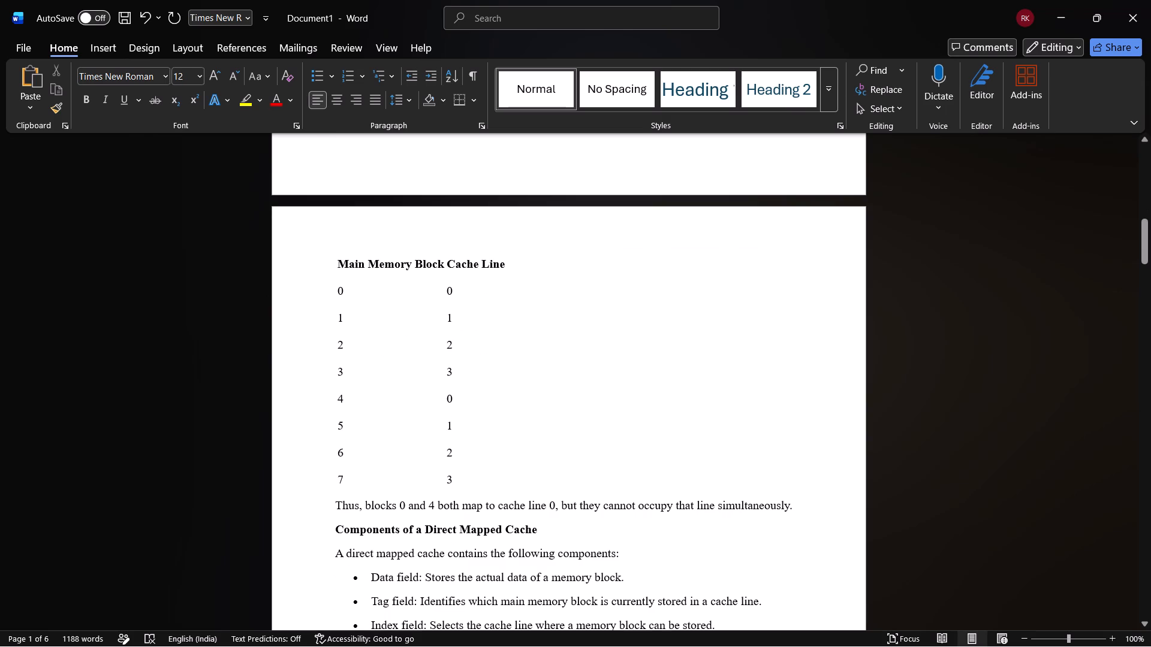
left_click_drag(537, 465, 276, 323)
left_click_drag(375, 367, 399, 364)
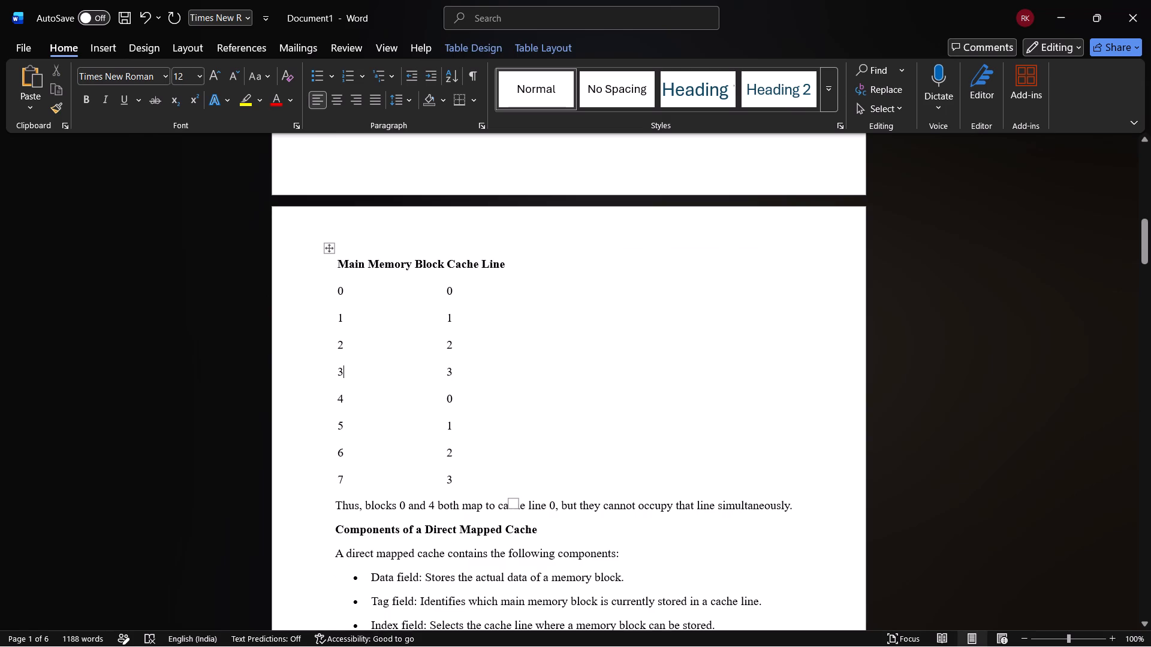
left_click_drag(546, 464, 351, 375)
left_click(555, 464)
left_click_drag(532, 477, 472, 461)
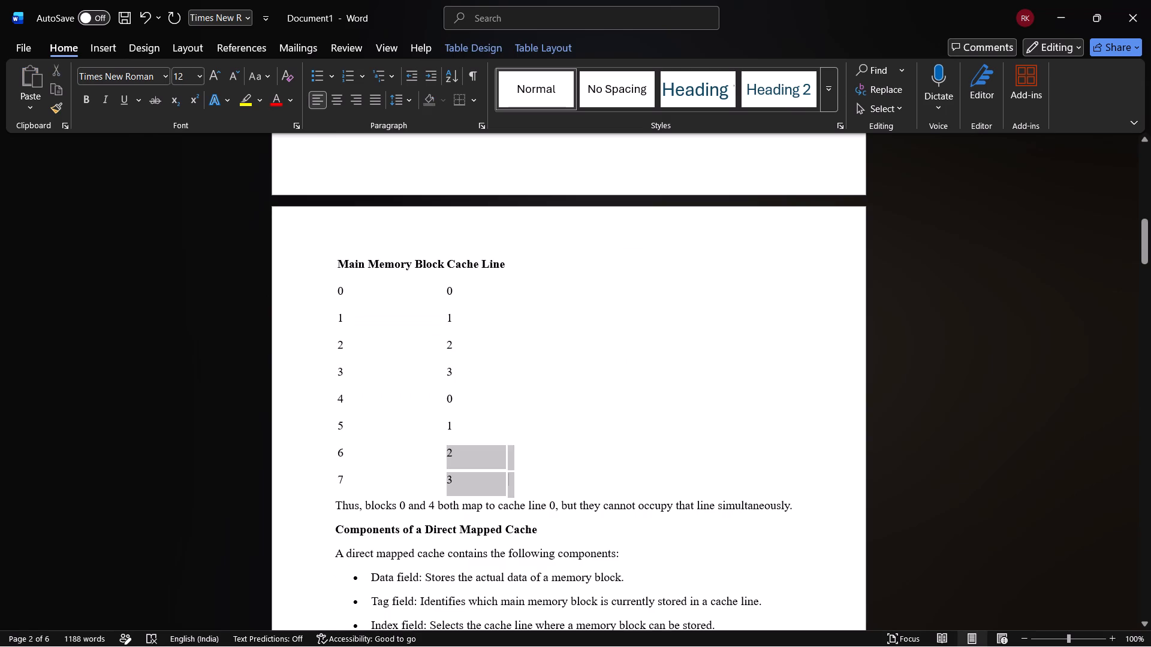
left_click_drag(472, 461, 294, 245)
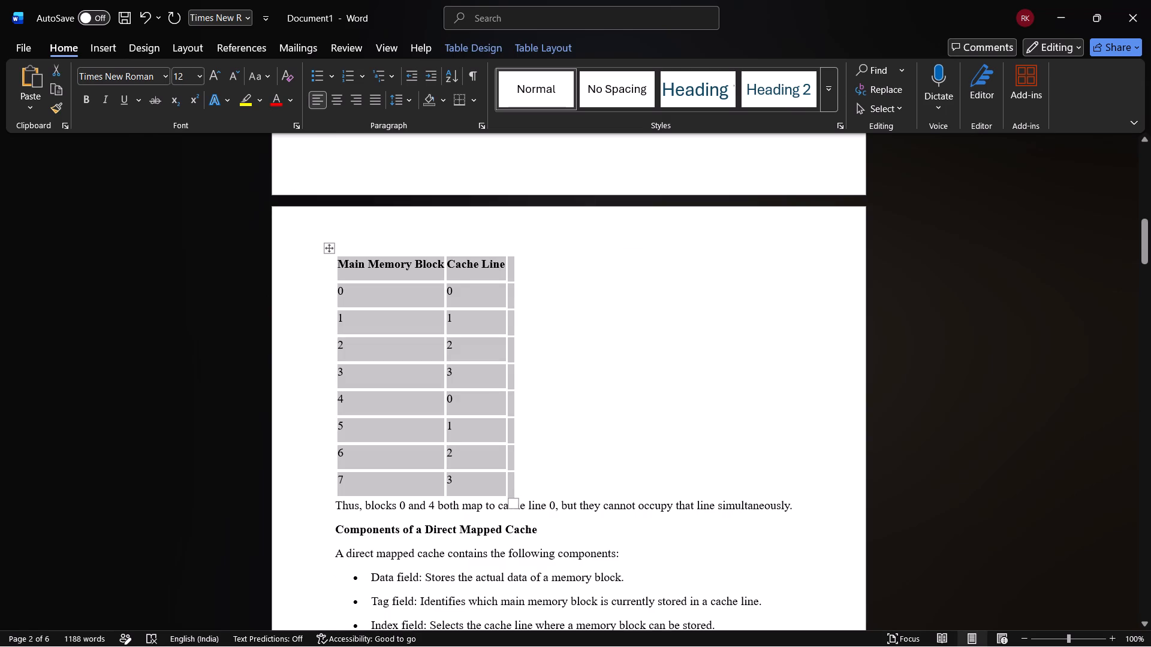
key("ctrl+c")
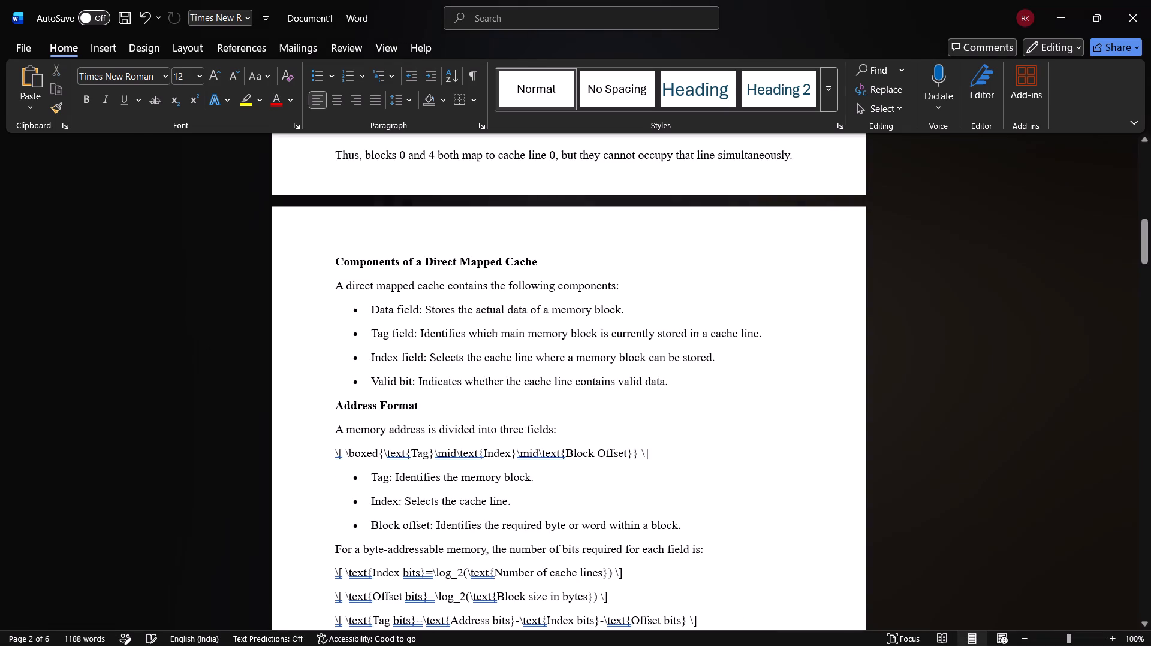
scroll(553, 260, "up", 1)
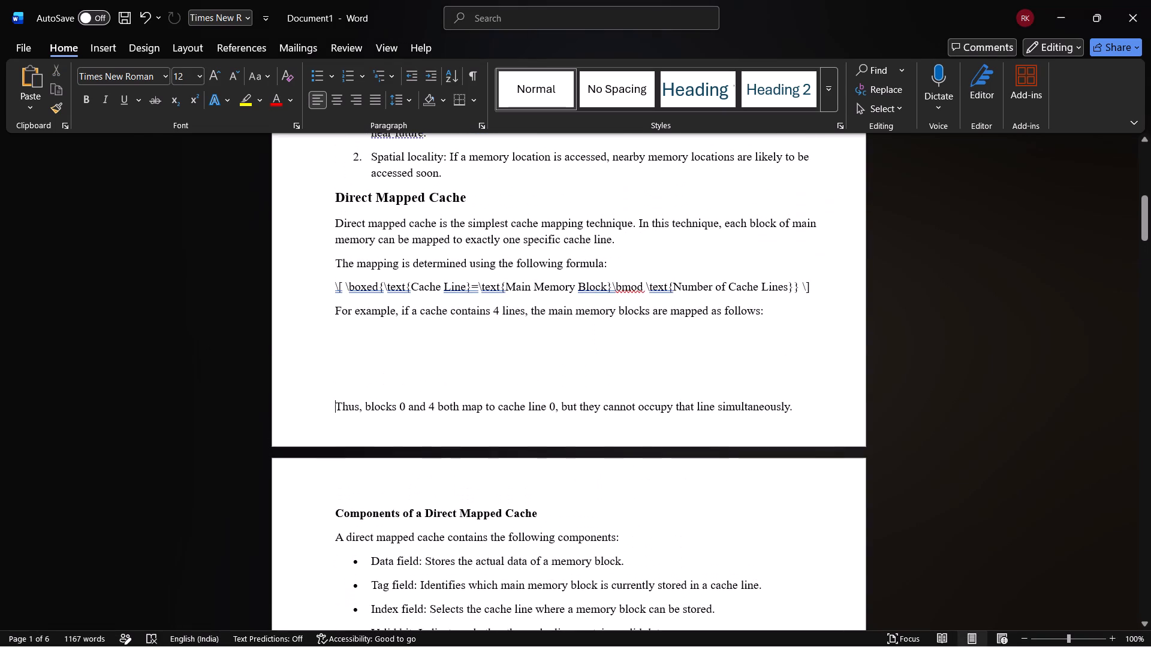
key("ctrl+z")
scroll(553, 260, "down", 2)
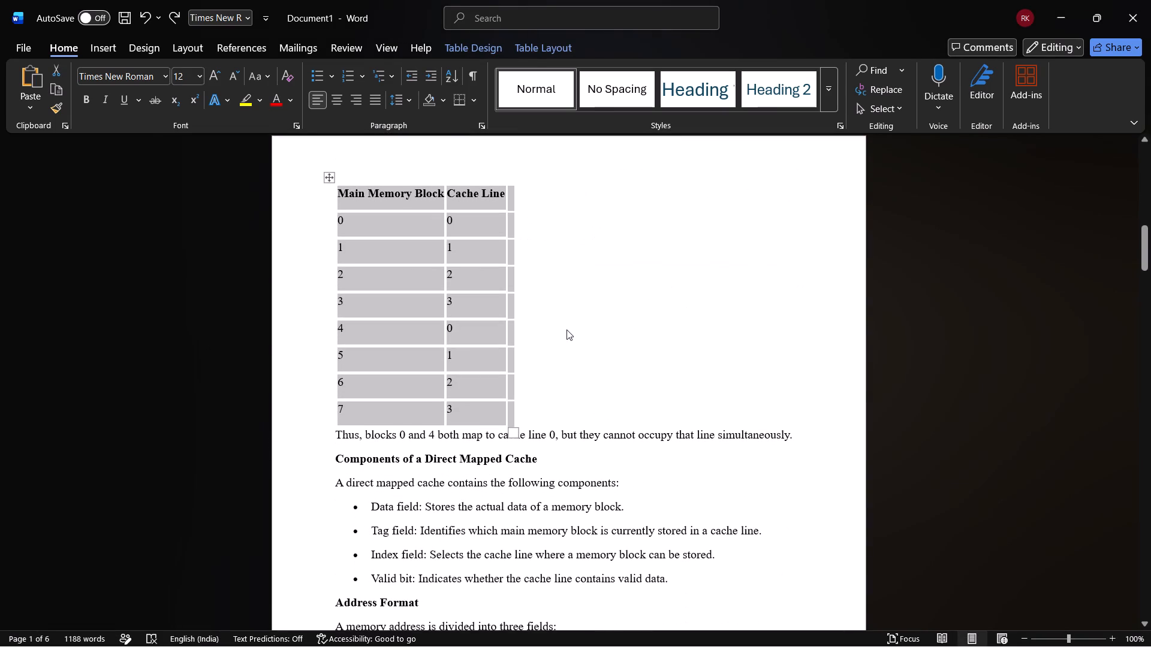
key("BackSpace")
Paste the copied heading, subtitle and bordered table into the blank lines above the "Thus, blocks 0 and 4" sentence.
scroll(567, 329, "up", 1)
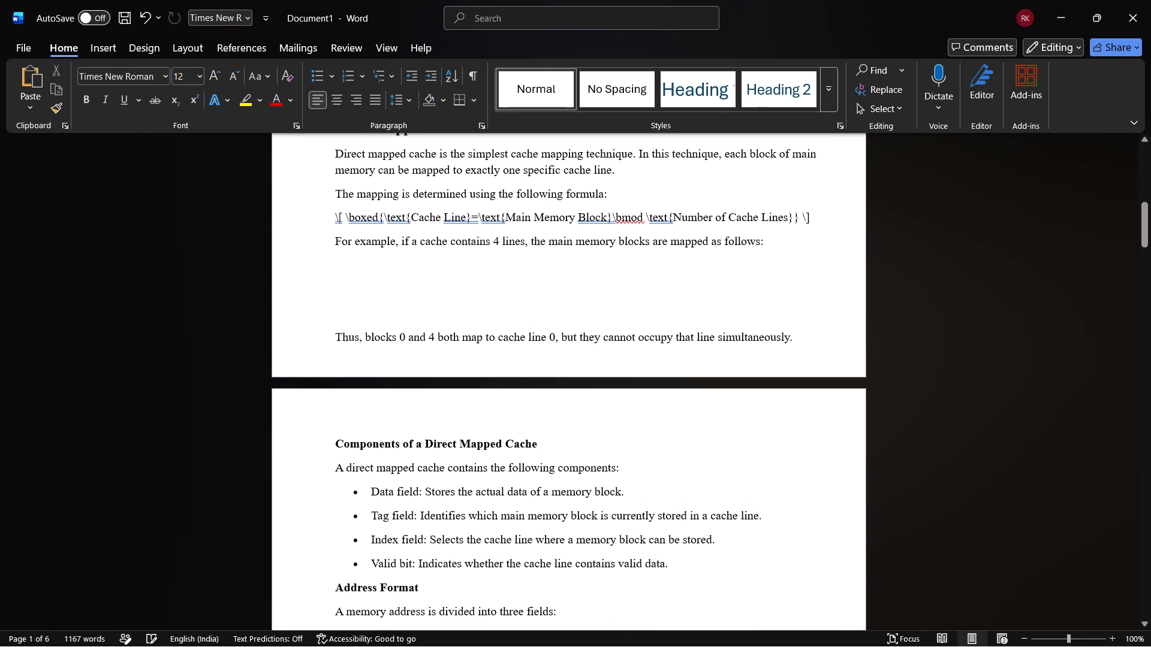
left_click(408, 300)
key("ctrl+v")
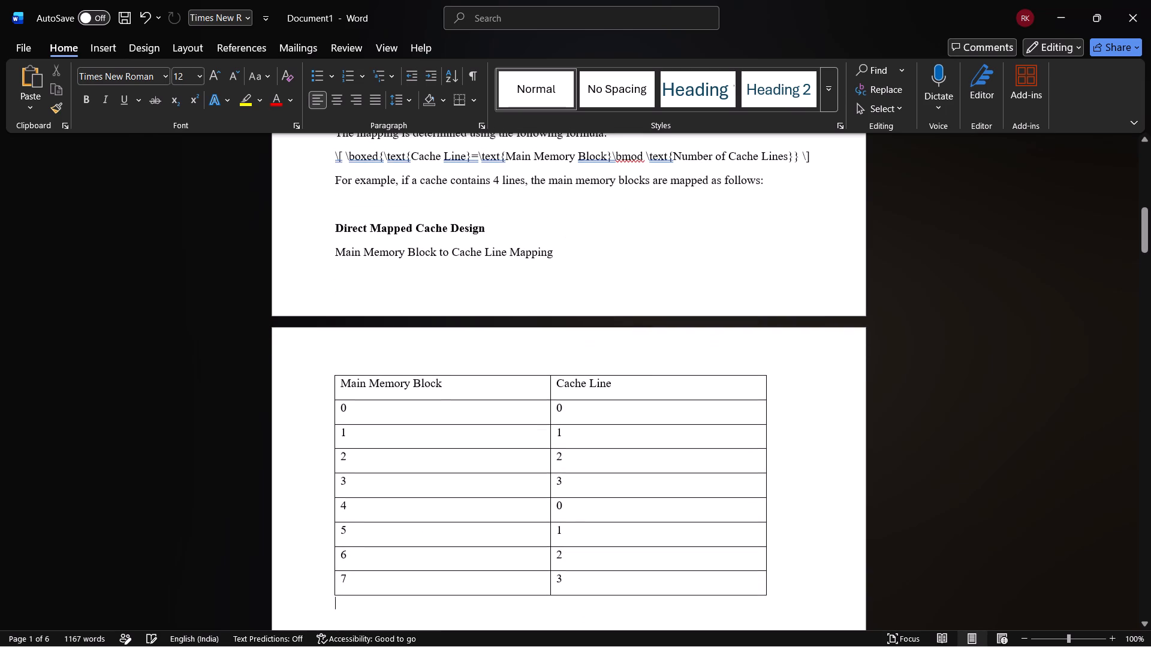
Review the rest of the document, from the pasted table through the Observation Table section, examining its tables and layout.
scroll(543, 243, "up", 2)
scroll(543, 246, "down", 3)
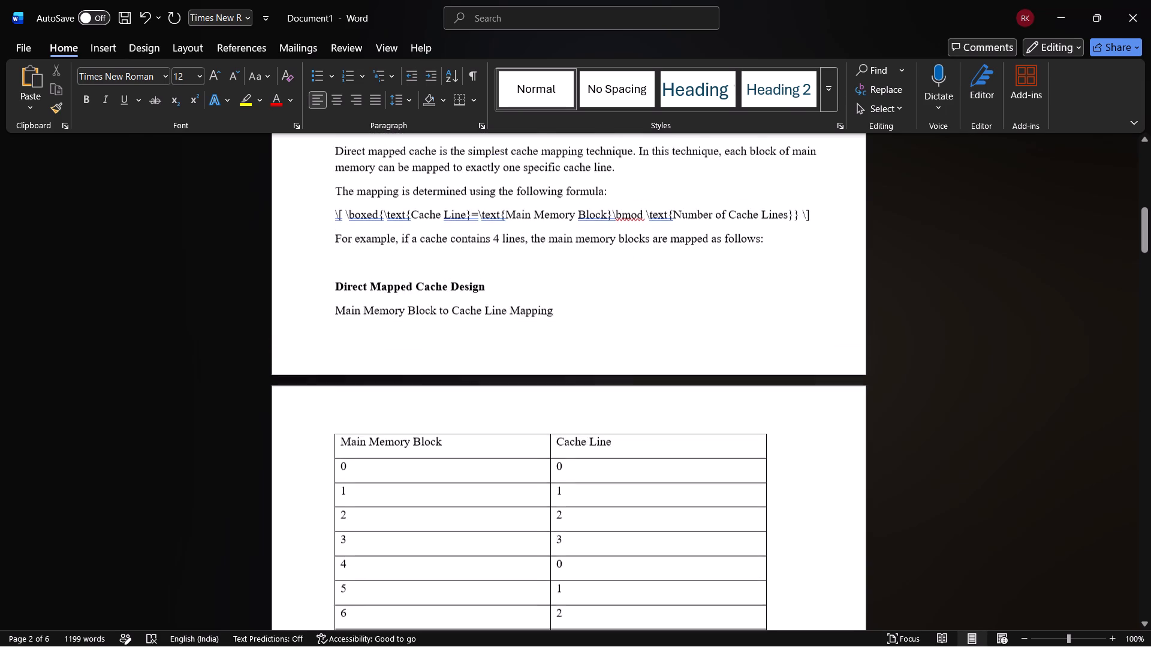
scroll(543, 248, "down", 11)
scroll(608, 299, "down", 19)
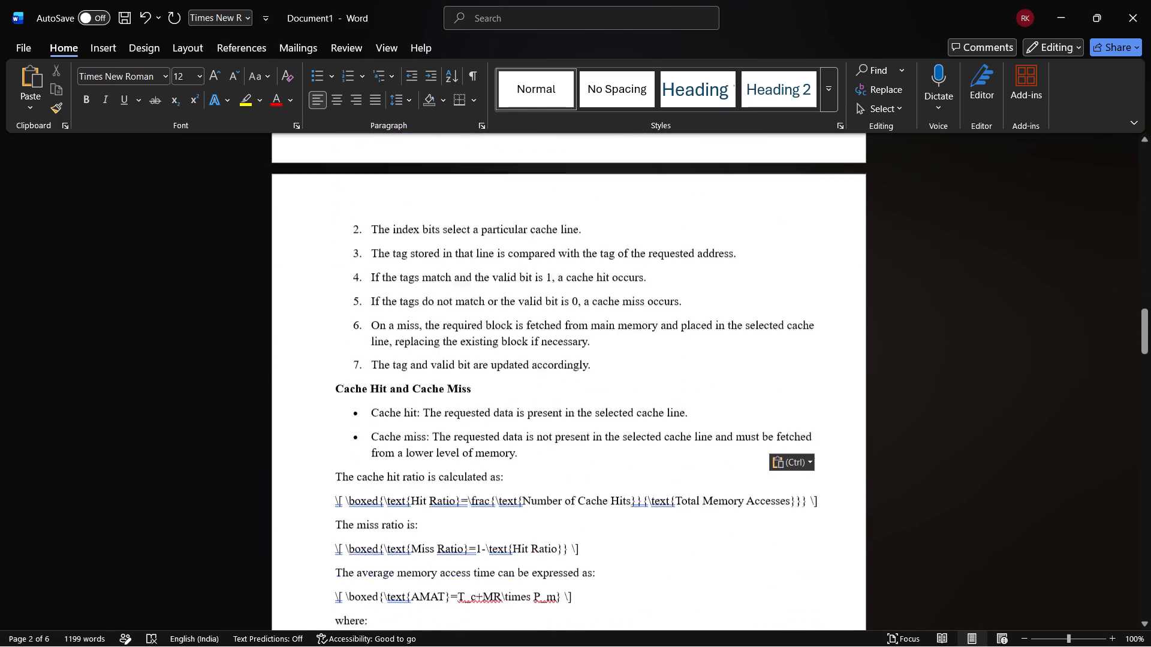
scroll(610, 289, "down", 20)
scroll(610, 289, "down", 3)
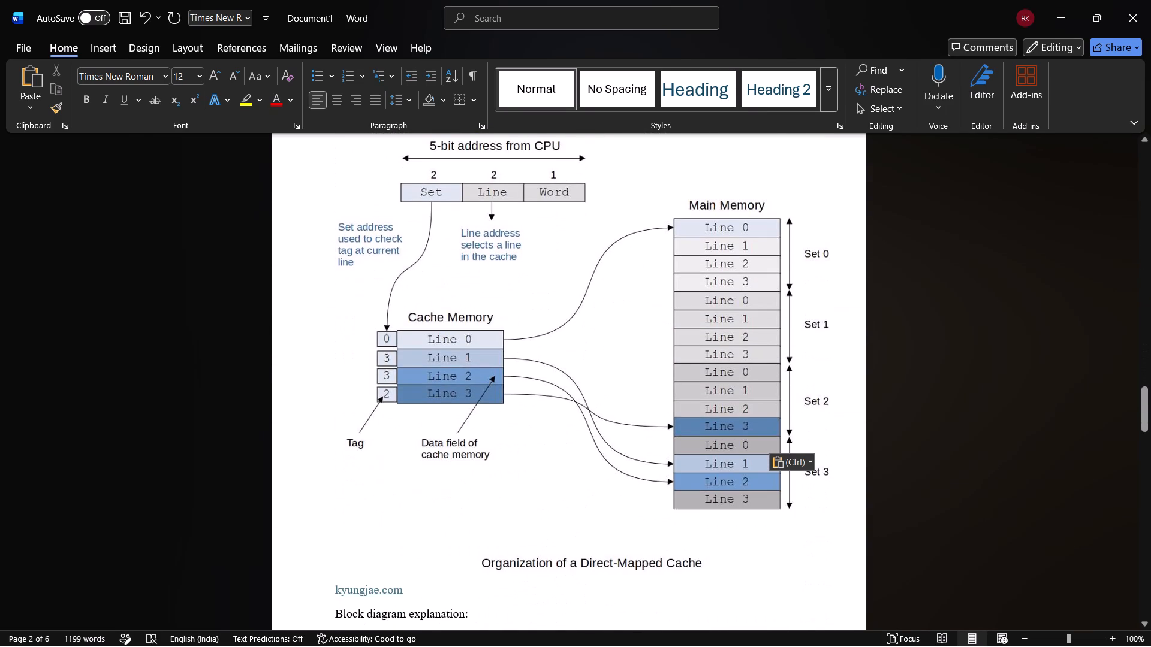
scroll(609, 288, "down", 6)
scroll(609, 288, "down", 19)
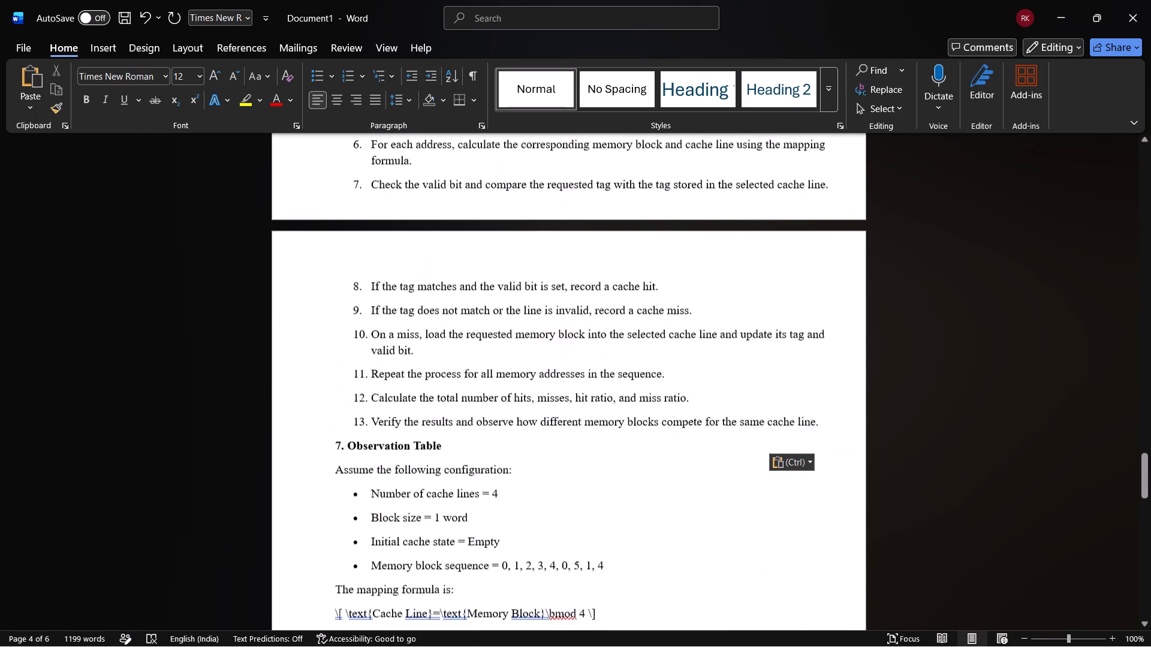
scroll(611, 287, "down", 15)
scroll(613, 285, "down", 6)
scroll(614, 285, "up", 7)
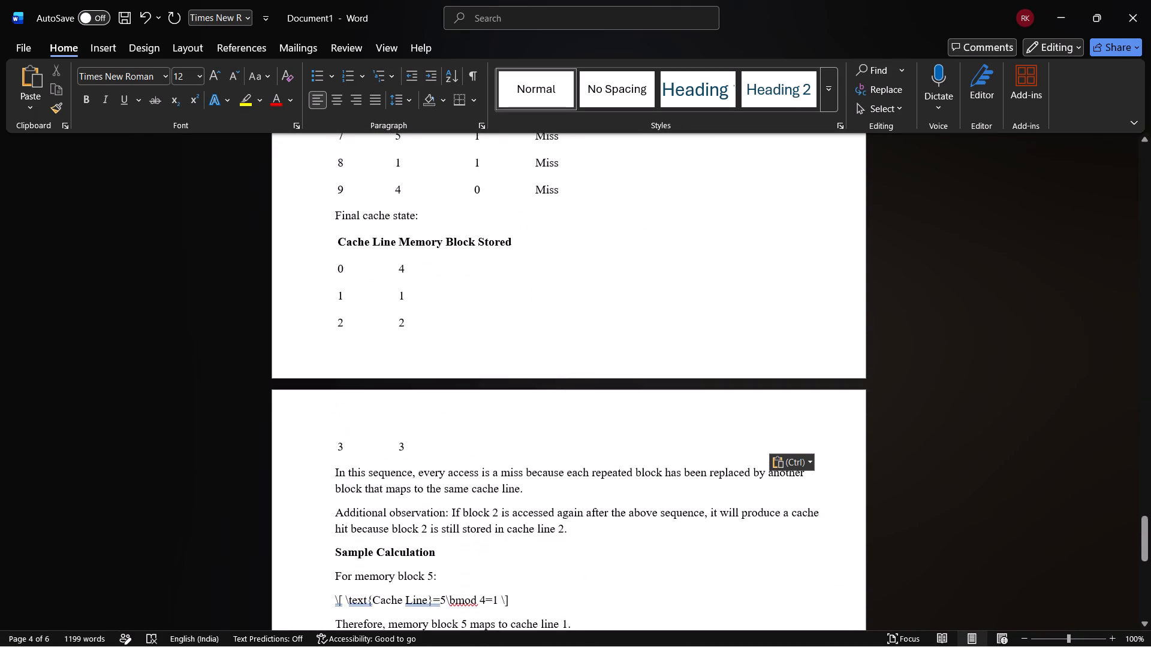
Apply the bordered grid table style to the whole Access No., Memory Block, Cache Line and Hit/Miss table.
scroll(614, 285, "up", 6)
left_click_drag(677, 397, 324, 191)
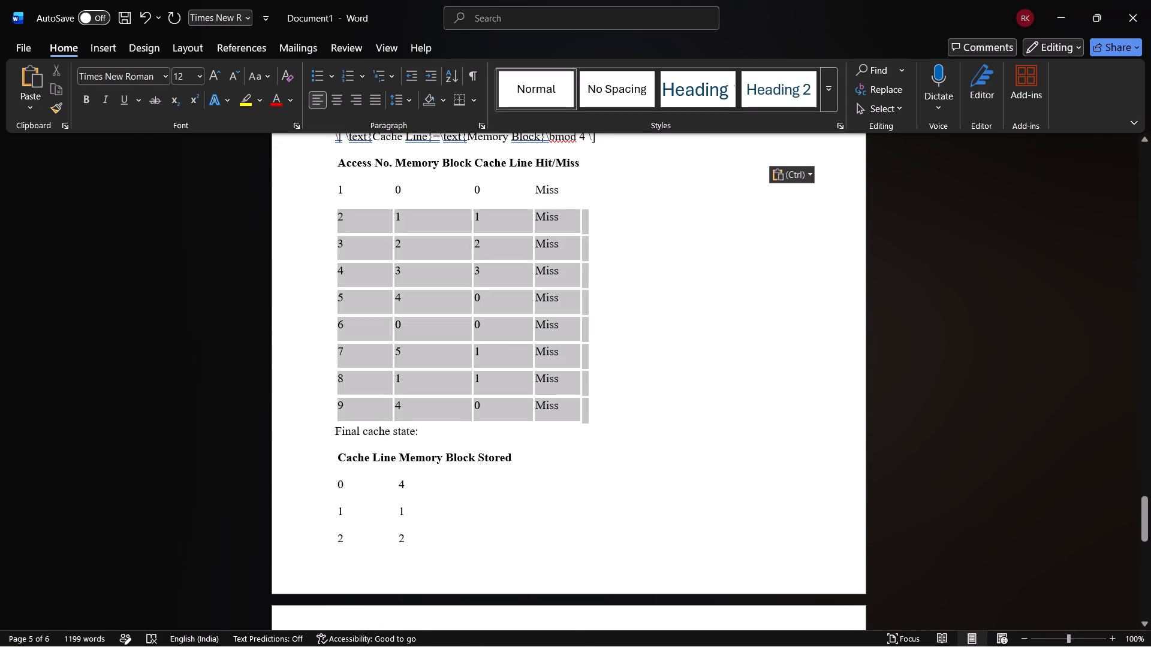
left_click_drag(324, 191, 323, 173)
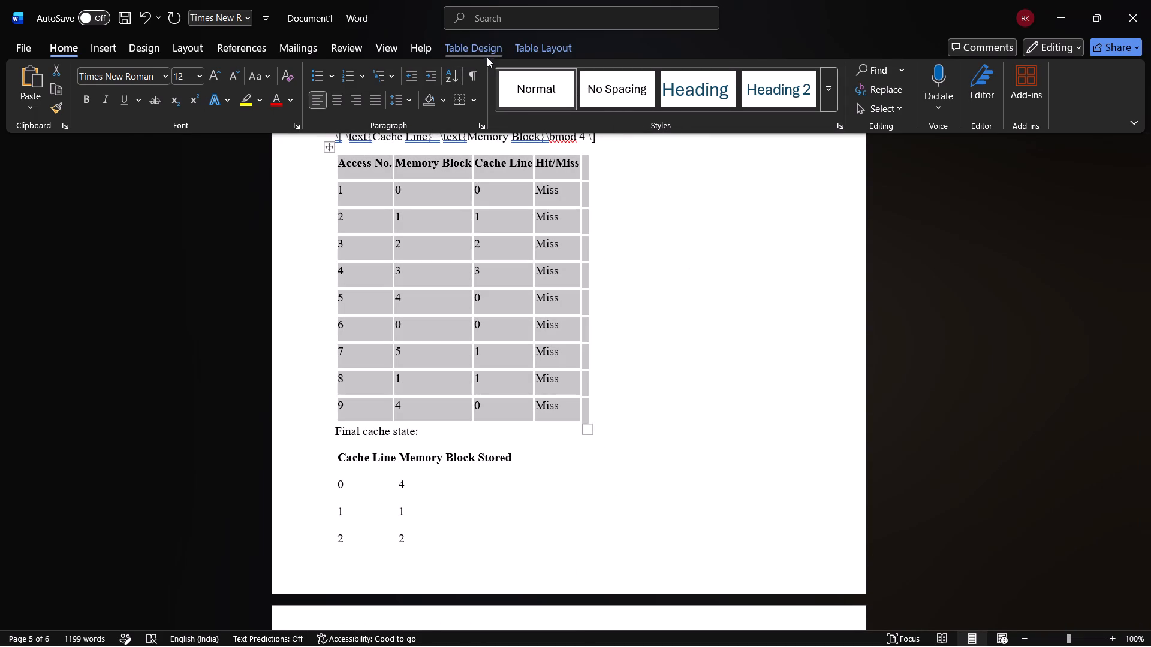
left_click(480, 49)
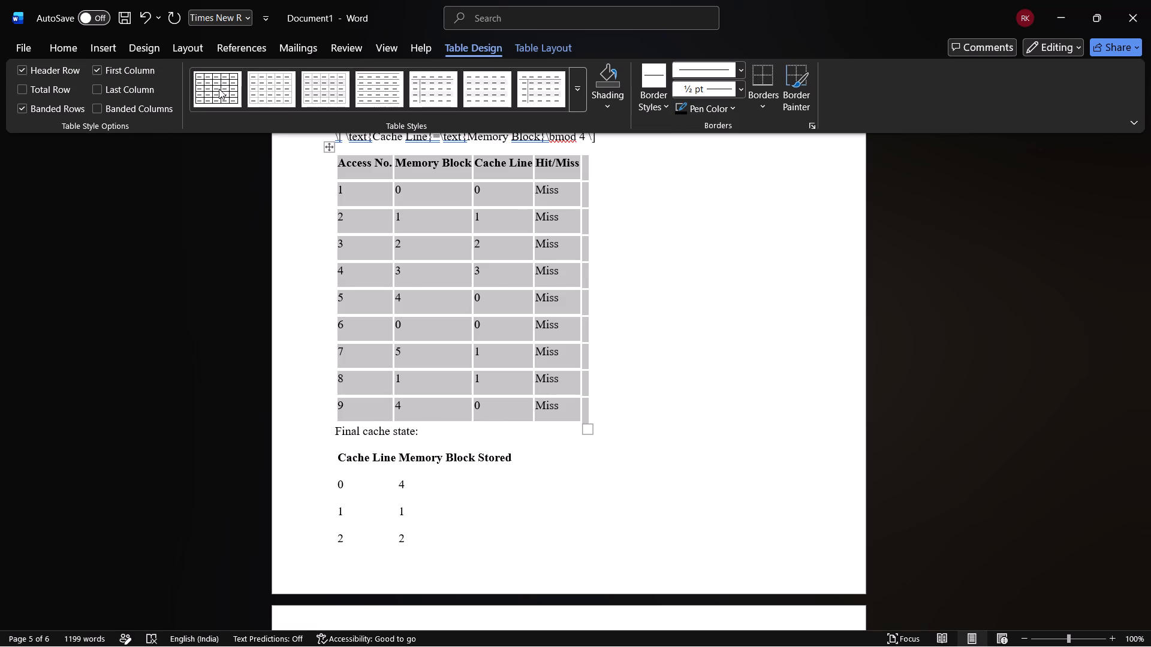
left_click(219, 89)
left_click_drag(909, 403, 863, 397)
scroll(791, 382, "up", 3)
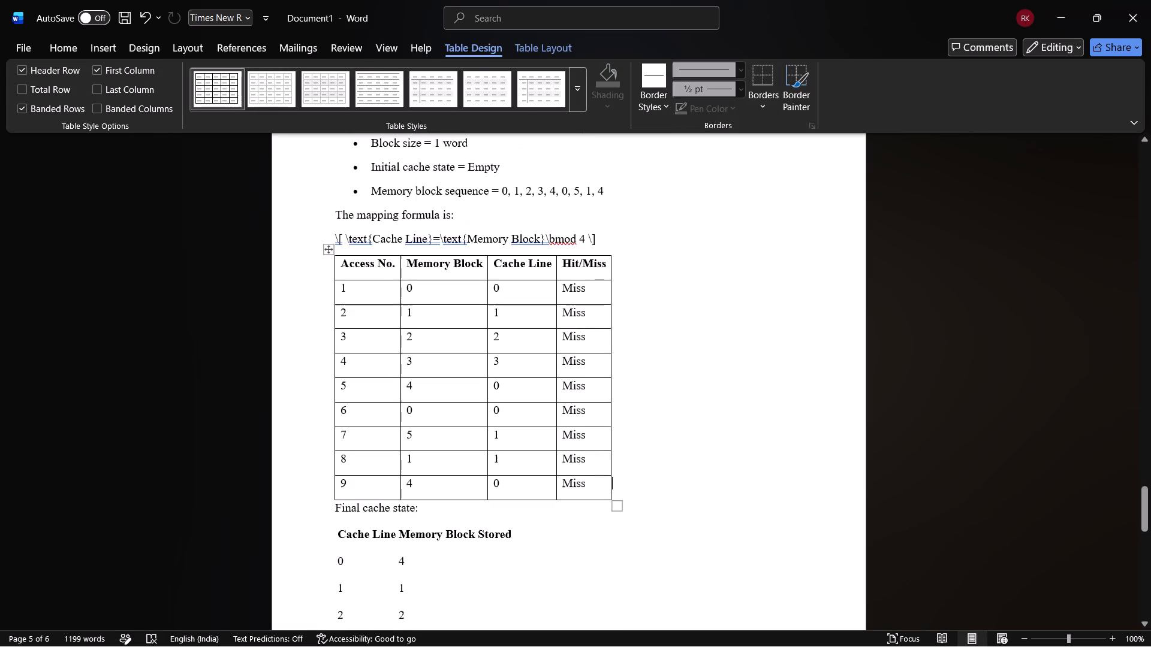
Apply the same bordered grid style to the whole Cache Line and Memory Block Stored table under "Final cache state".
scroll(792, 378, "down", 8)
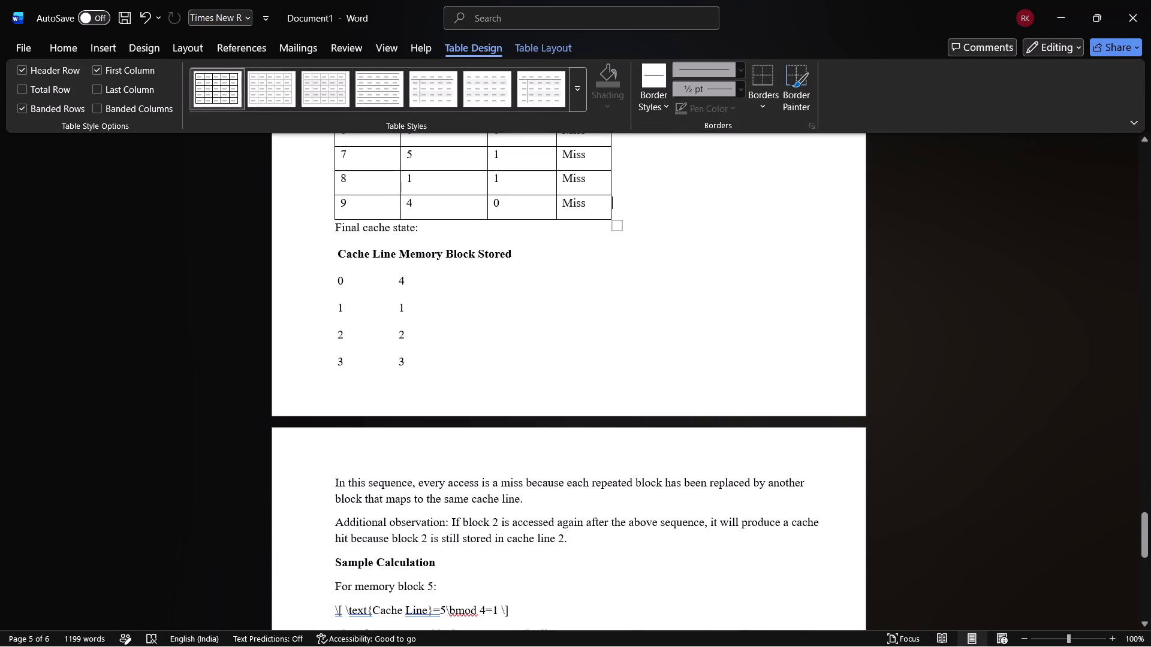
left_click_drag(451, 352, 330, 287)
left_click(516, 360)
left_click_drag(429, 341, 343, 297)
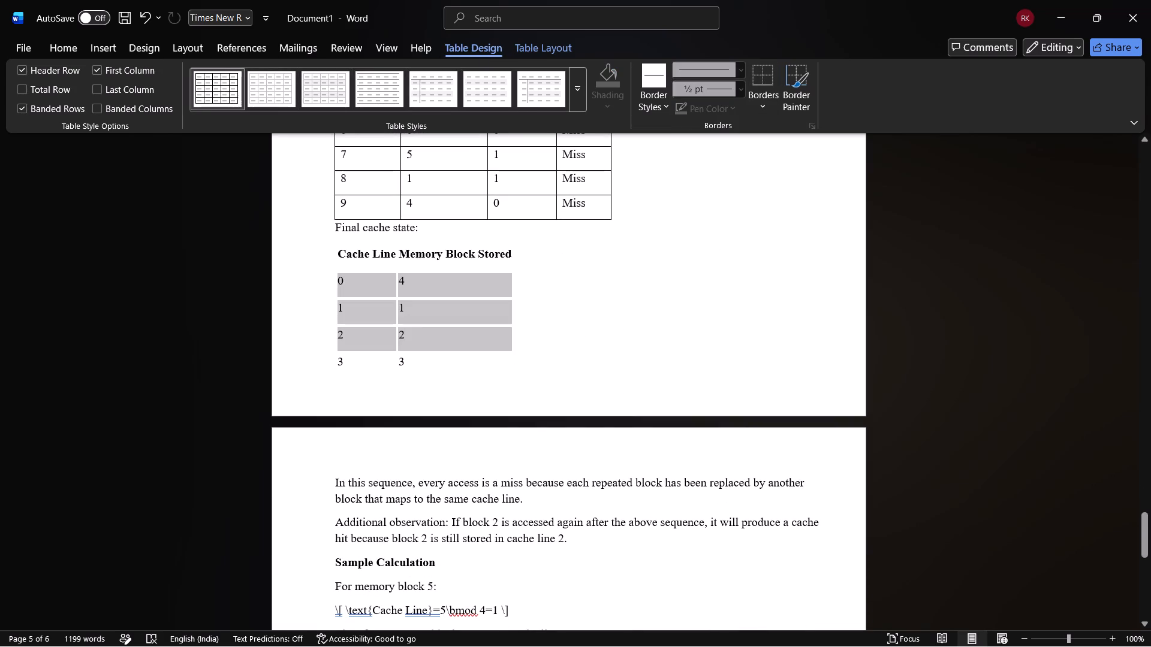
left_click_drag(343, 297, 344, 292)
left_click(445, 345)
left_click(438, 386)
left_click_drag(448, 361, 320, 277)
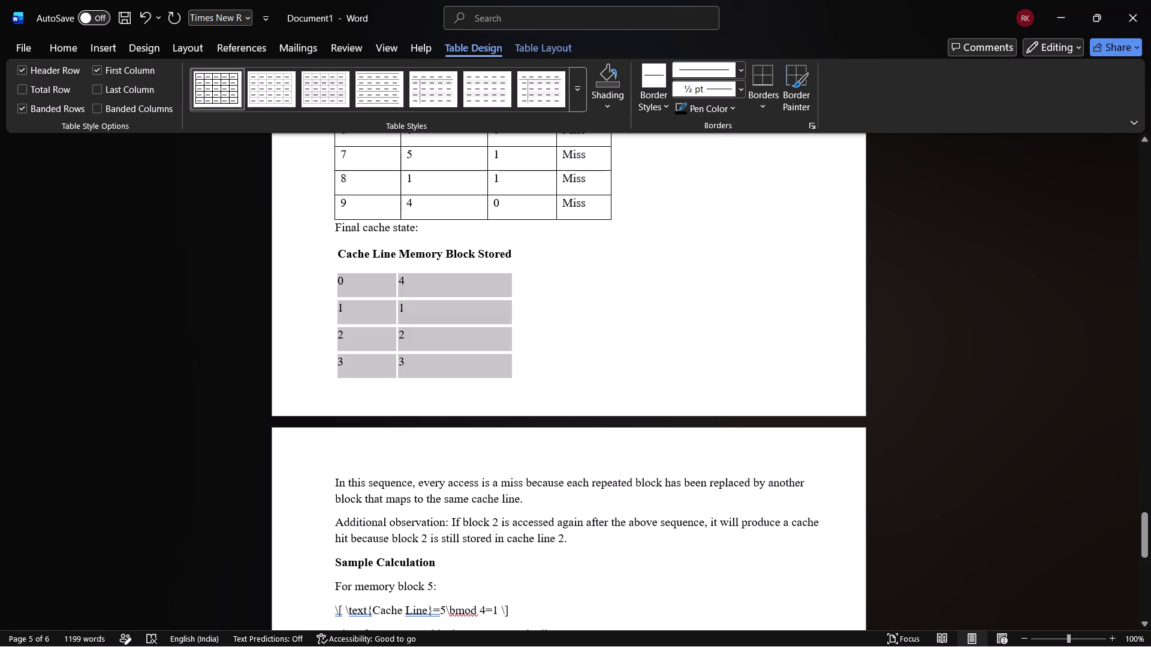
left_click_drag(320, 277, 314, 269)
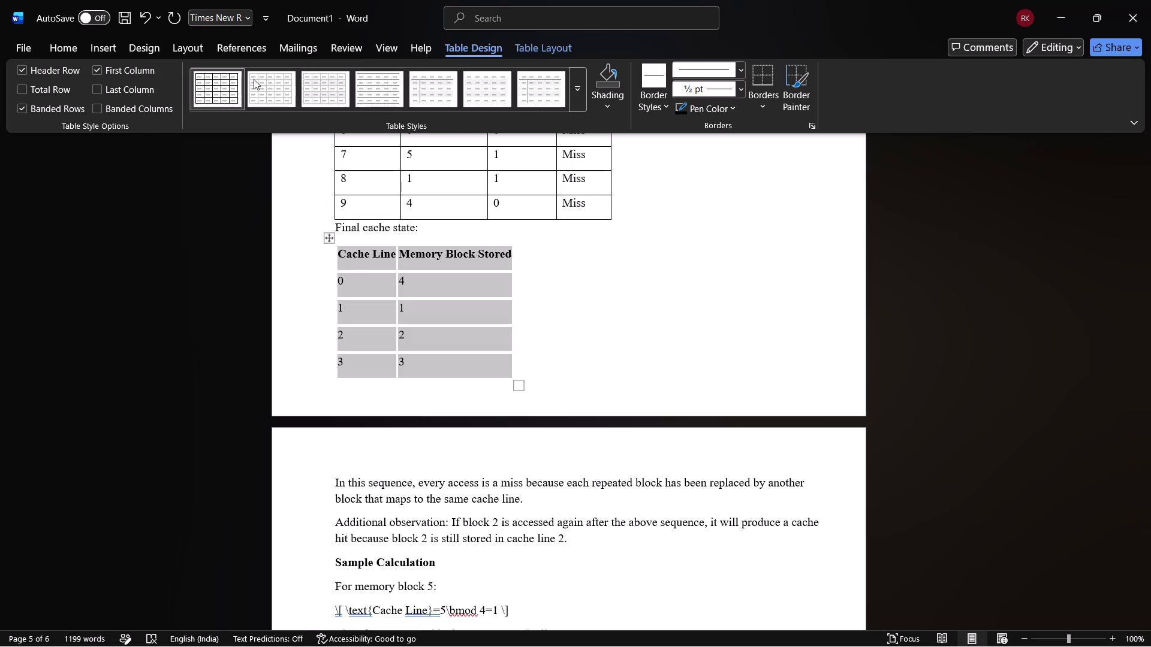
left_click(227, 90)
left_click(777, 313)
Review the document from the bordered tables to the Result section and back to page 2, checking the tables and formula text.
scroll(774, 309, "up", 3)
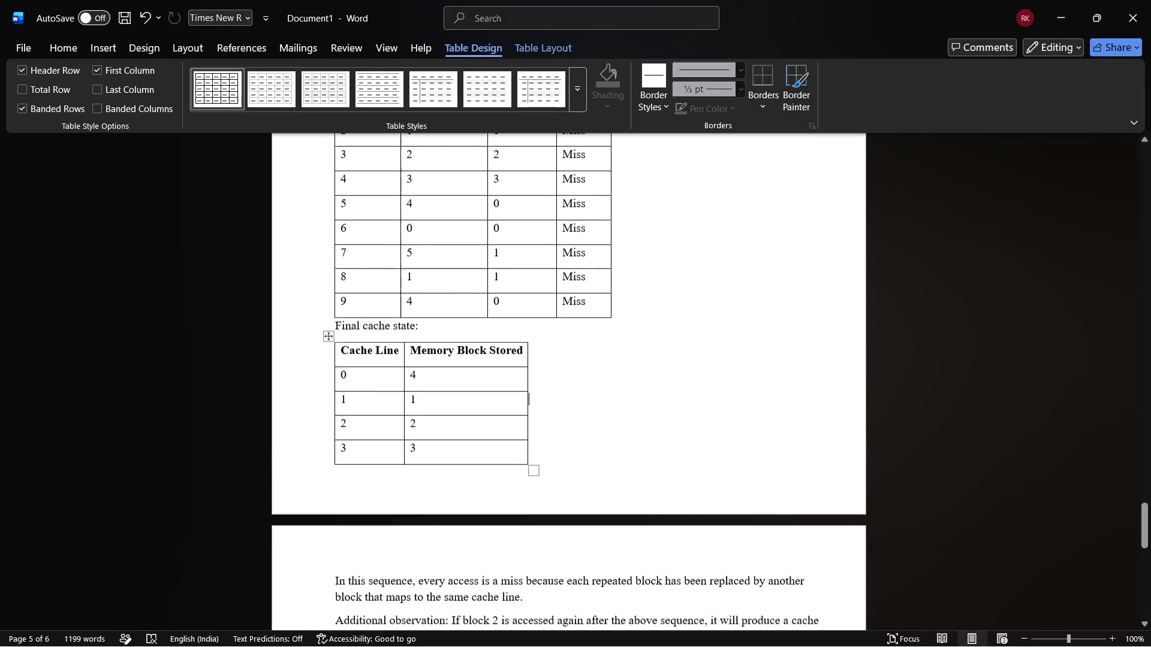
scroll(774, 309, "up", 6)
scroll(732, 321, "down", 5)
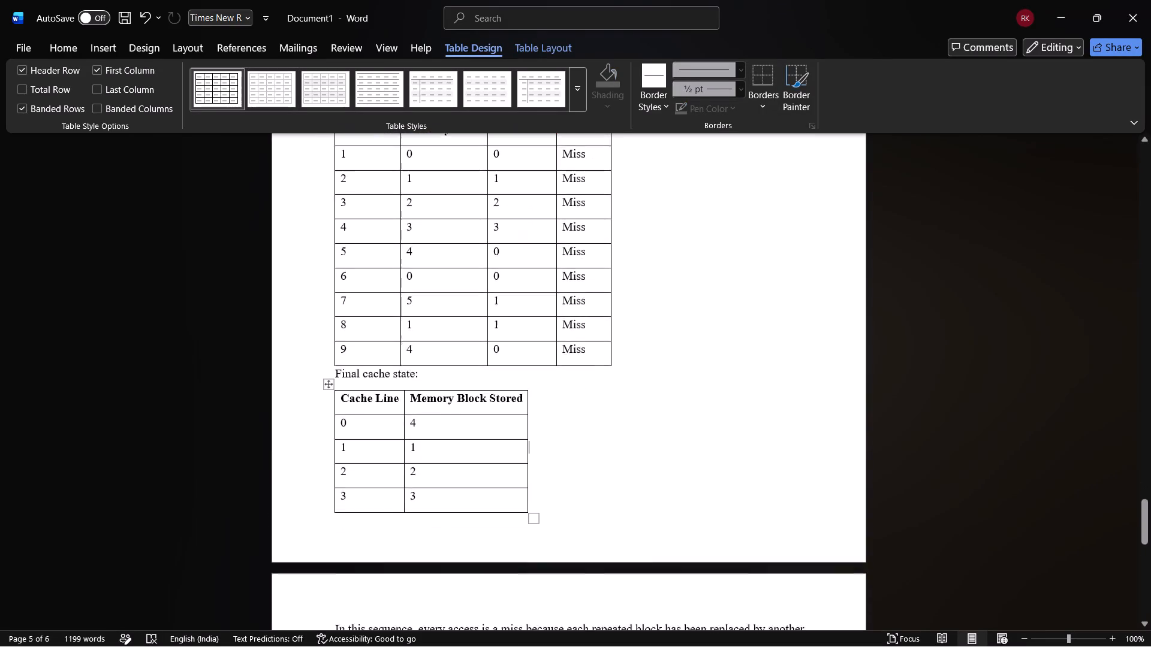
scroll(735, 318, "down", 17)
scroll(772, 320, "down", 6)
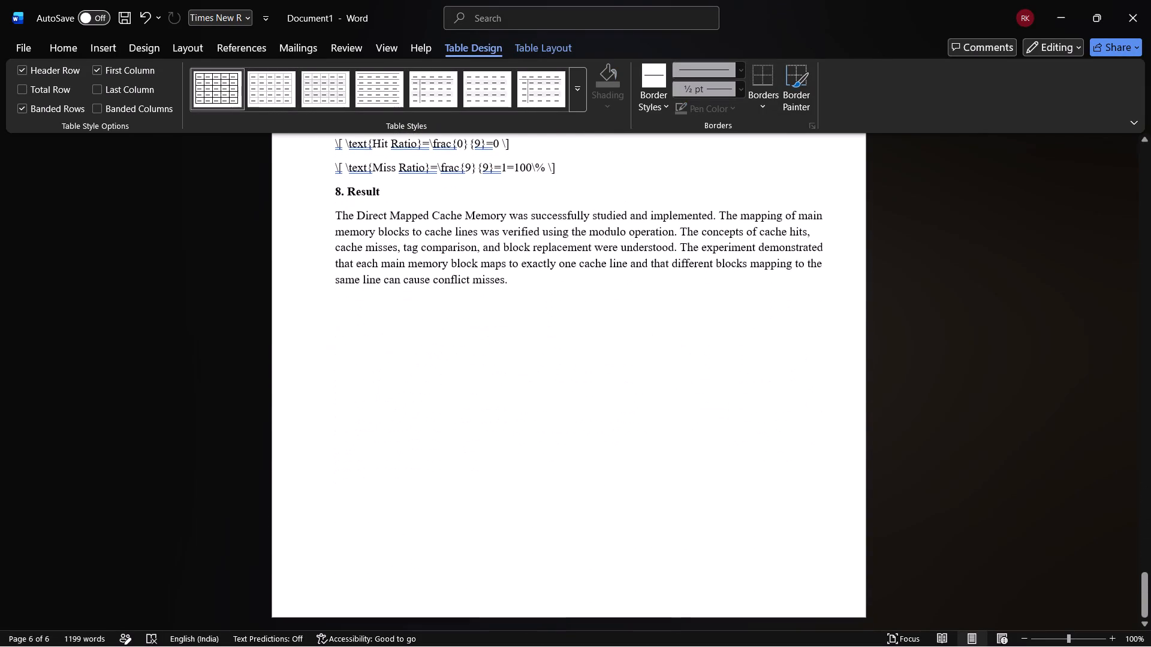
scroll(769, 323, "up", 4)
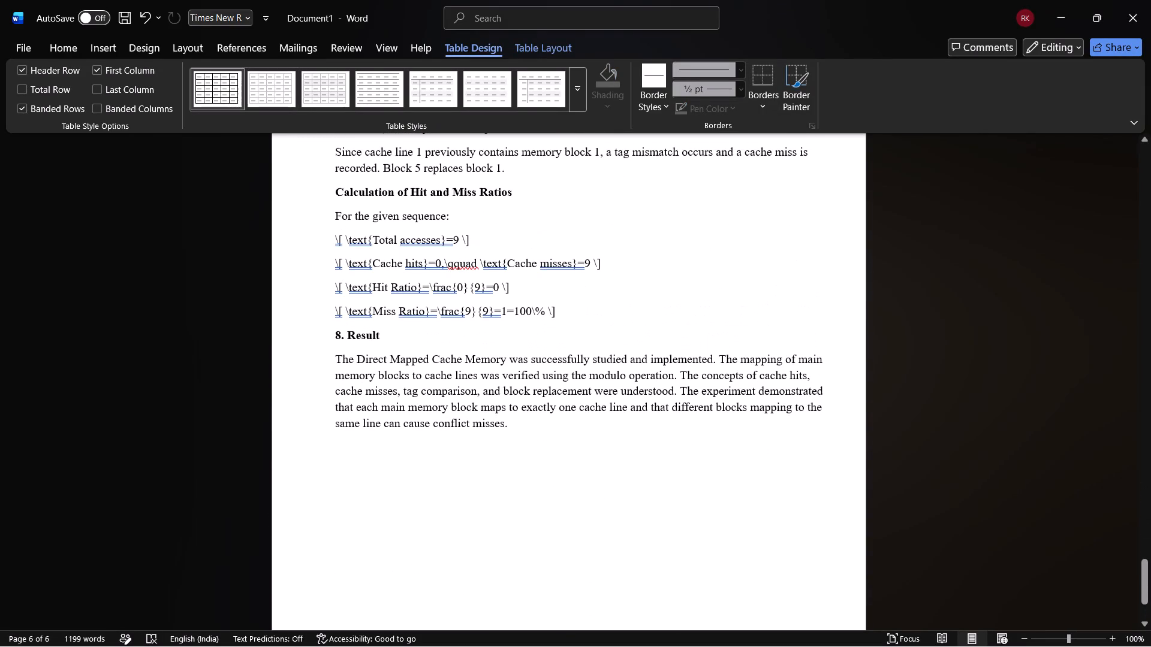
scroll(654, 340, "up", 2)
left_click_drag(575, 382, 338, 297)
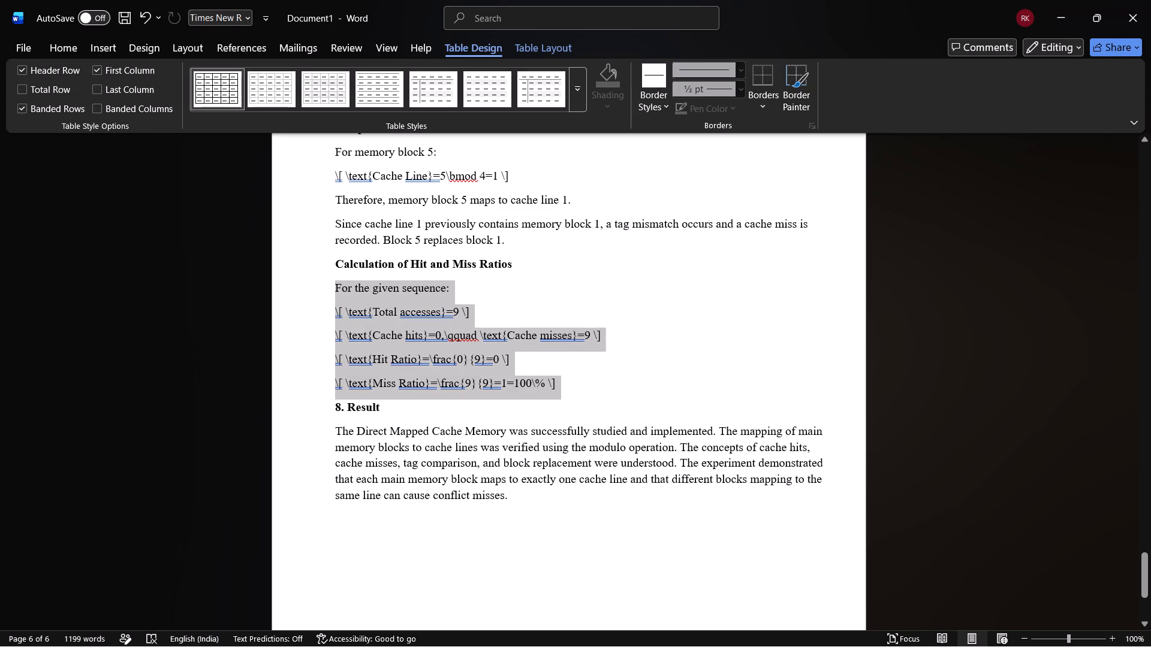
left_click_drag(338, 297, 325, 256)
left_click(790, 345)
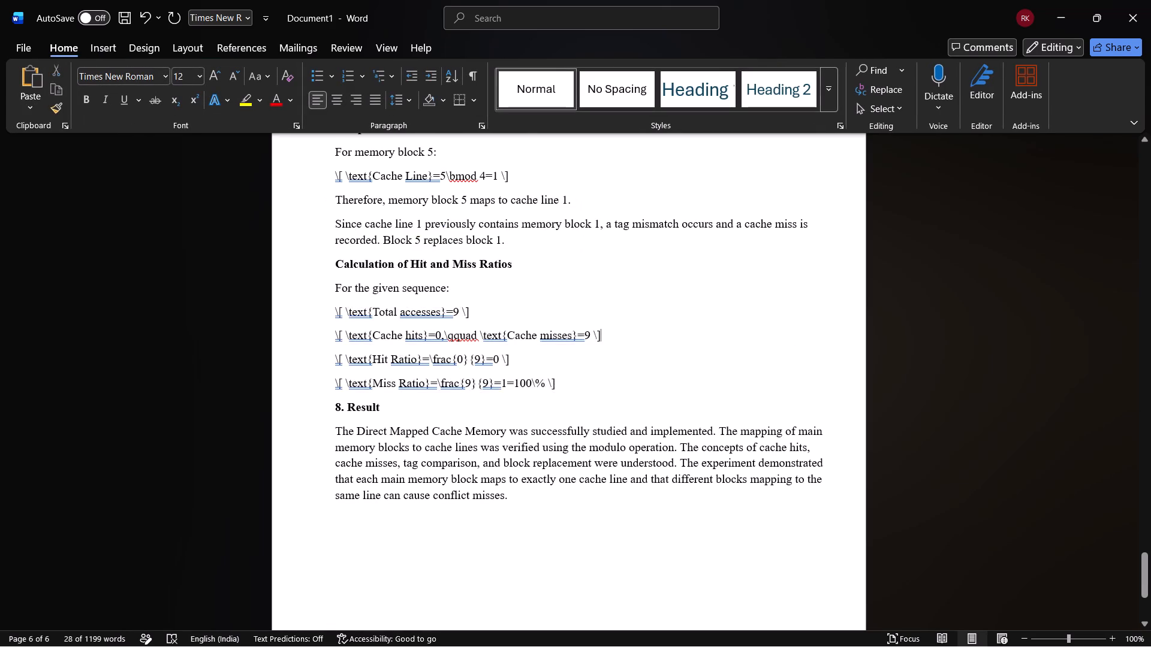
scroll(785, 344, "up", 19)
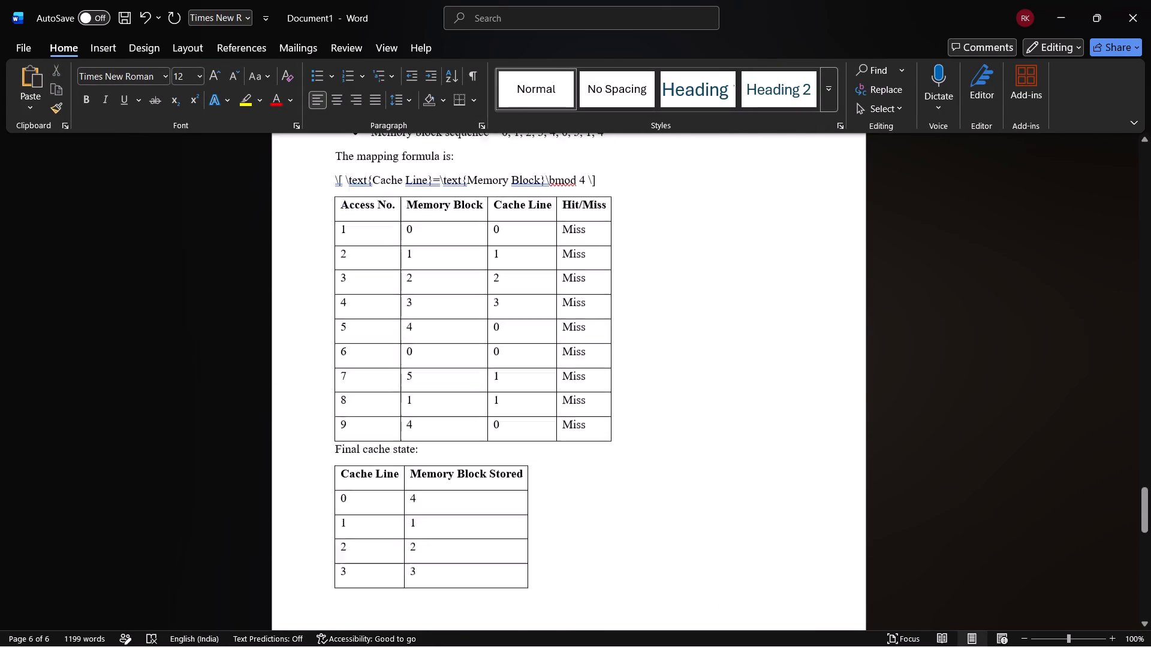
scroll(785, 346, "up", 20)
scroll(785, 346, "up", 20)
scroll(785, 346, "up", 2)
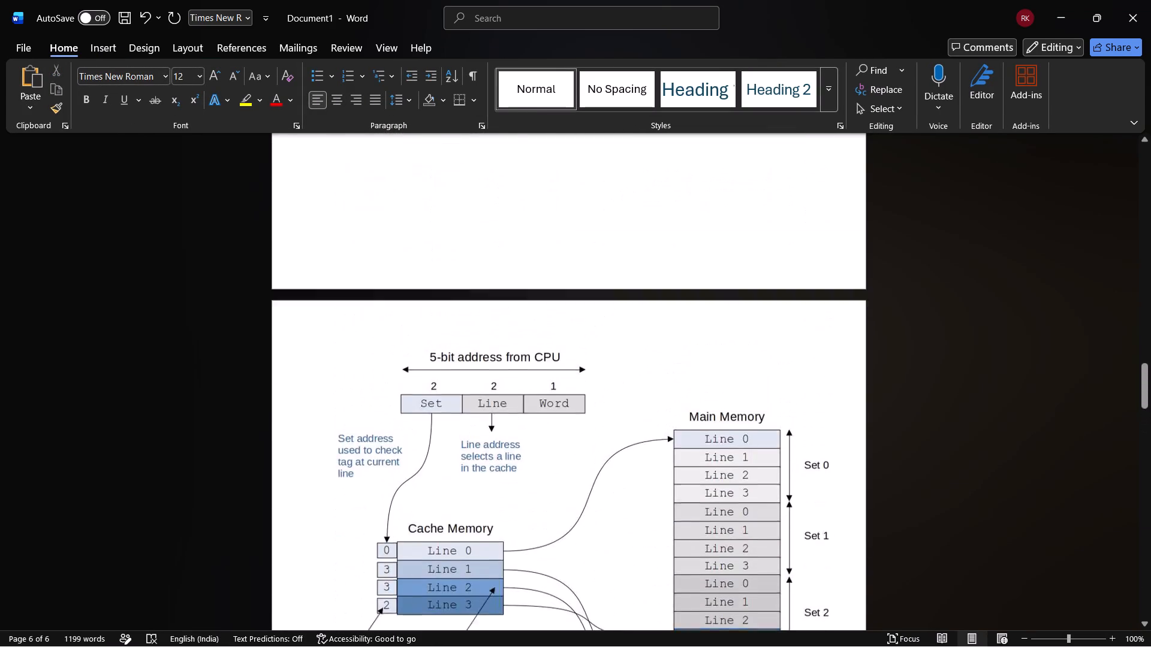
scroll(786, 344, "up", 16)
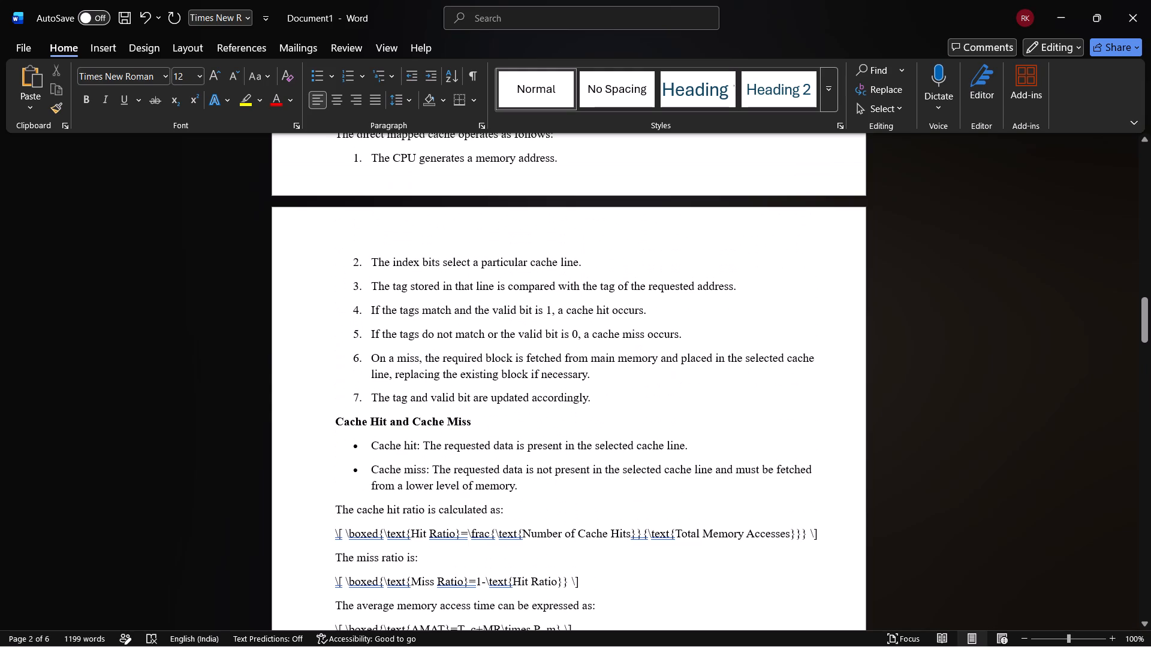
Save the document as 31-32 in the COA_LAB folder on drive D.
key("ctrl+s")
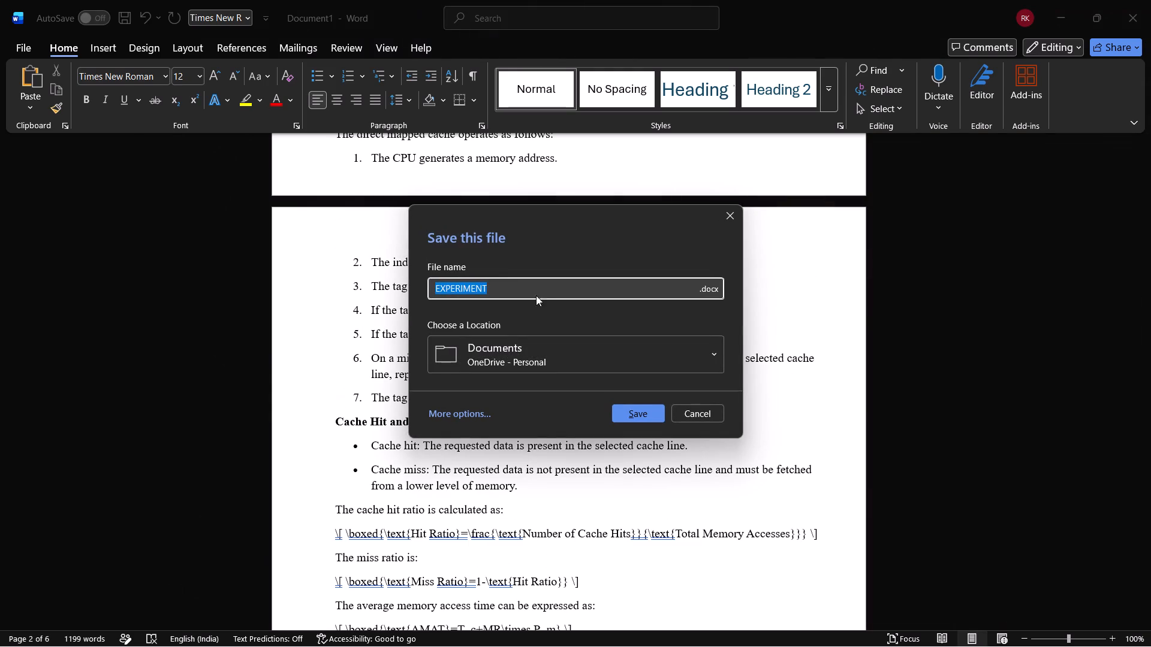
left_click(552, 291)
left_click(703, 356)
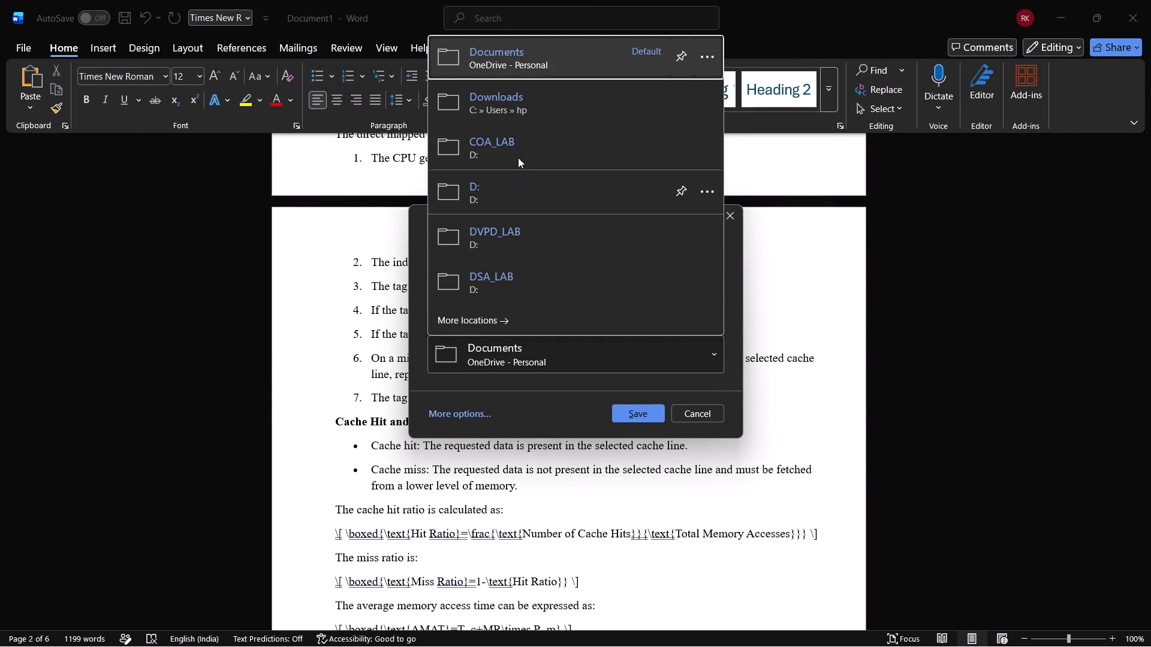
left_click(515, 151)
left_click(505, 294)
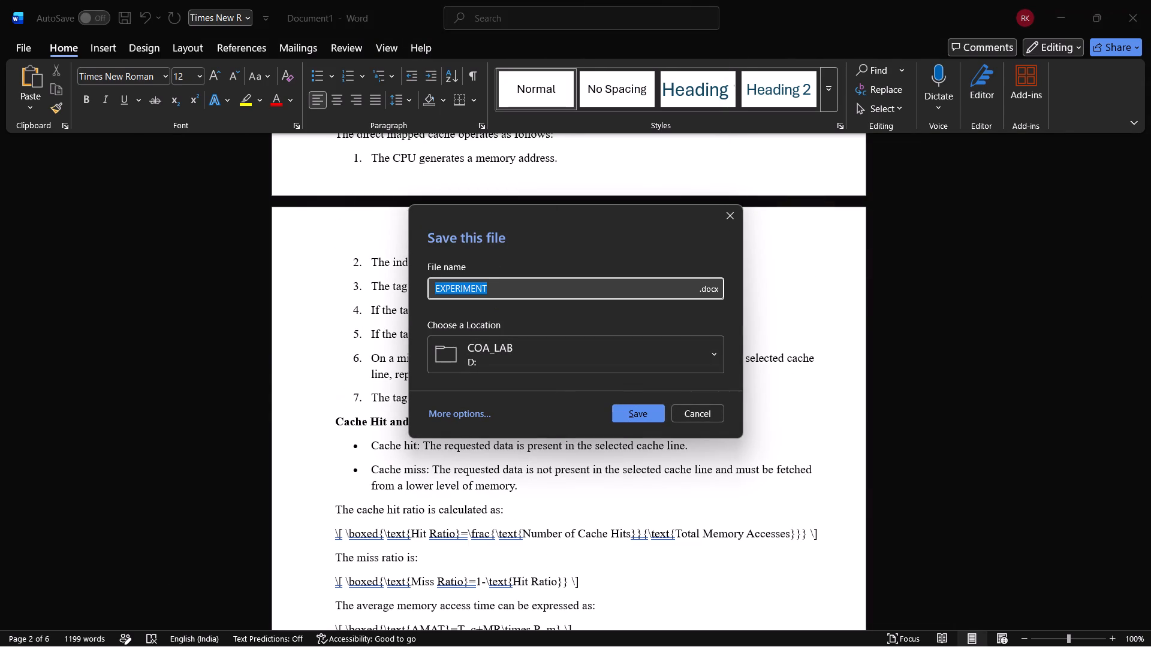
type("31")
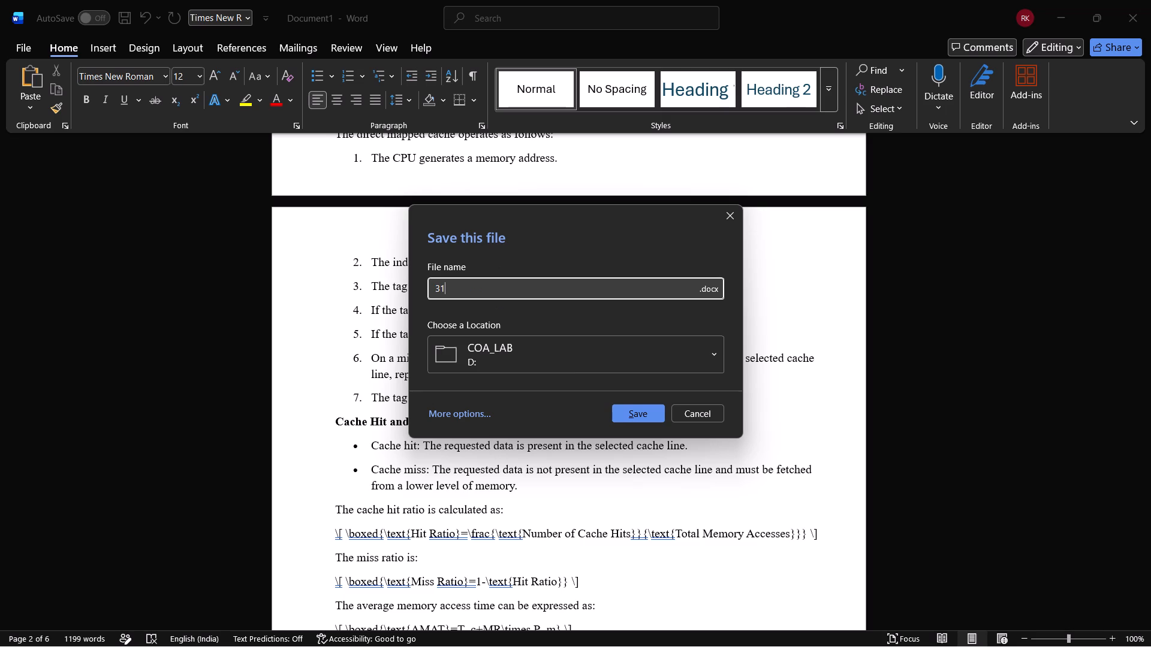
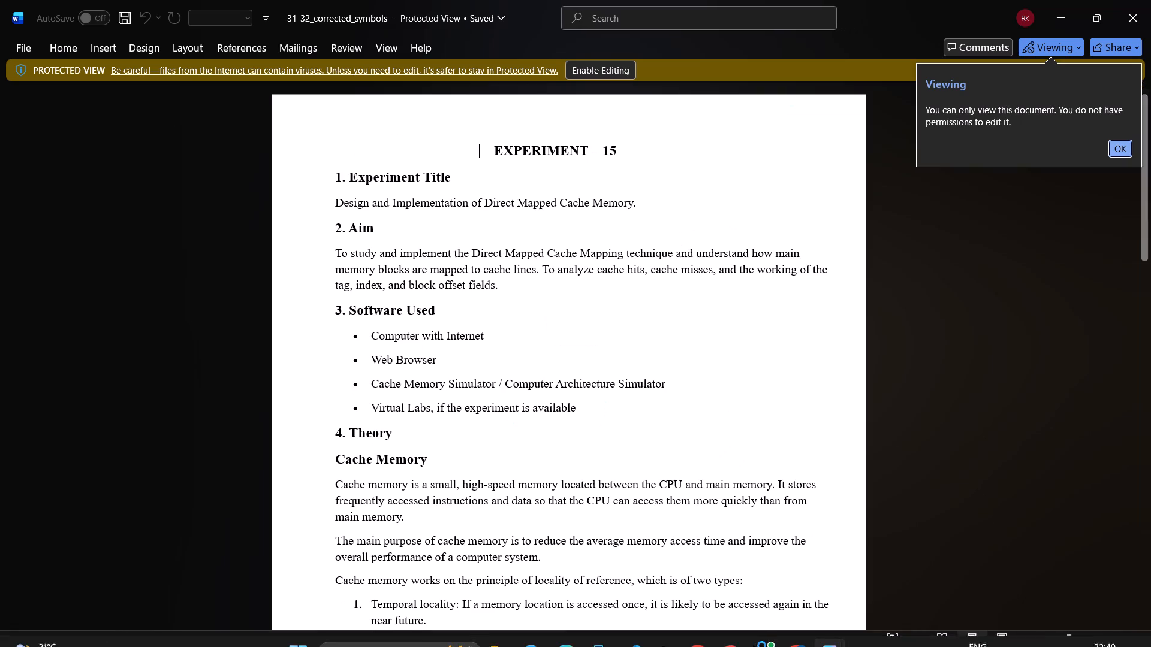
left_click(604, 77)
left_click(600, 70)
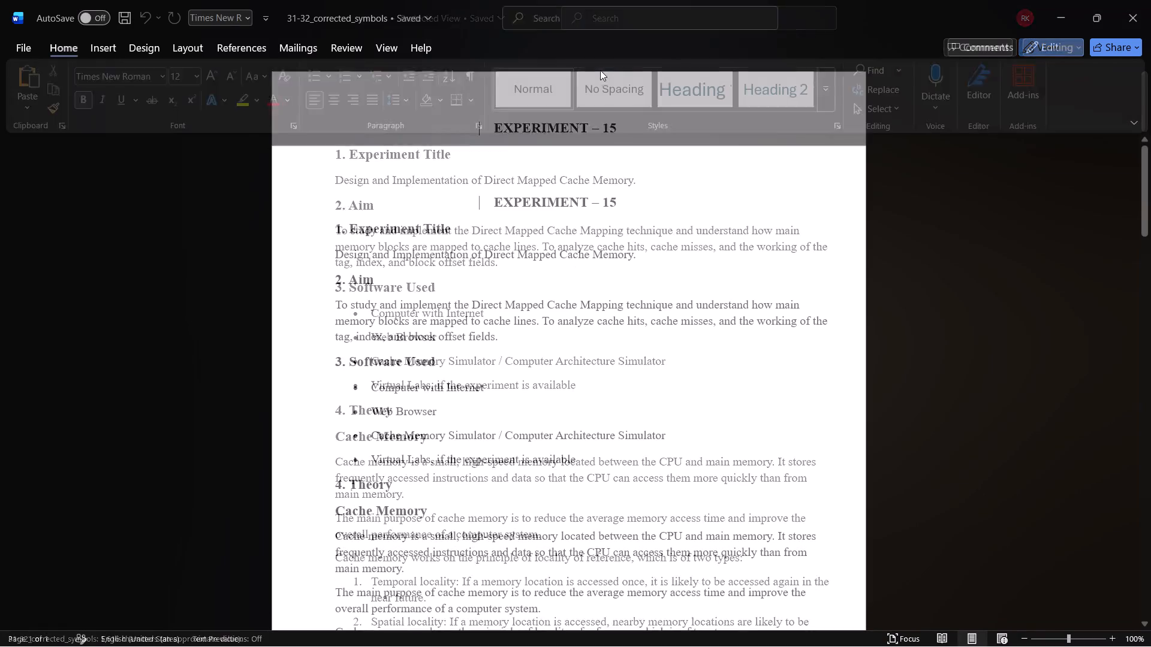
Read through the corrected document from the theory to the Result section, checking the formulas, symbols and tables.
scroll(626, 252, "down", 13)
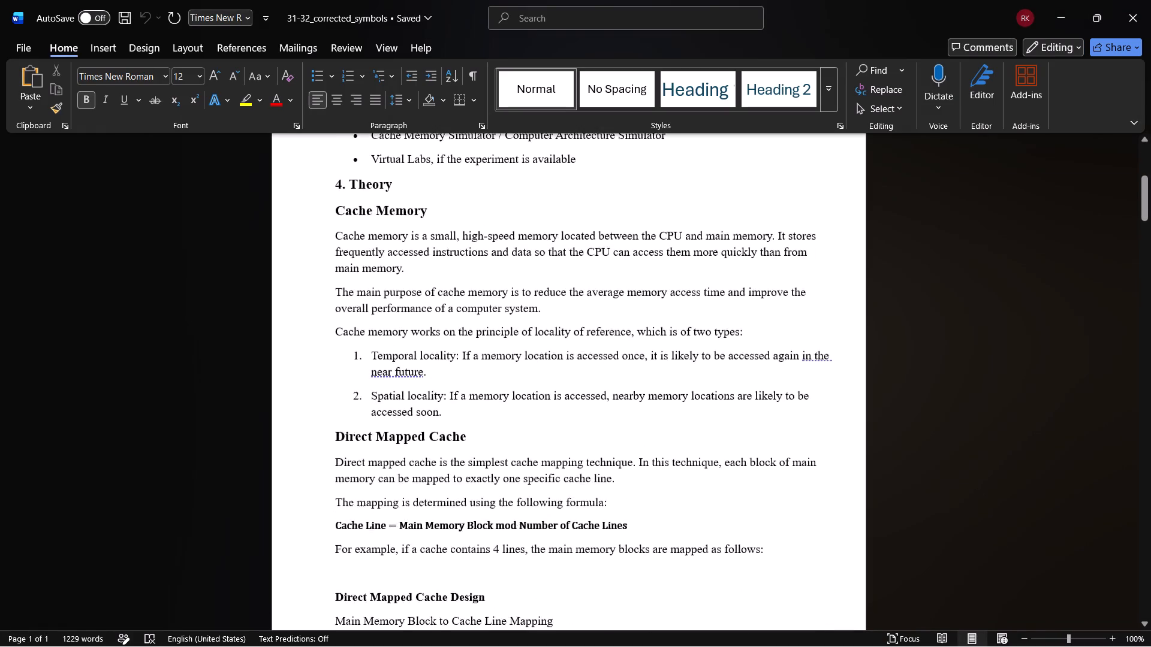
scroll(621, 229, "down", 16)
scroll(616, 224, "down", 19)
scroll(604, 211, "down", 10)
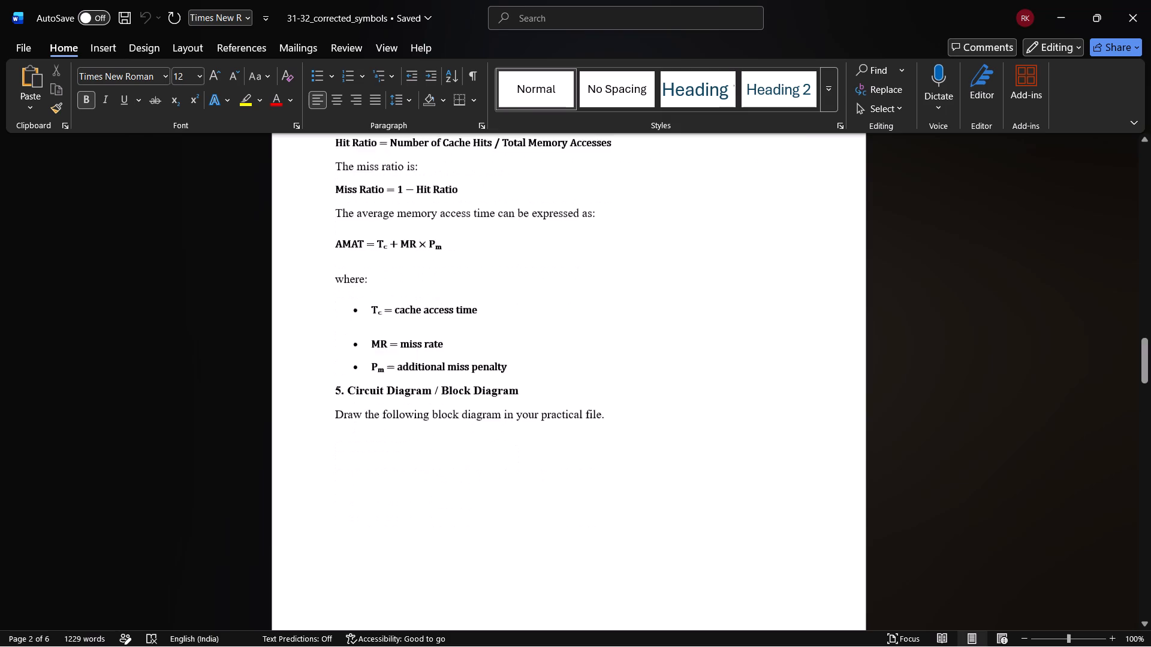
scroll(607, 210, "down", 16)
scroll(605, 203, "down", 11)
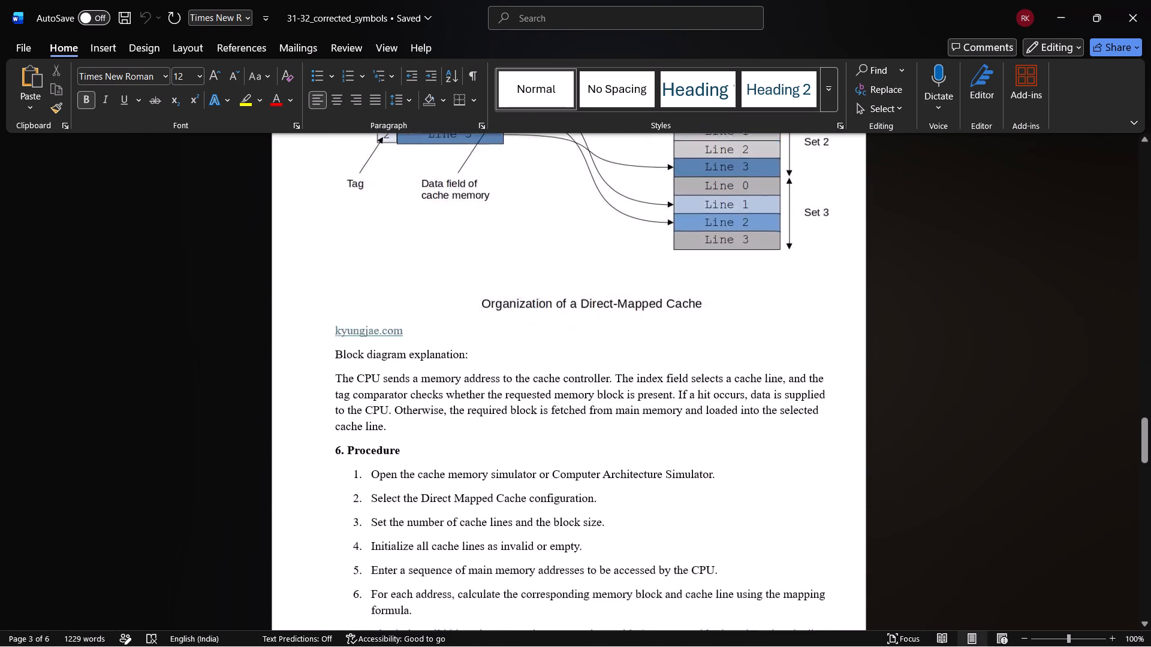
scroll(604, 200, "down", 14)
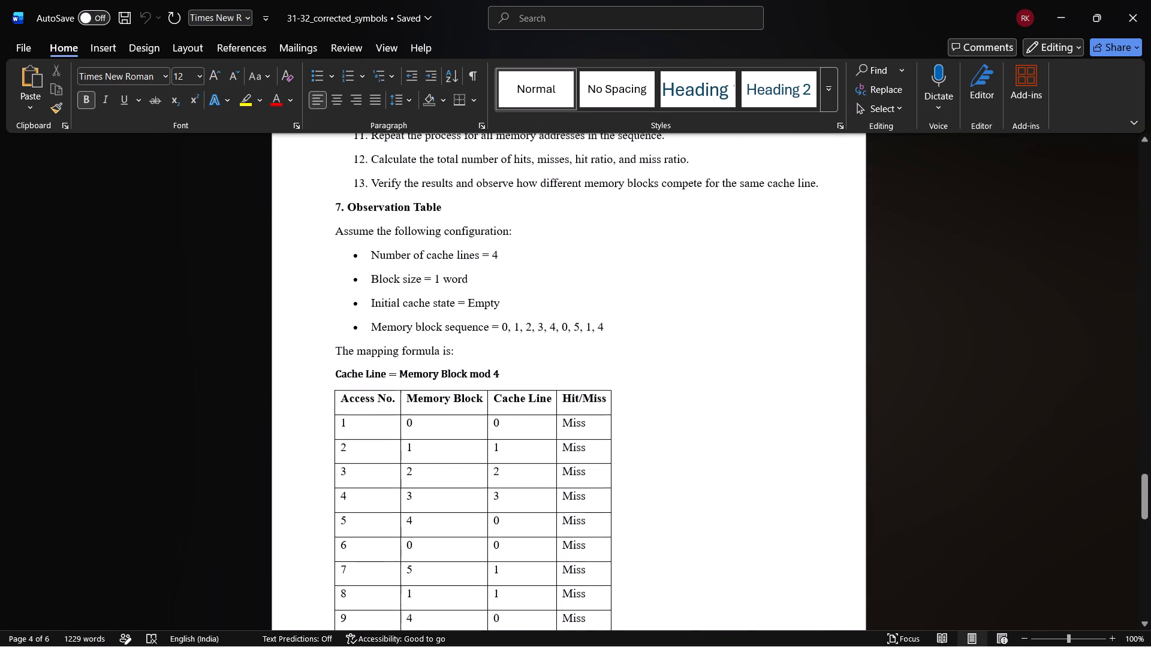
scroll(600, 200, "down", 4)
scroll(598, 200, "up", 3)
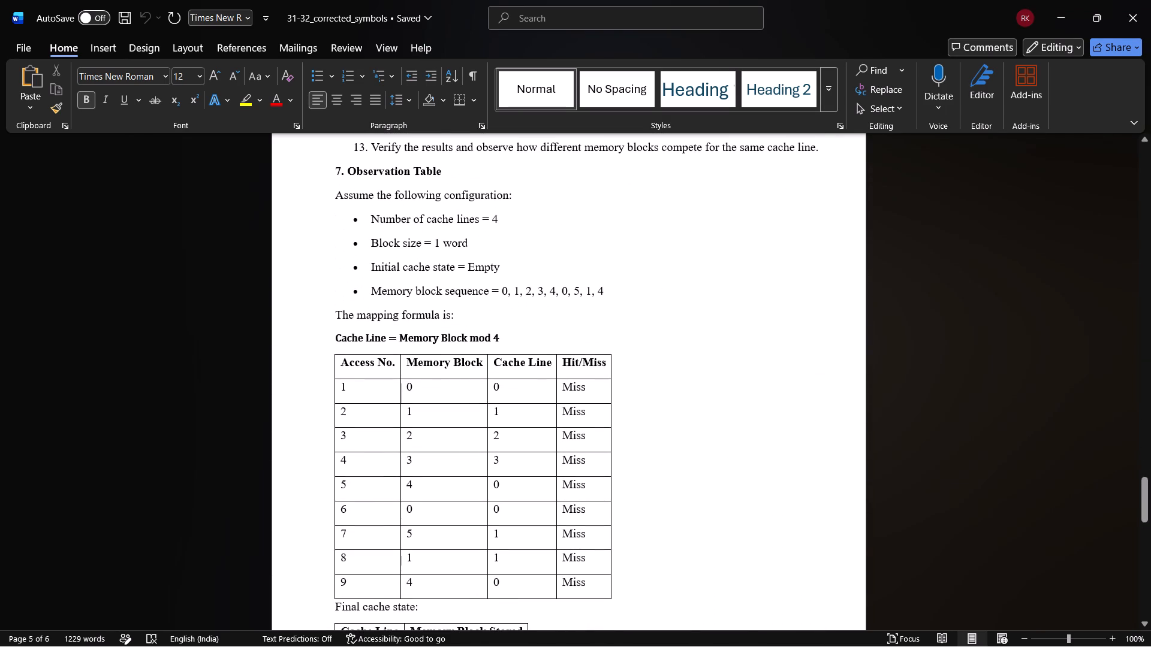
scroll(522, 312, "down", 17)
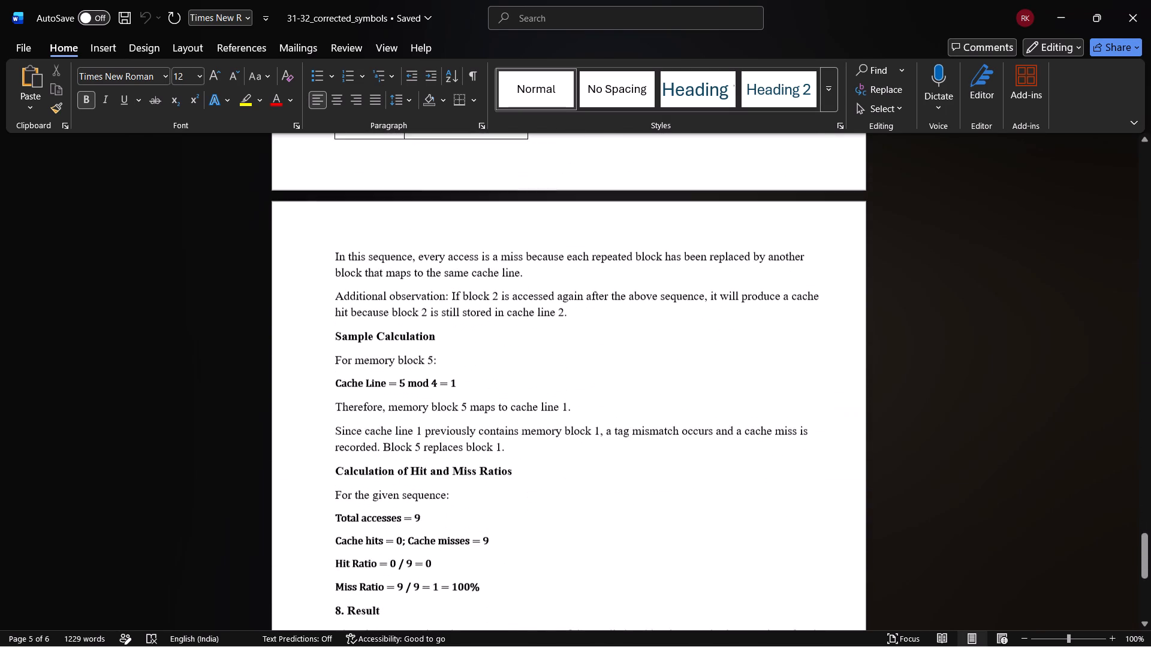
scroll(529, 294, "down", 6)
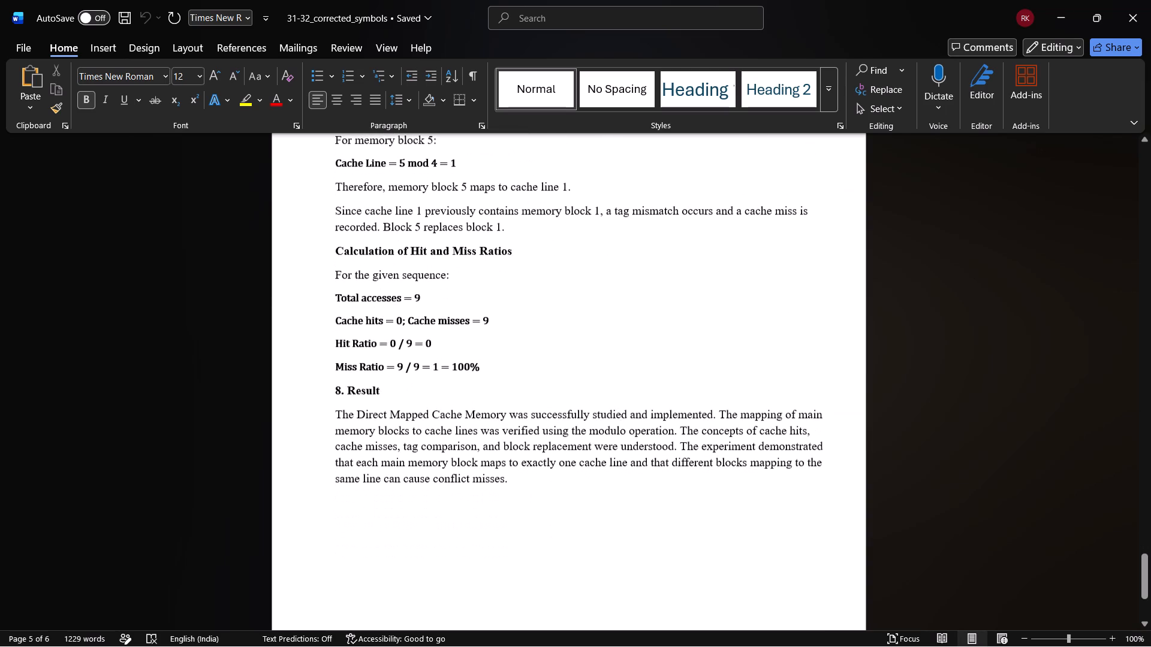
scroll(530, 292, "up", 4)
scroll(530, 292, "down", 5)
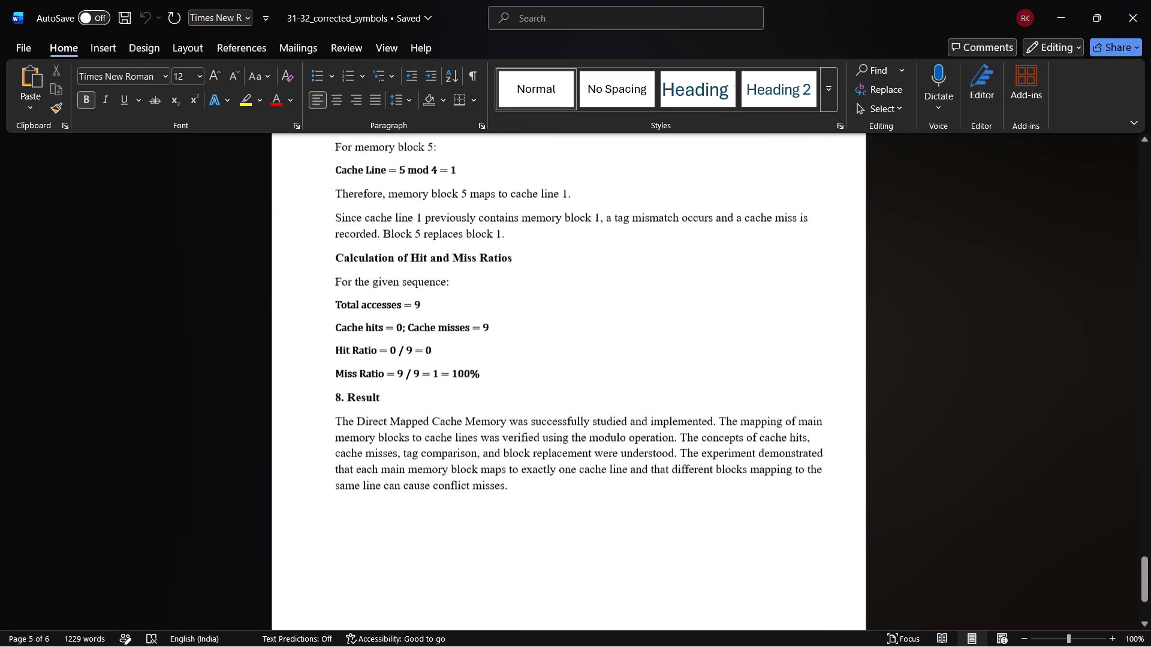
scroll(531, 291, "down", 9)
Recheck the observation table, block diagram and formulas from the Result section back up to Address Format.
scroll(531, 291, "up", 4)
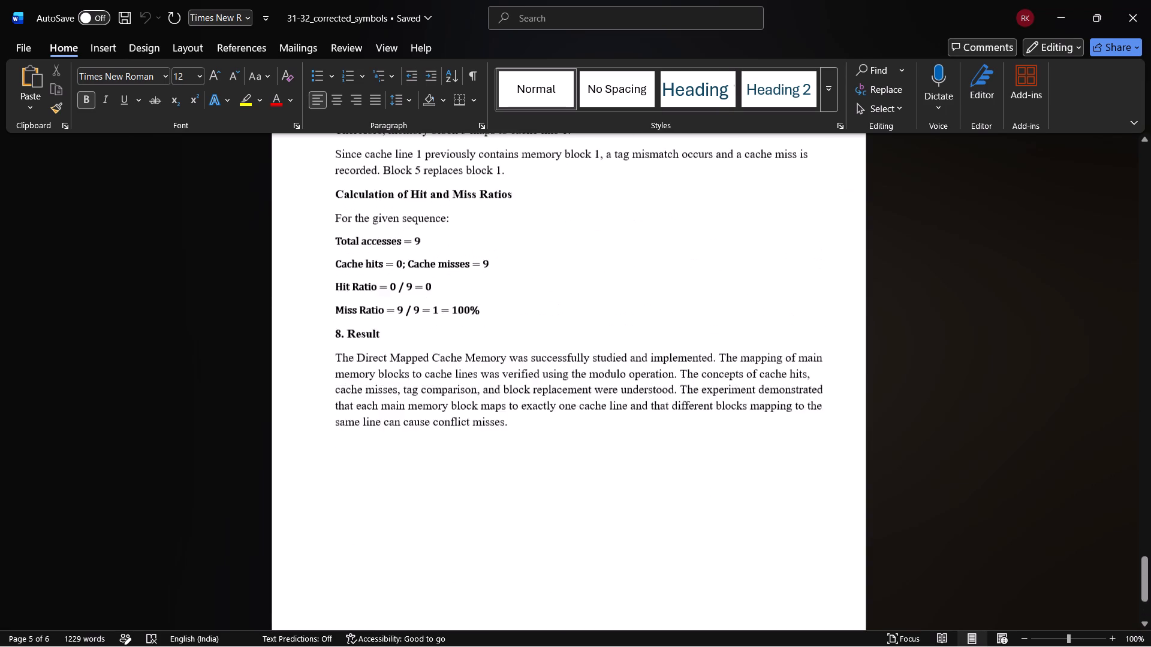
scroll(531, 291, "up", 18)
scroll(534, 289, "up", 11)
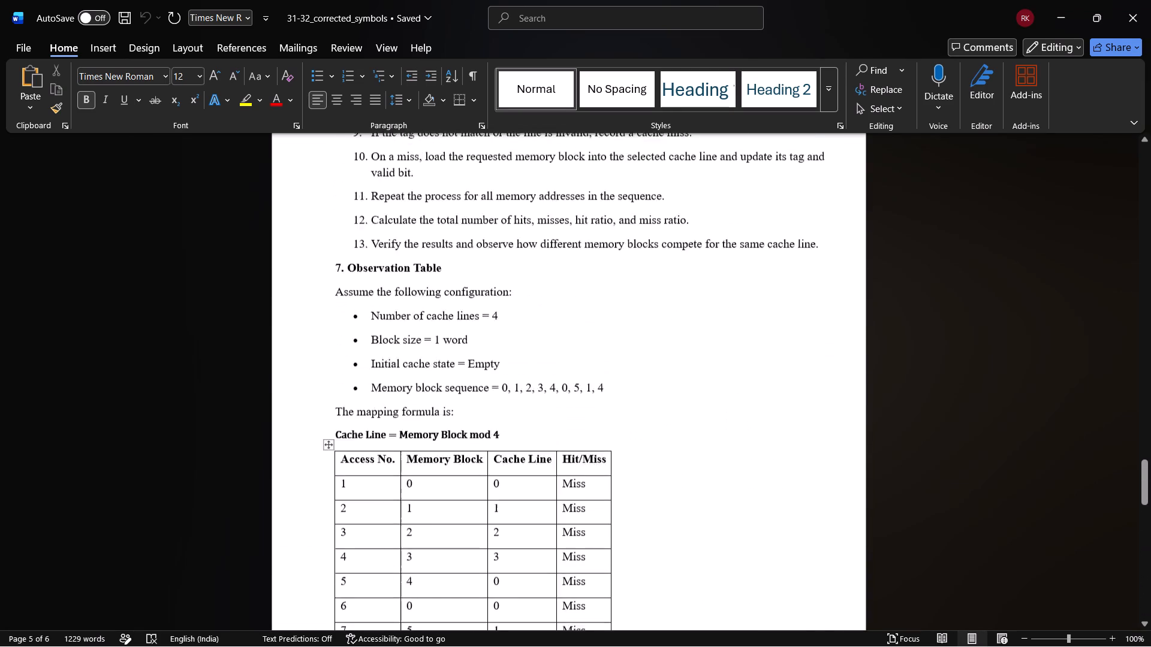
scroll(532, 289, "up", 16)
scroll(539, 283, "up", 12)
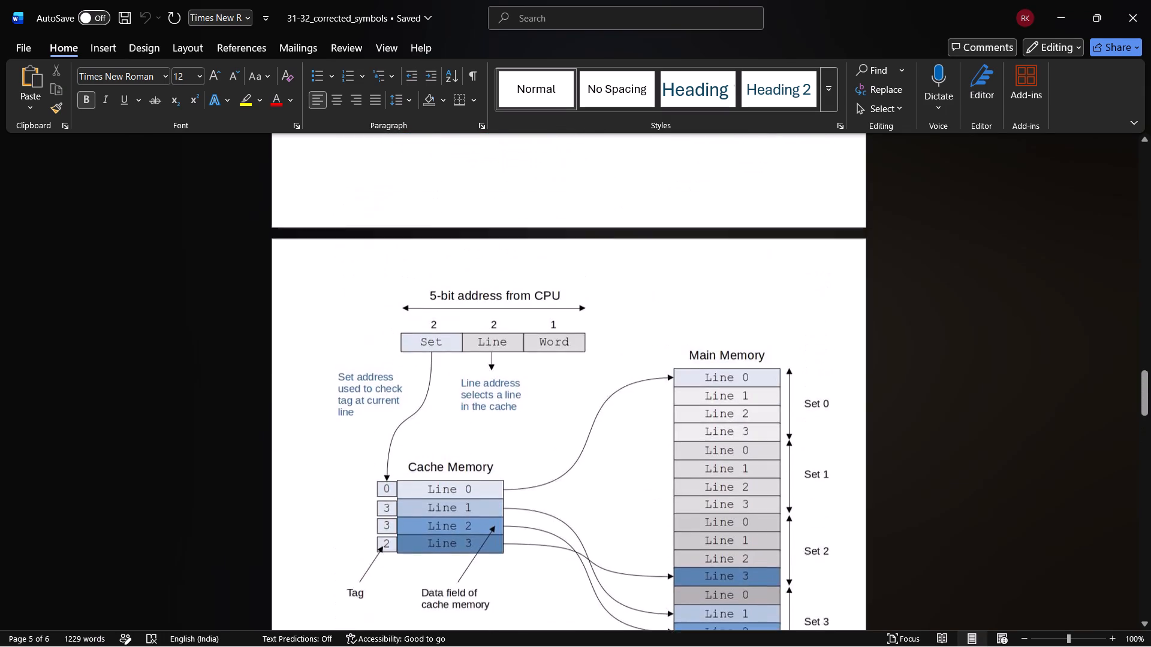
scroll(539, 283, "up", 17)
scroll(539, 283, "up", 7)
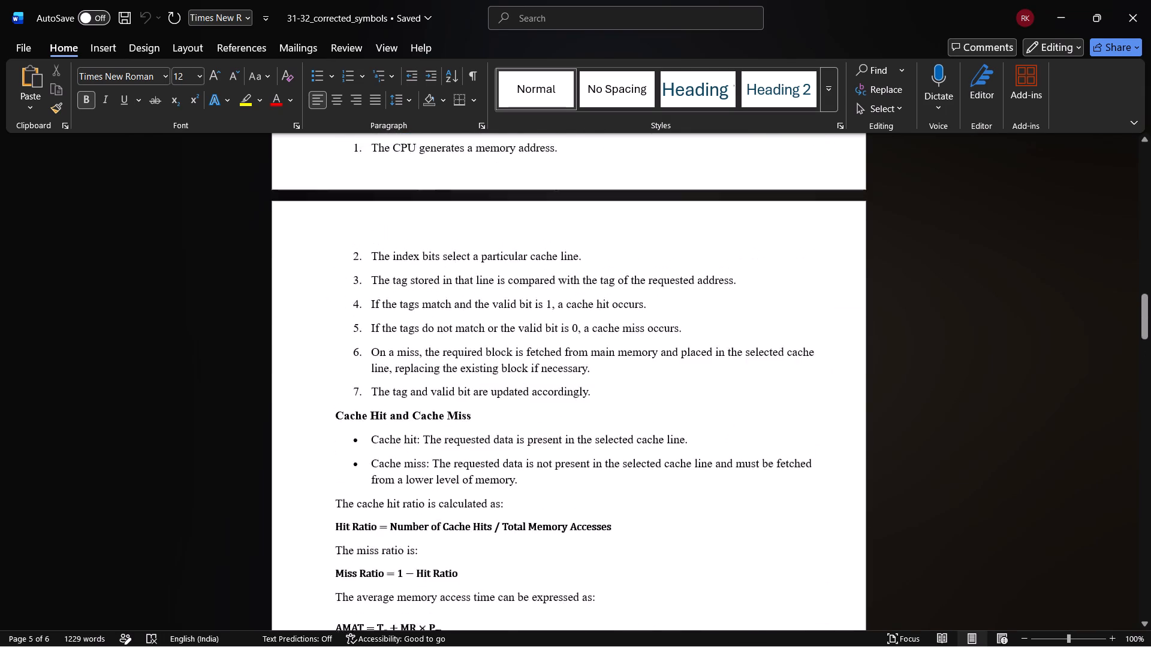
scroll(543, 283, "up", 18)
Delete the direct-mapped cache organization picture under the Circuit Diagram / Block Diagram section.
scroll(542, 283, "down", 16)
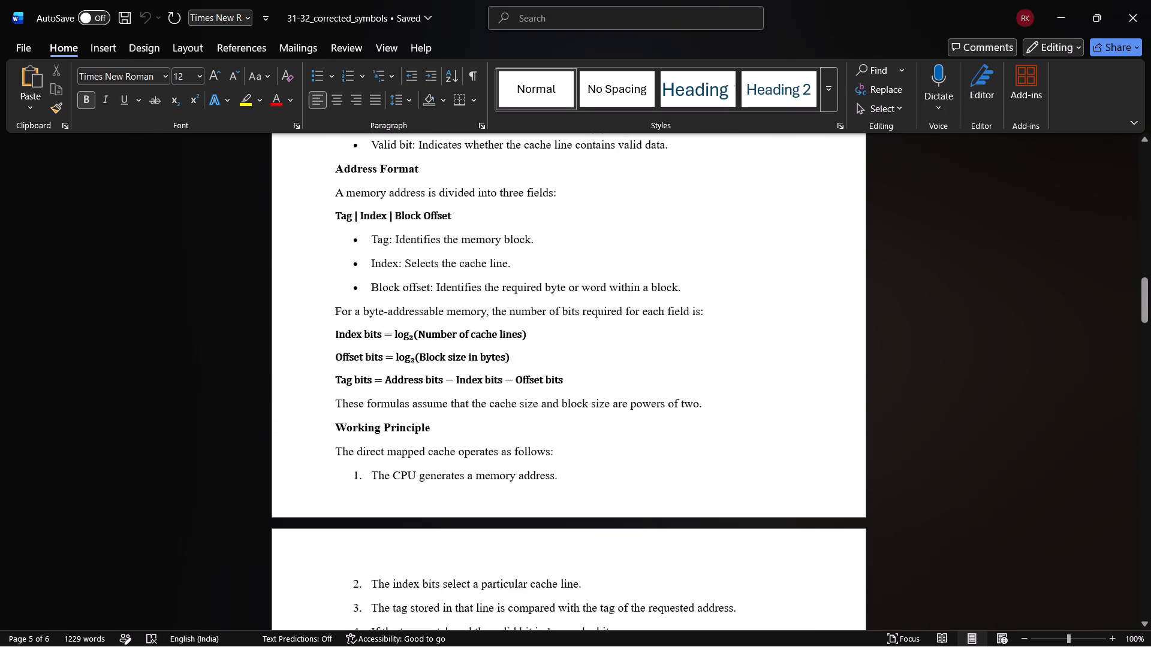
scroll(545, 279, "down", 20)
scroll(545, 279, "down", 7)
left_click(564, 371)
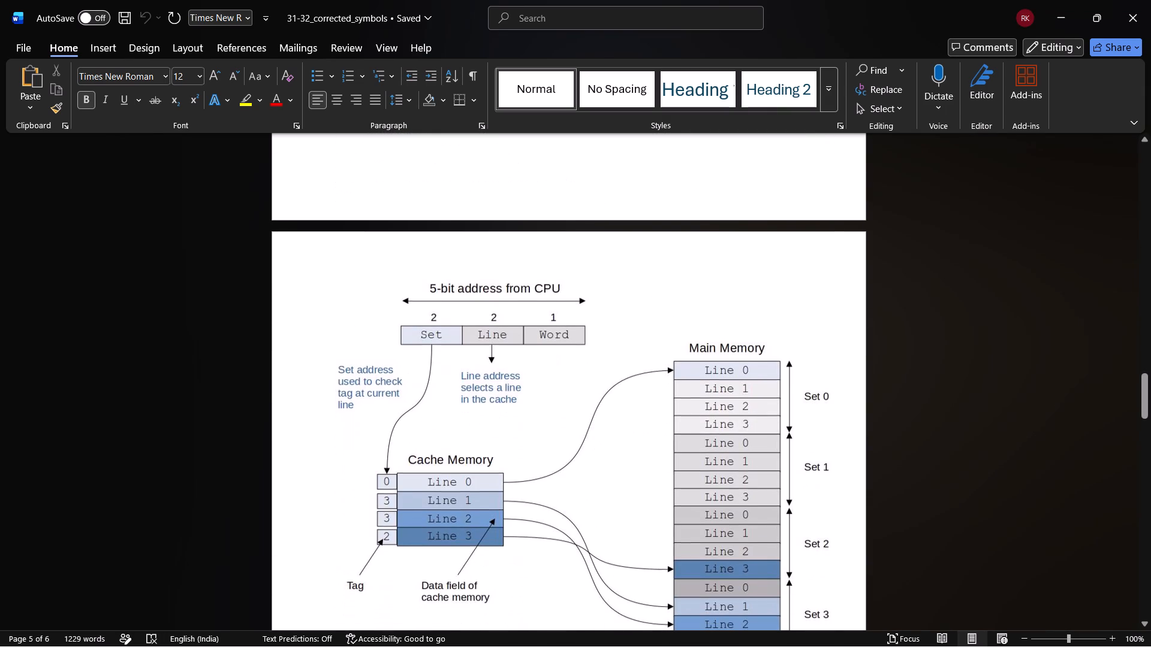
key("BackSpace")
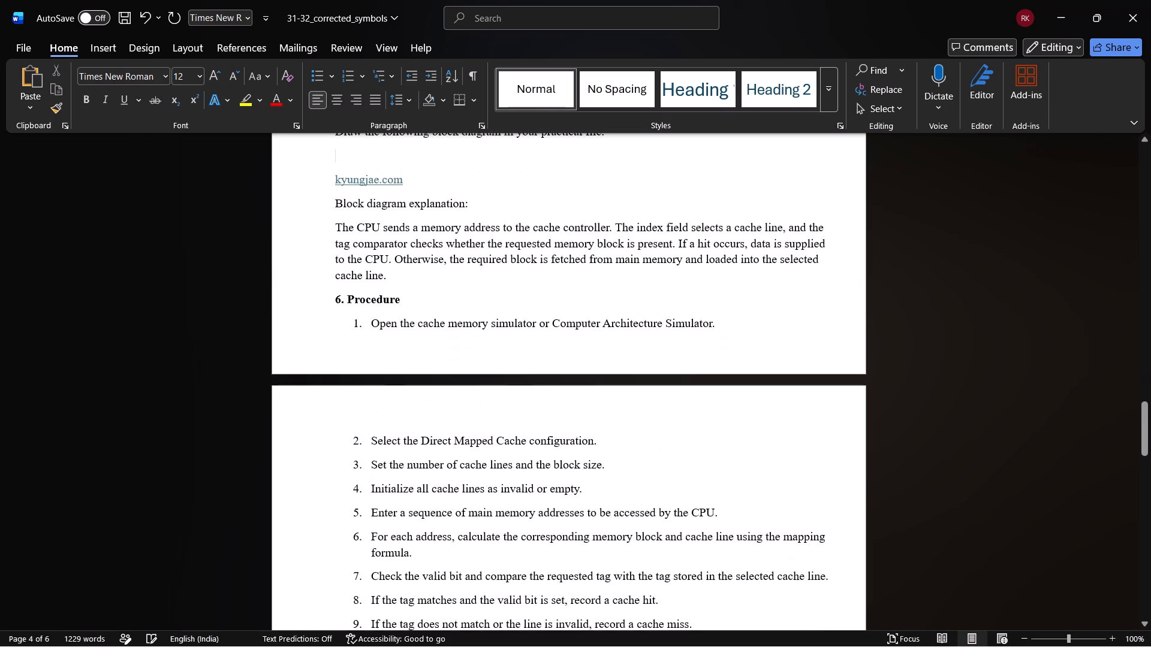
Switch to the Chrome window with Classroom, search for circuitverse in a new tab and open circuitverse.org.
left_click(788, 625)
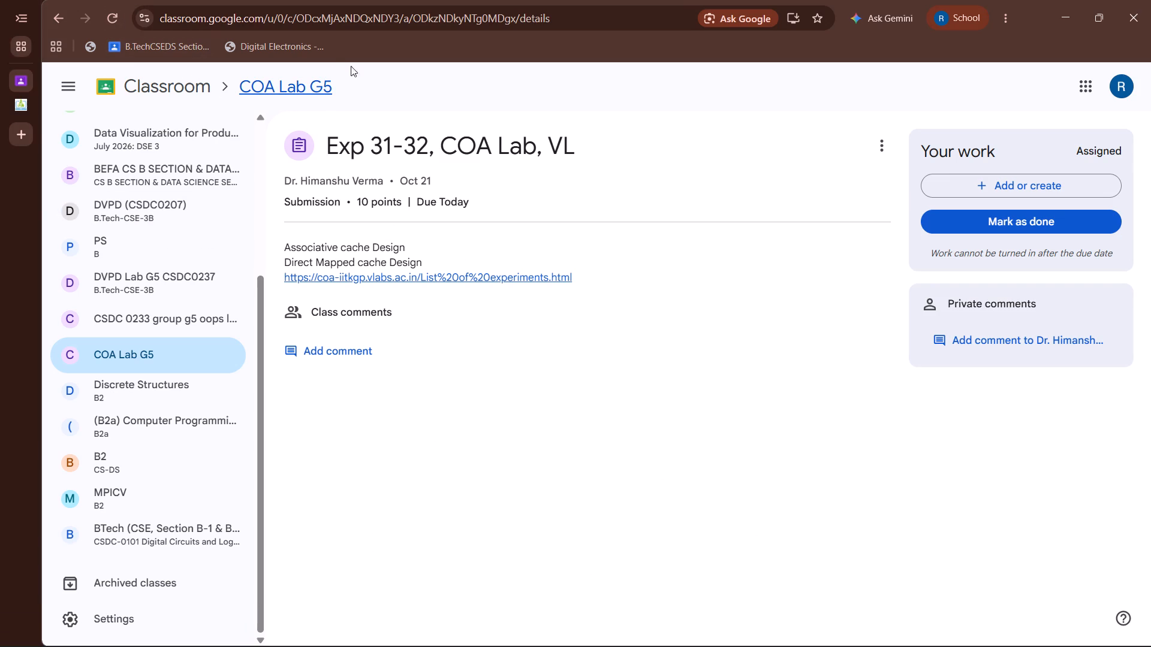
left_click(16, 138)
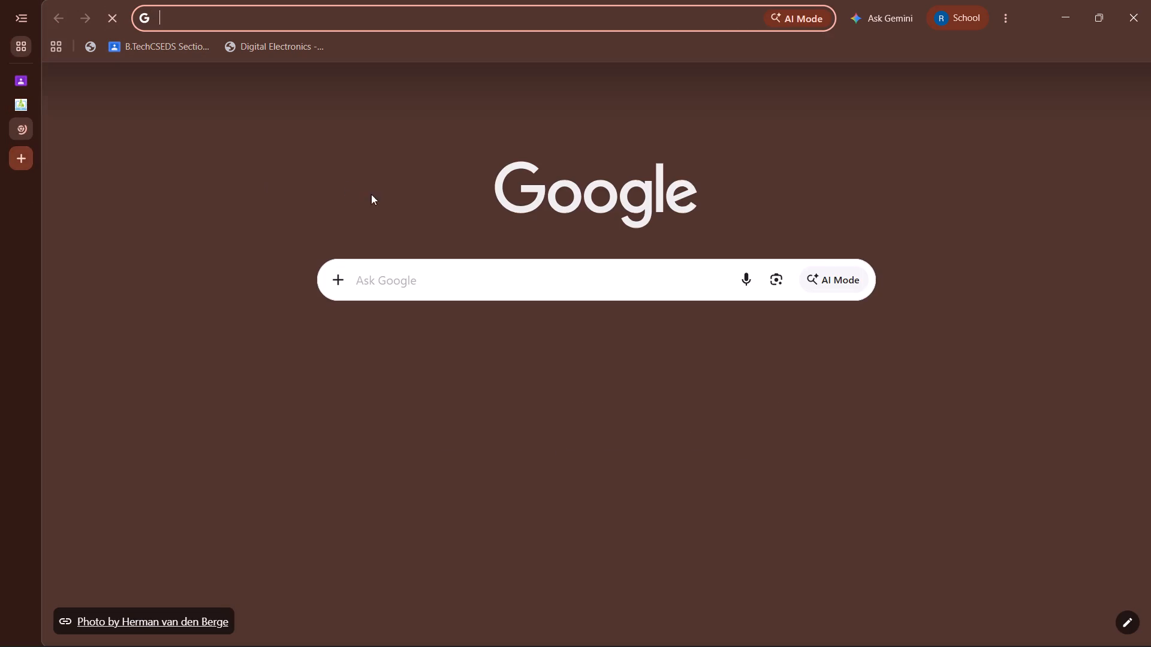
left_click(388, 304)
left_click(384, 294)
left_click(401, 379)
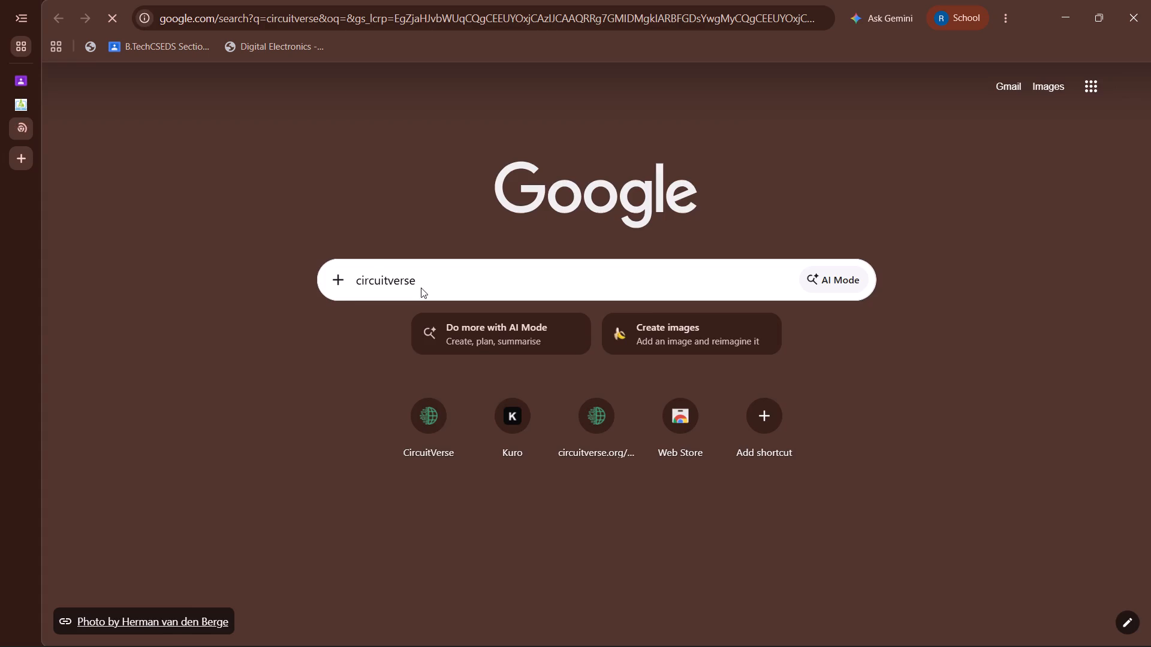
left_click(324, 228)
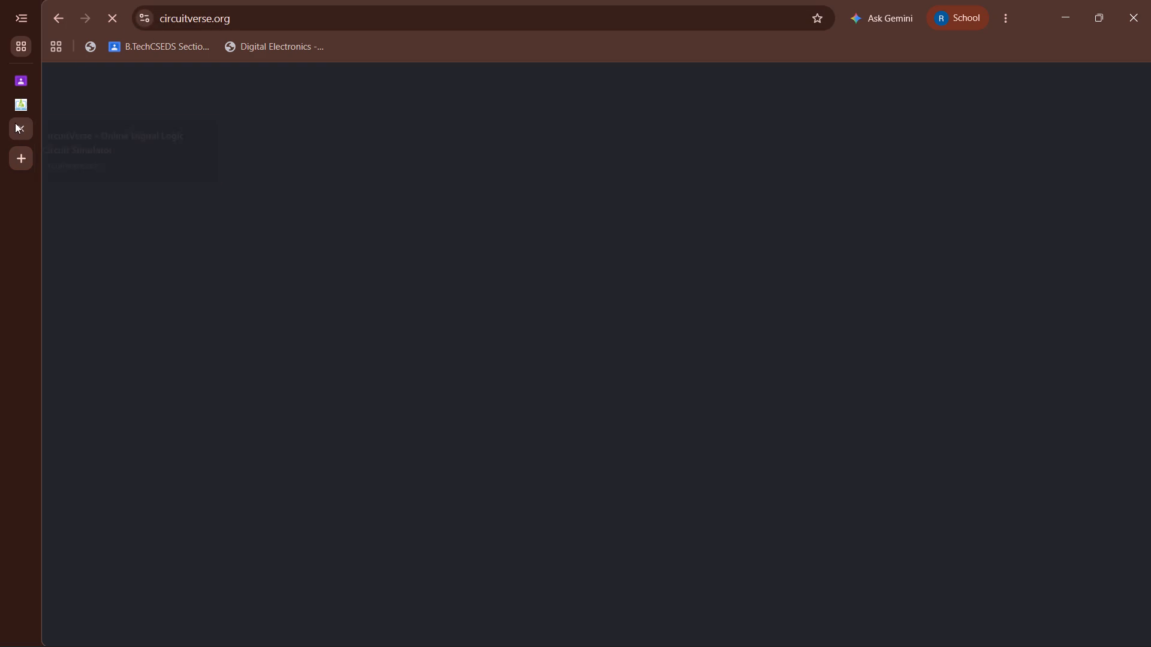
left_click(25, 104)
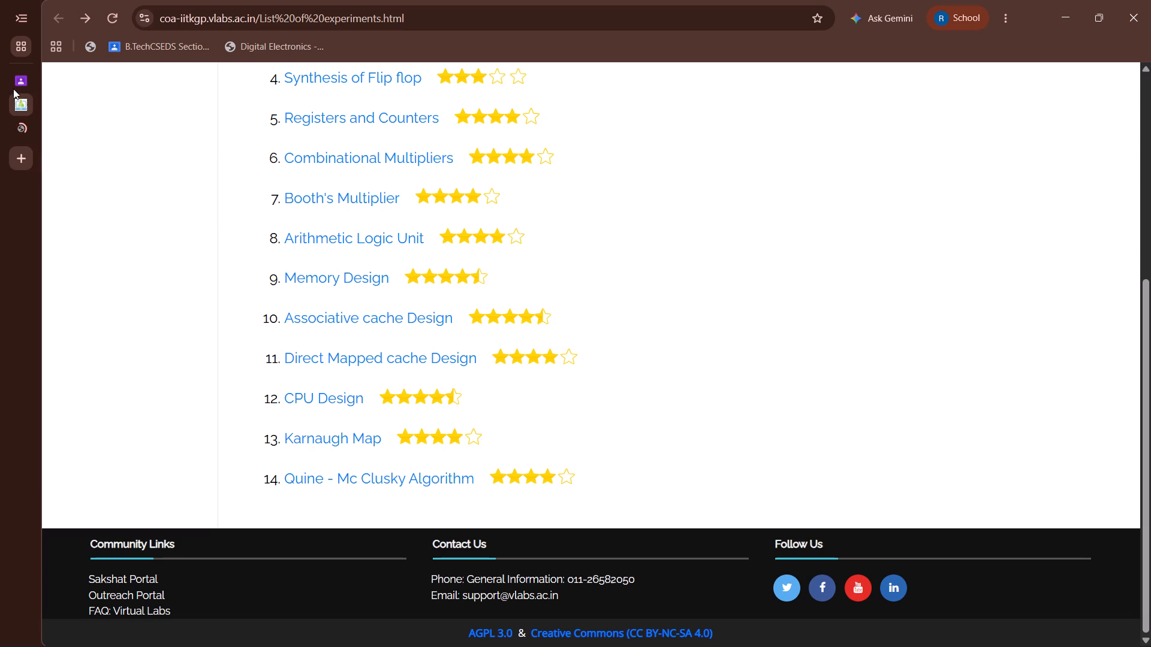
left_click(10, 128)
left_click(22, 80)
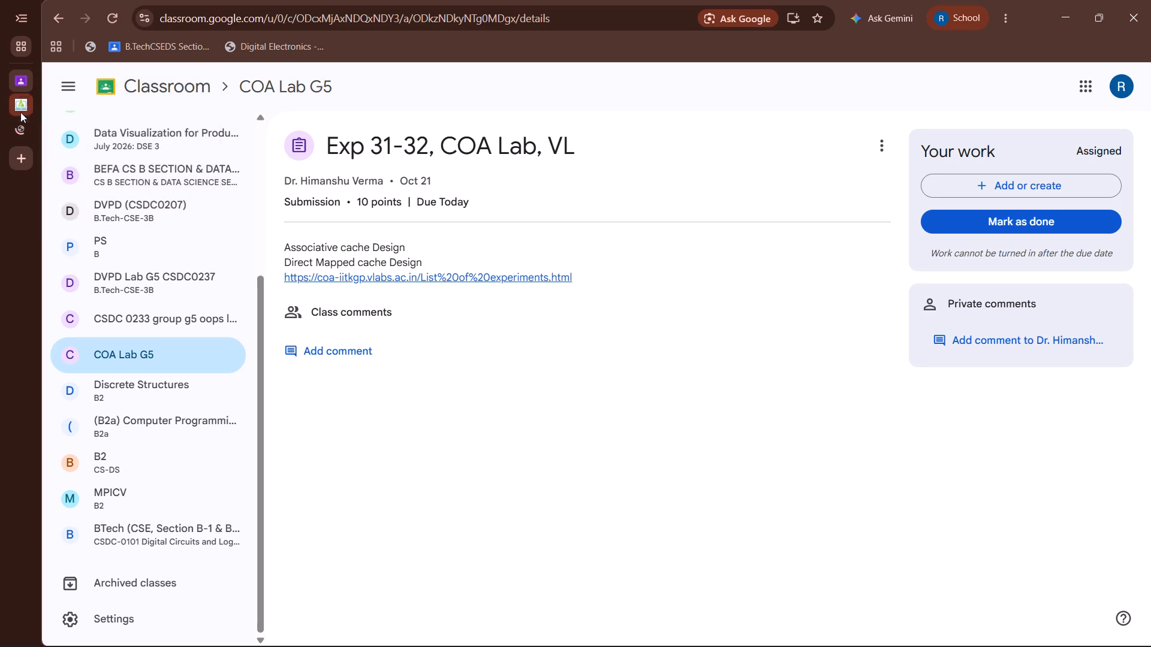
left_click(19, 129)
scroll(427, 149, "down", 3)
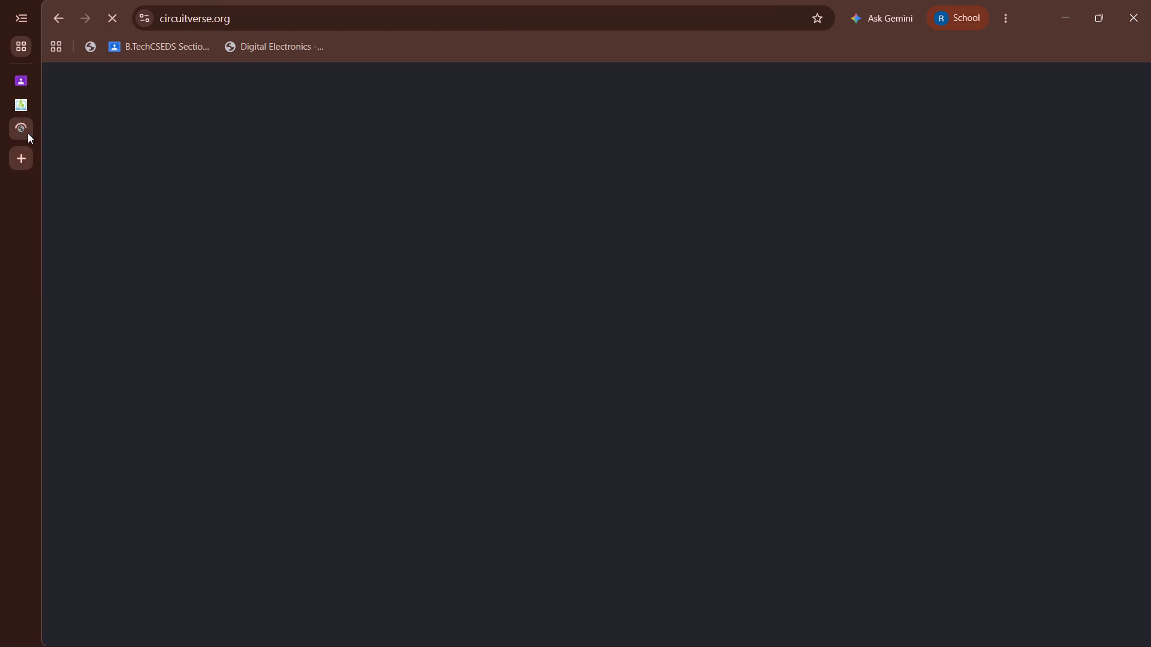
Reload the CircuitVerse page.
left_click(107, 16)
left_click(107, 16)
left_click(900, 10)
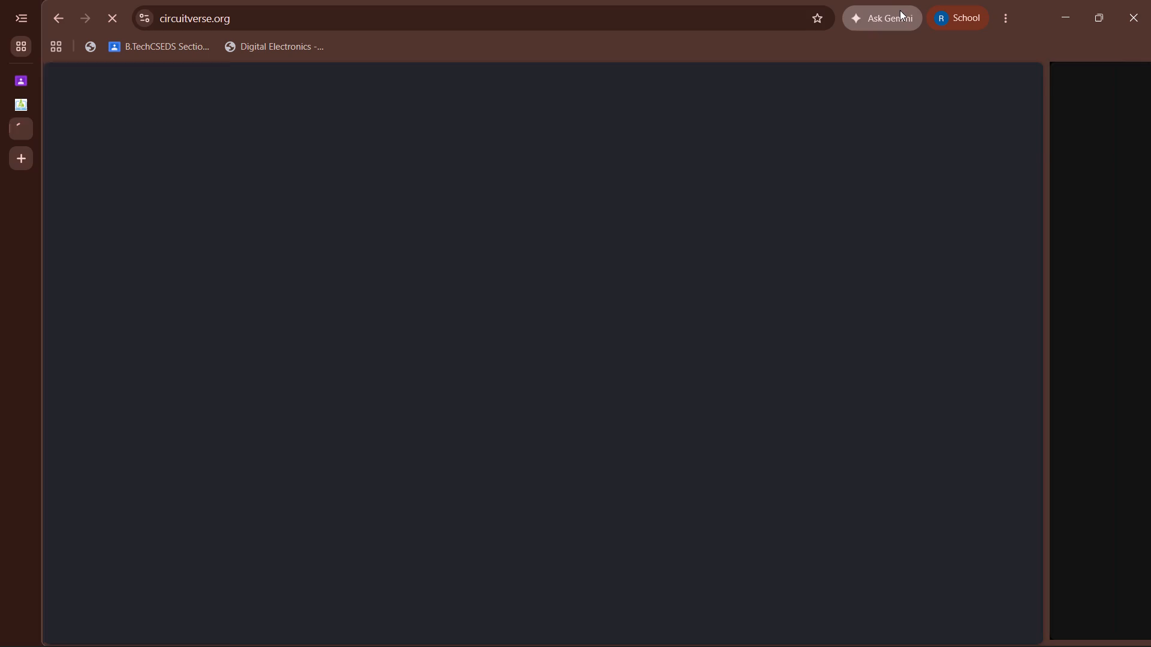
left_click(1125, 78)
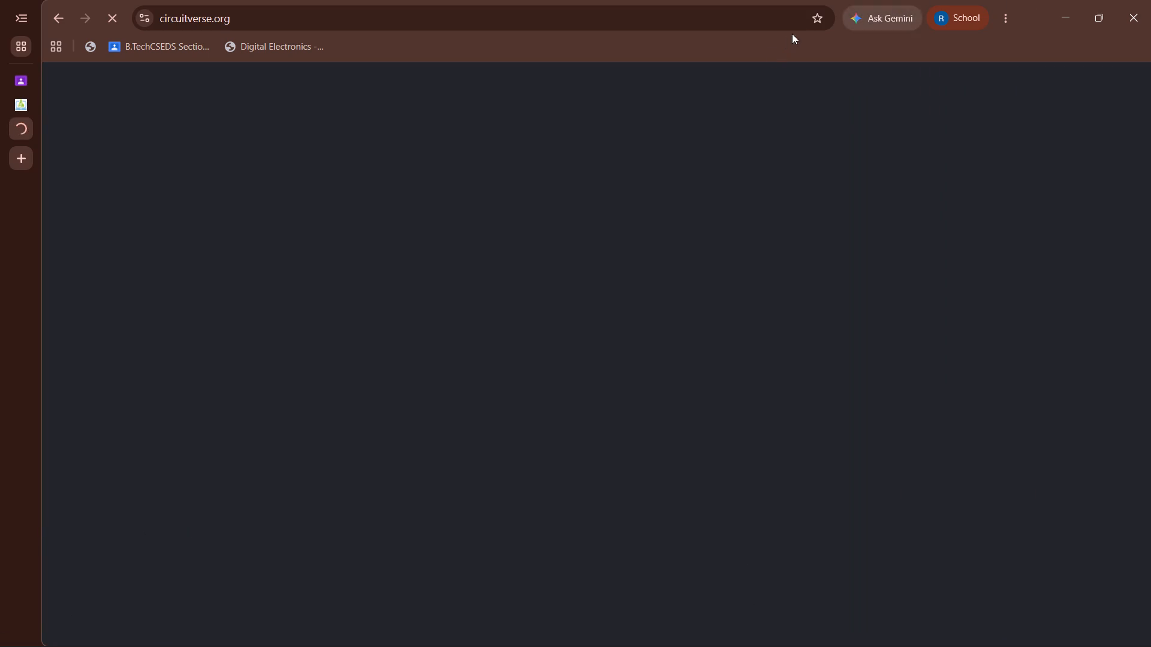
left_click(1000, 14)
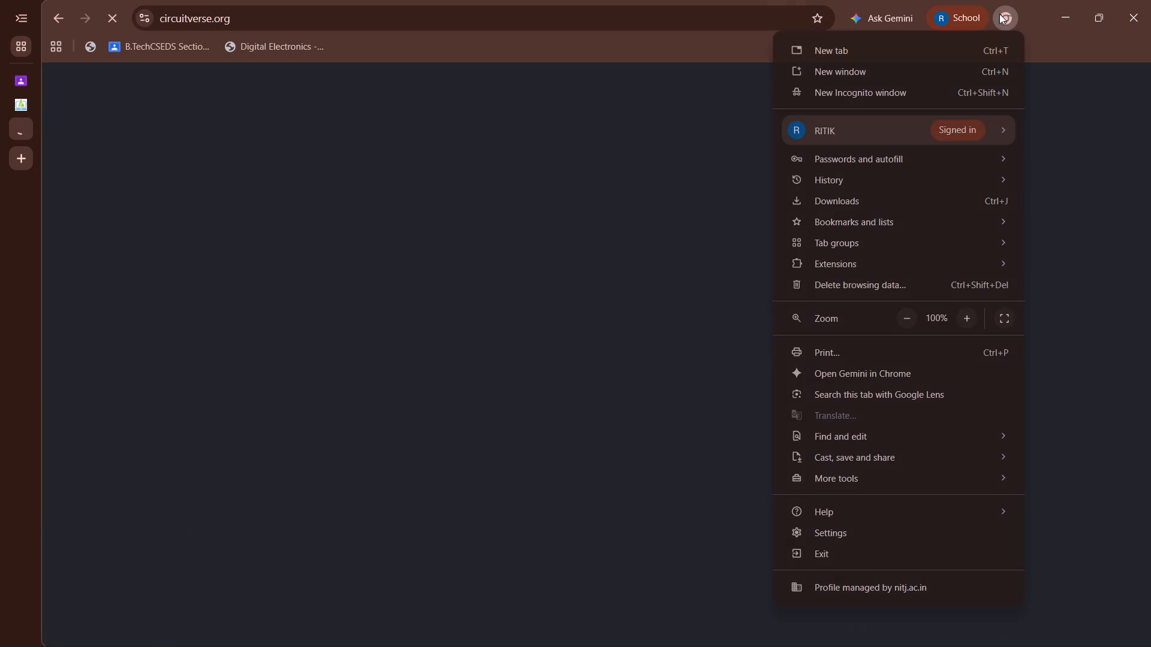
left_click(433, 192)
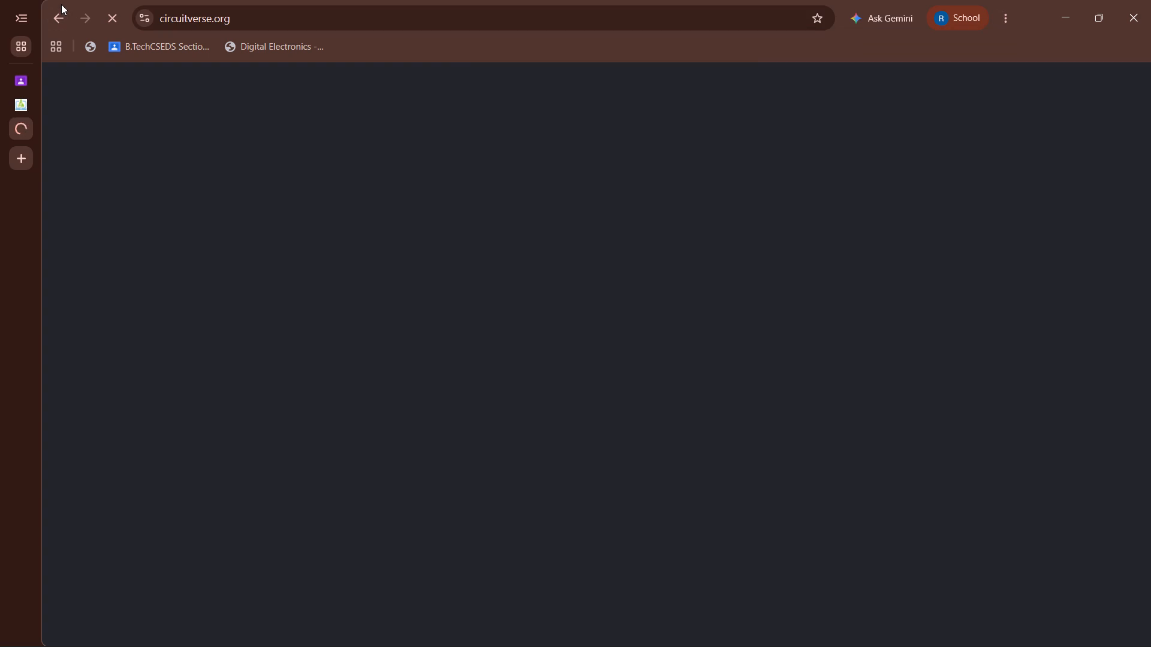
Replace the stalled tab with a new one, search for circuitverse, check the network connection and open circuitverse.org.
left_click(22, 129)
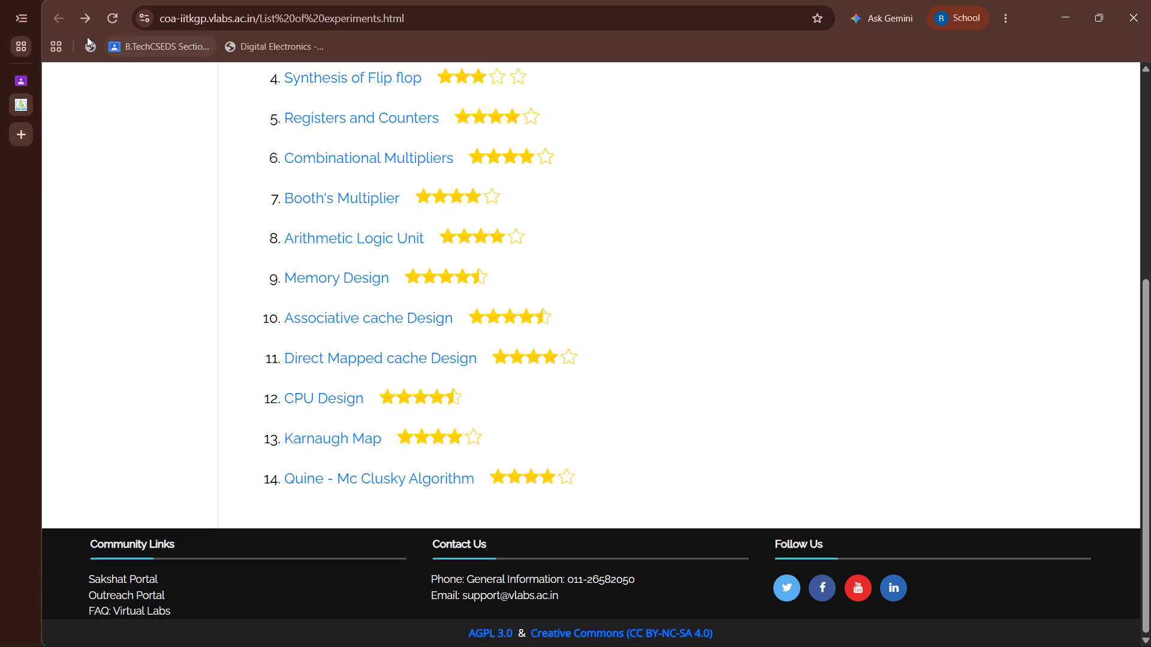
left_click(14, 137)
left_click(561, 267)
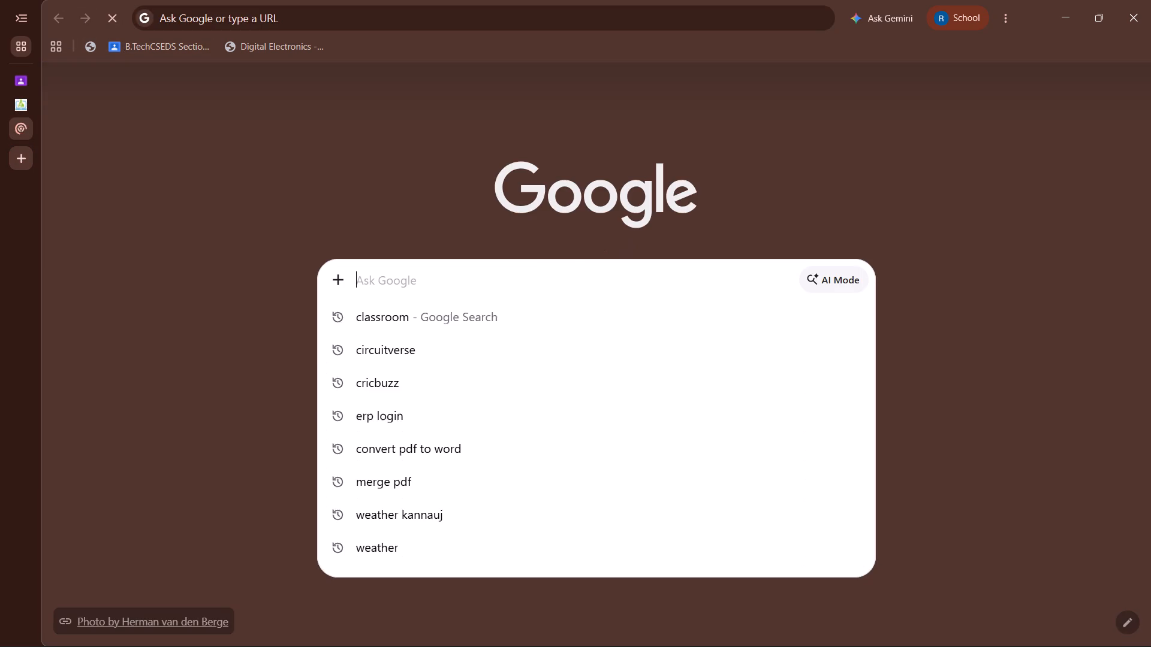
left_click(395, 341)
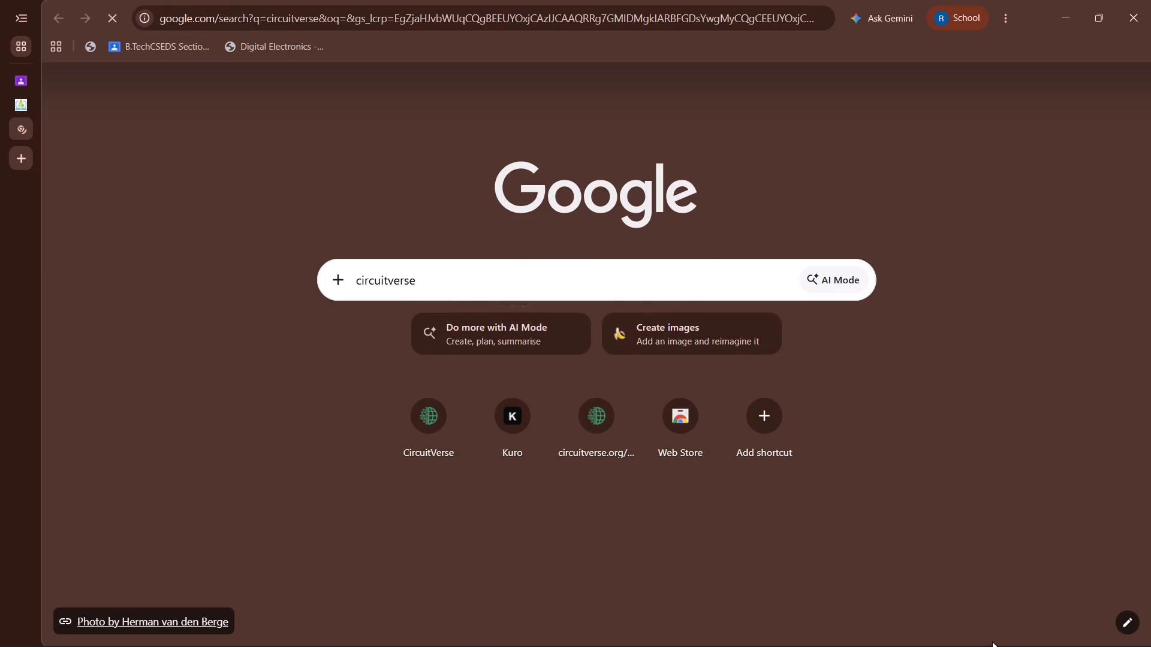
left_click(999, 635)
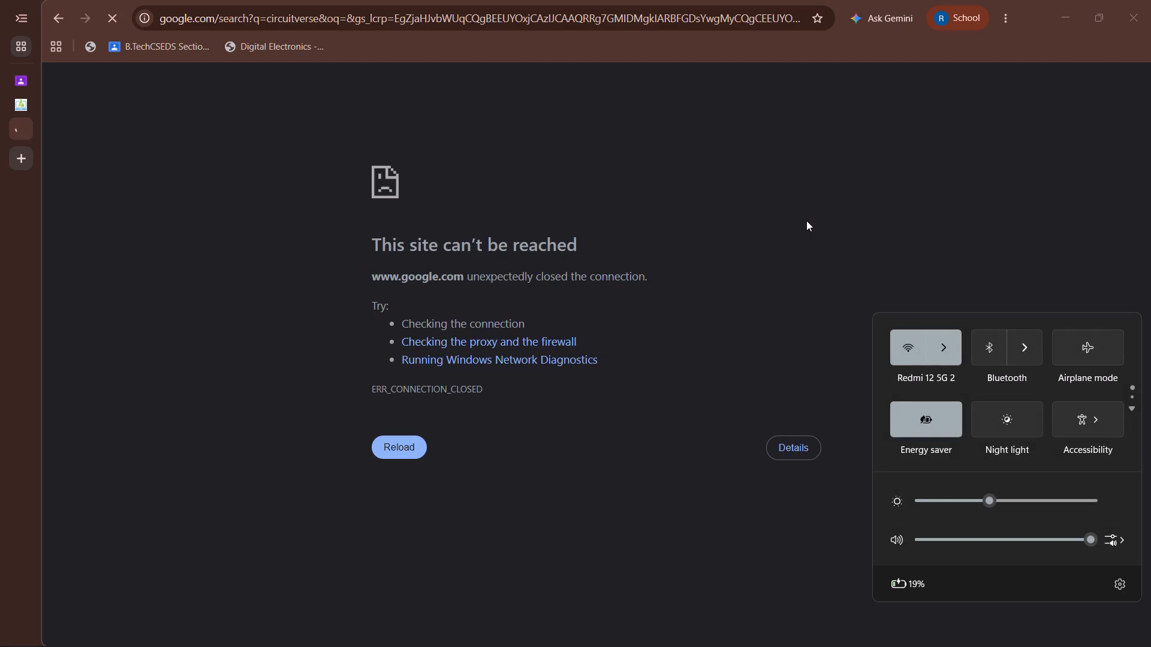
left_click(310, 228)
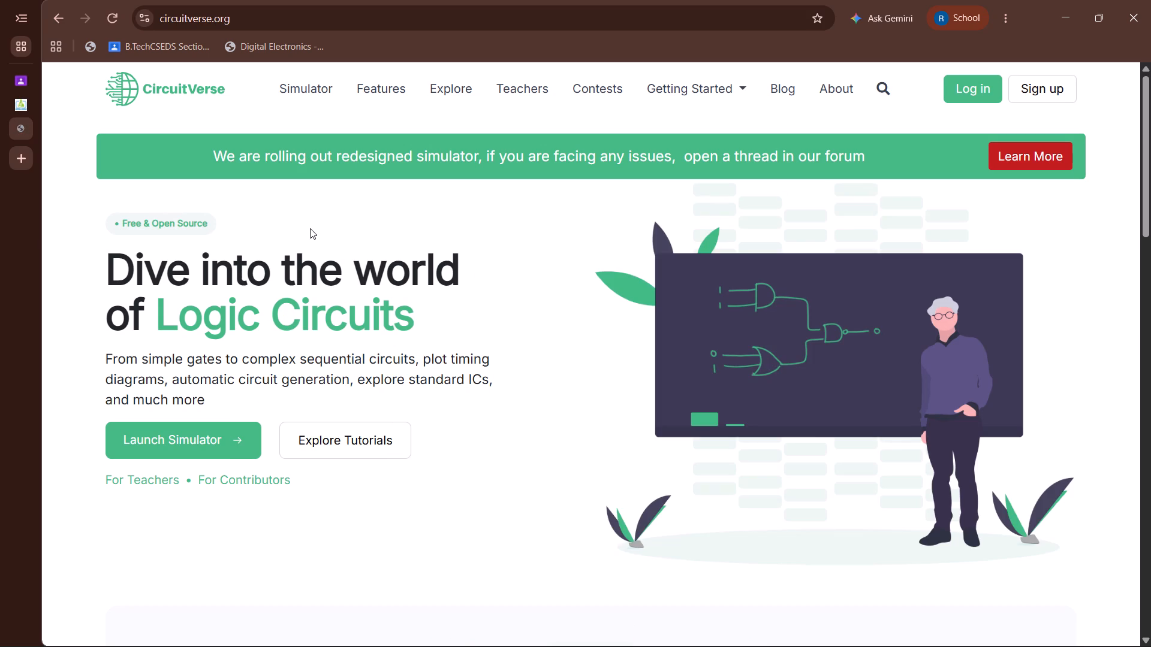
Log in to CircuitVerse with the Google sign-in option.
left_click(993, 90)
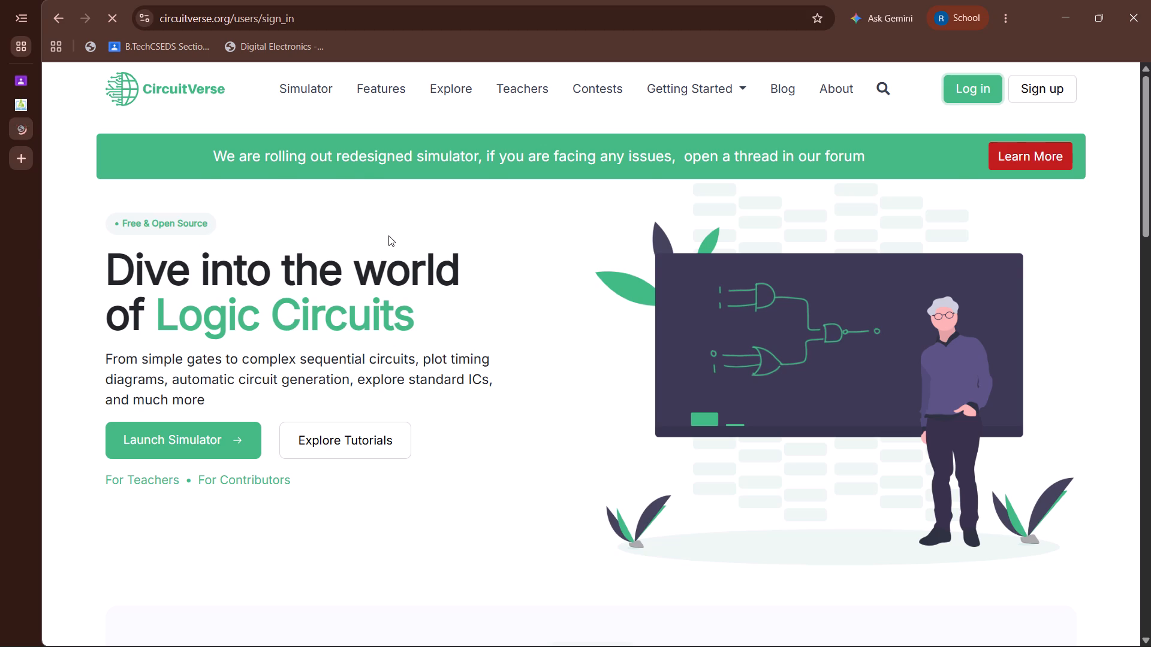
scroll(383, 237, "down", 1)
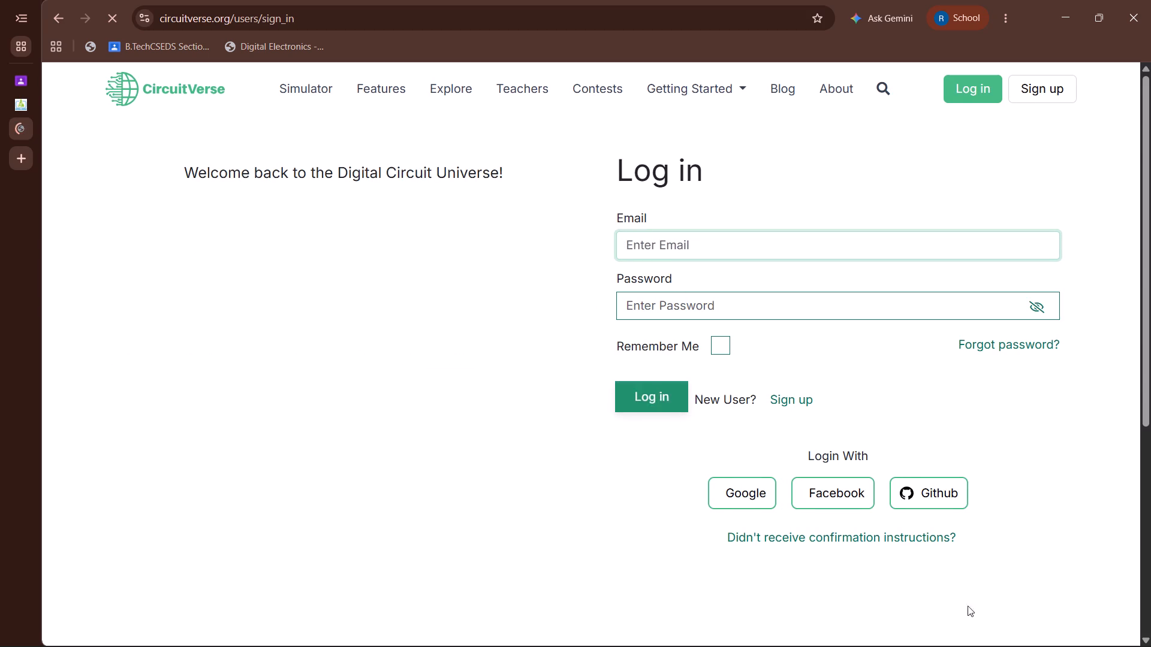
left_click(728, 485)
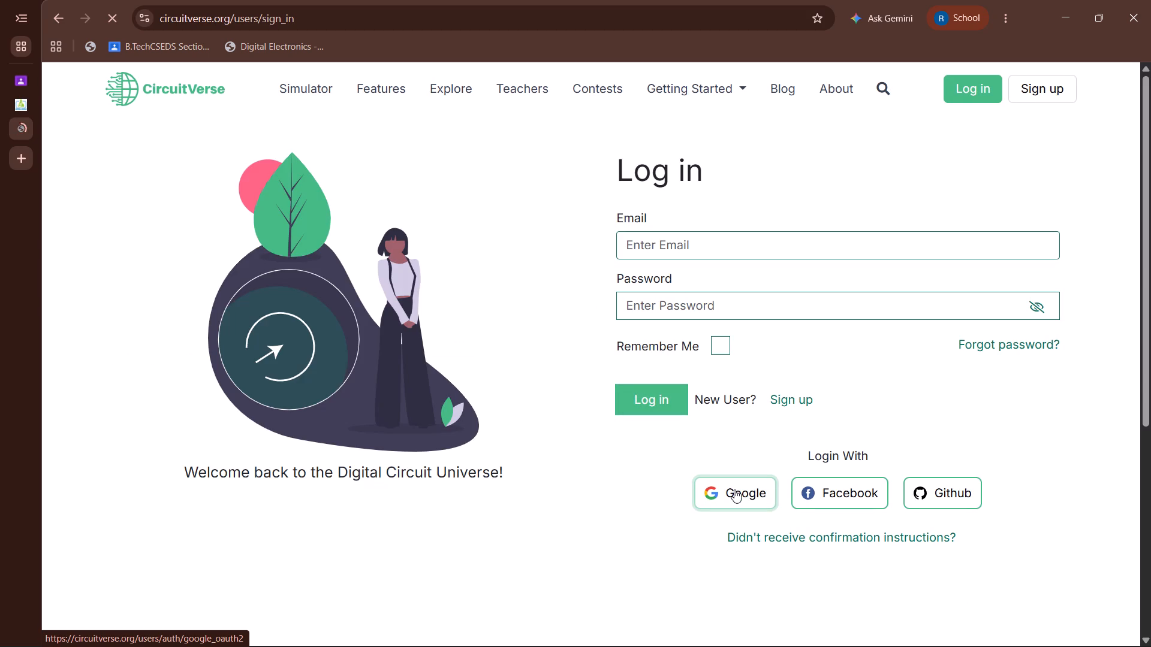
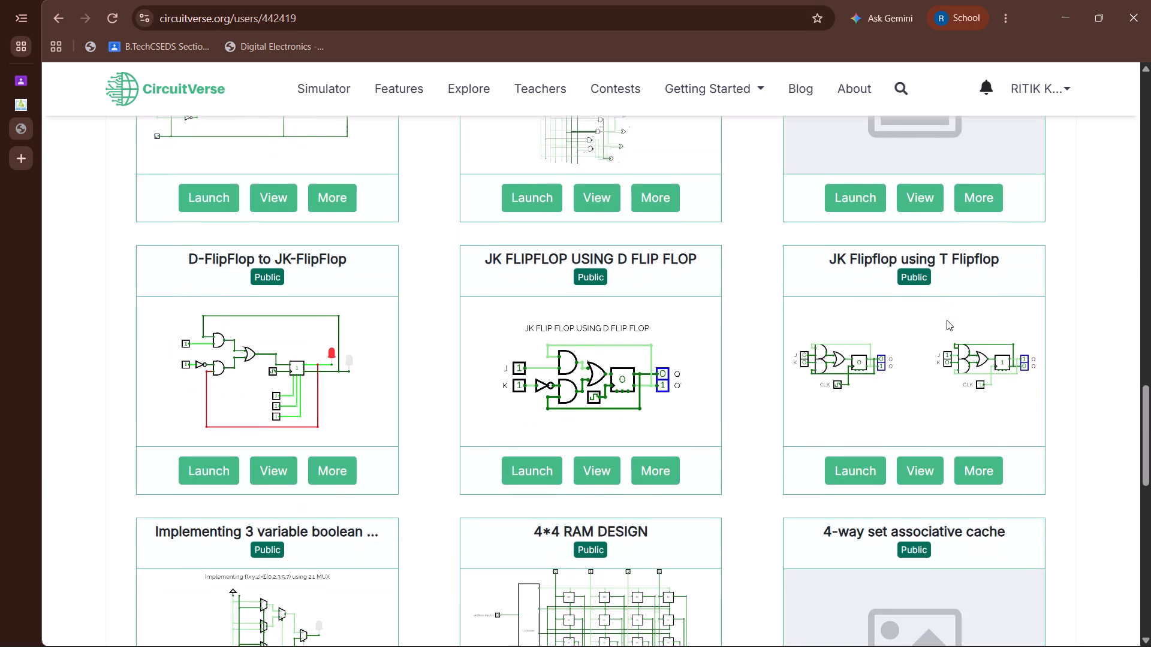
Find the Direct Mapped Cache project among the profile's circuits and launch it in the simulator.
scroll(947, 320, "down", 2)
scroll(947, 320, "up", 2)
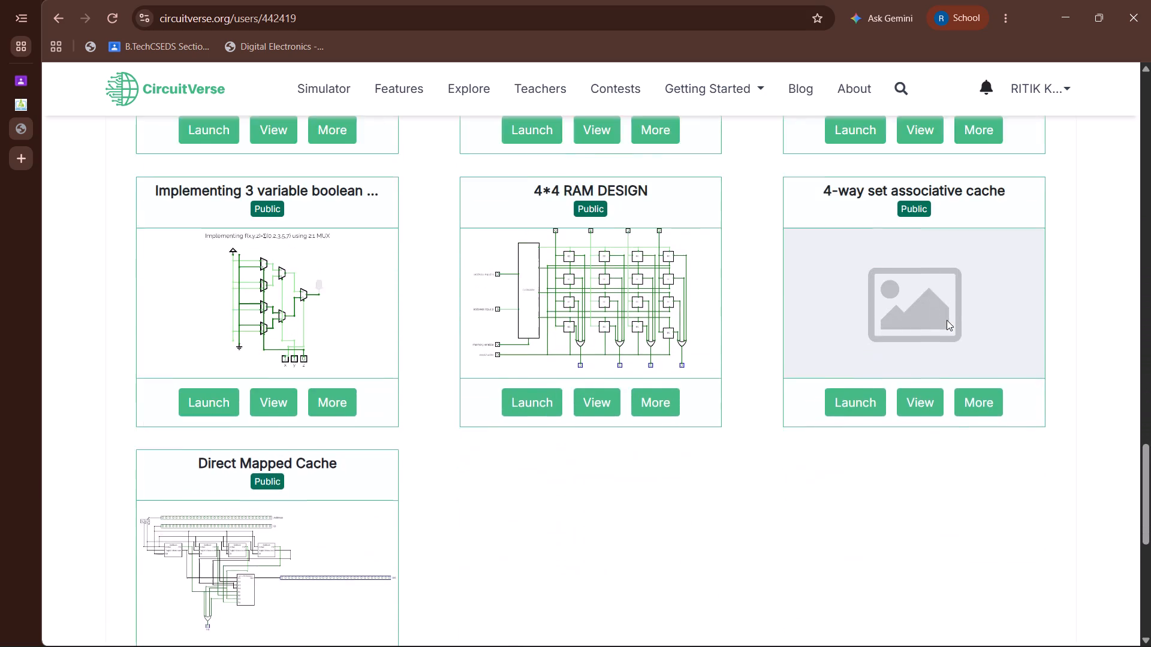
scroll(947, 320, "up", 1)
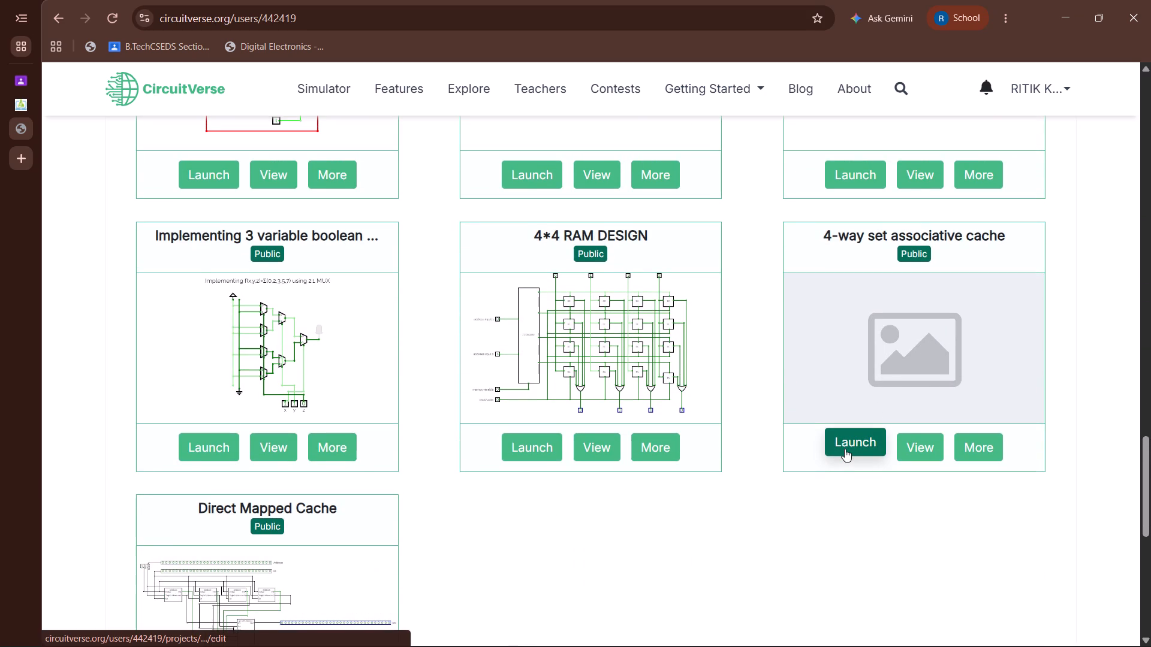
scroll(571, 344, "down", 1)
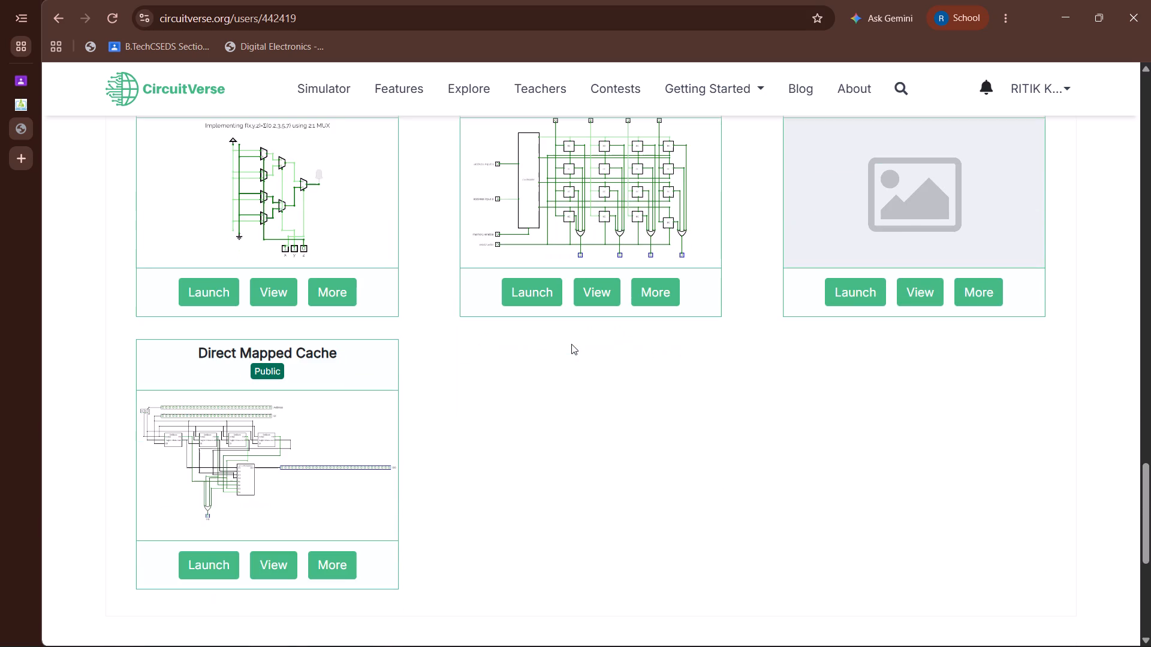
scroll(571, 344, "down", 1)
left_click(203, 566)
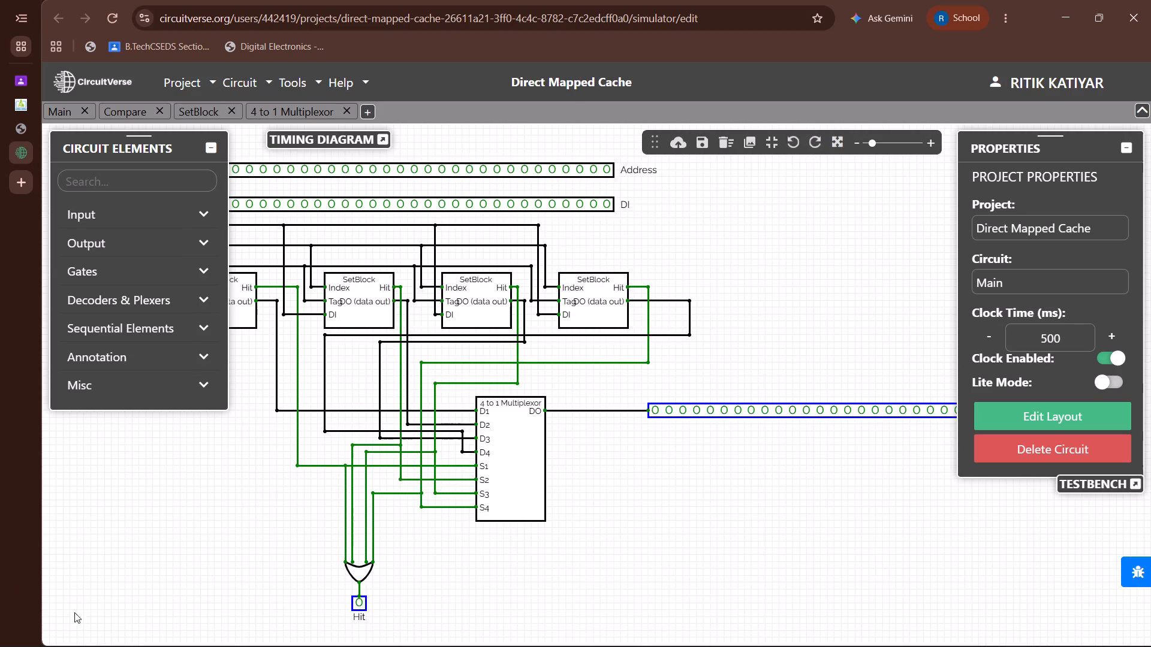
Clear the view around the circuit by collapsing Properties and Circuit Elements and moving Testbench up below Properties.
left_click(677, 603)
left_click_drag(649, 416, 732, 366)
scroll(742, 373, "up", 3)
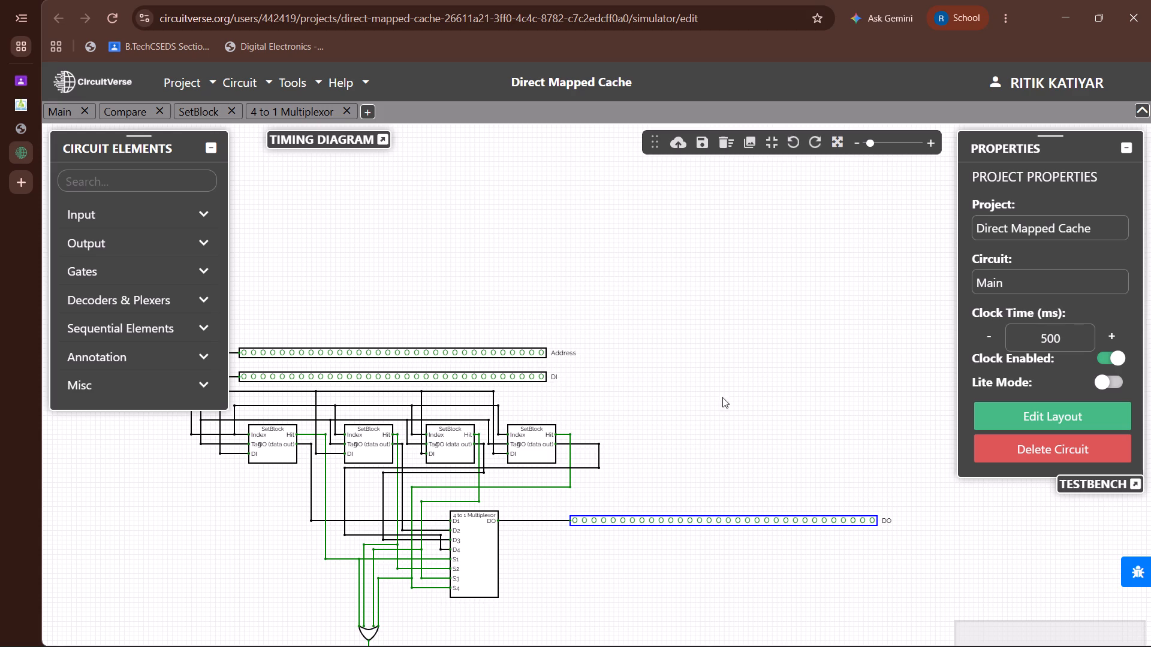
left_click_drag(722, 397, 853, 319)
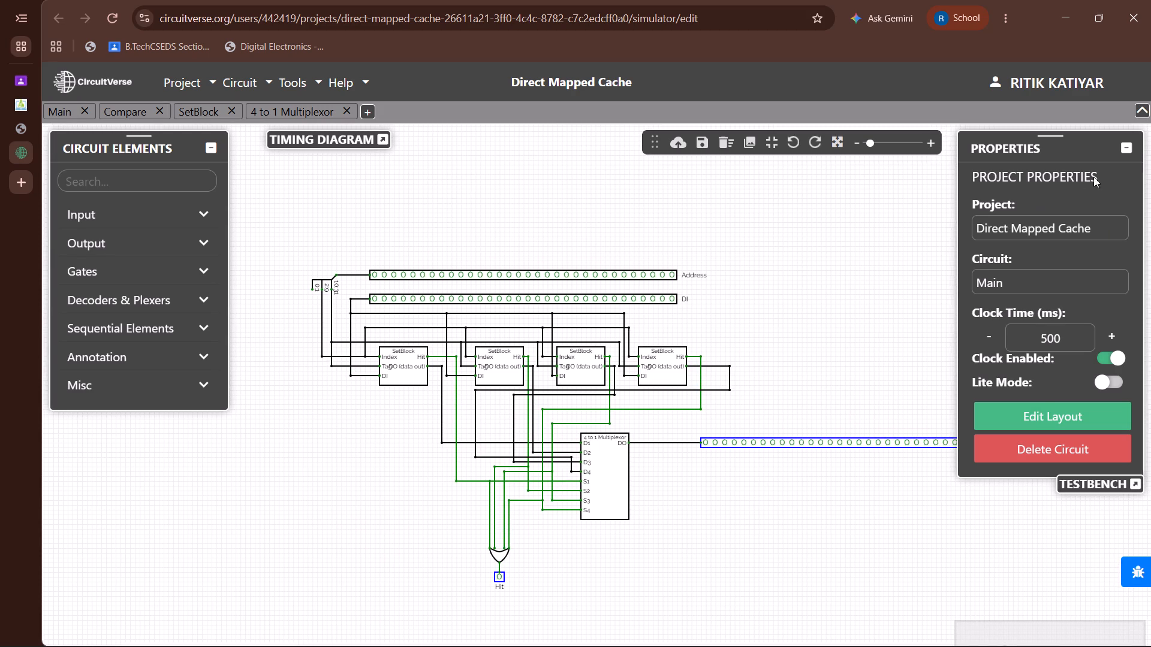
left_click(1128, 155)
left_click(1129, 150)
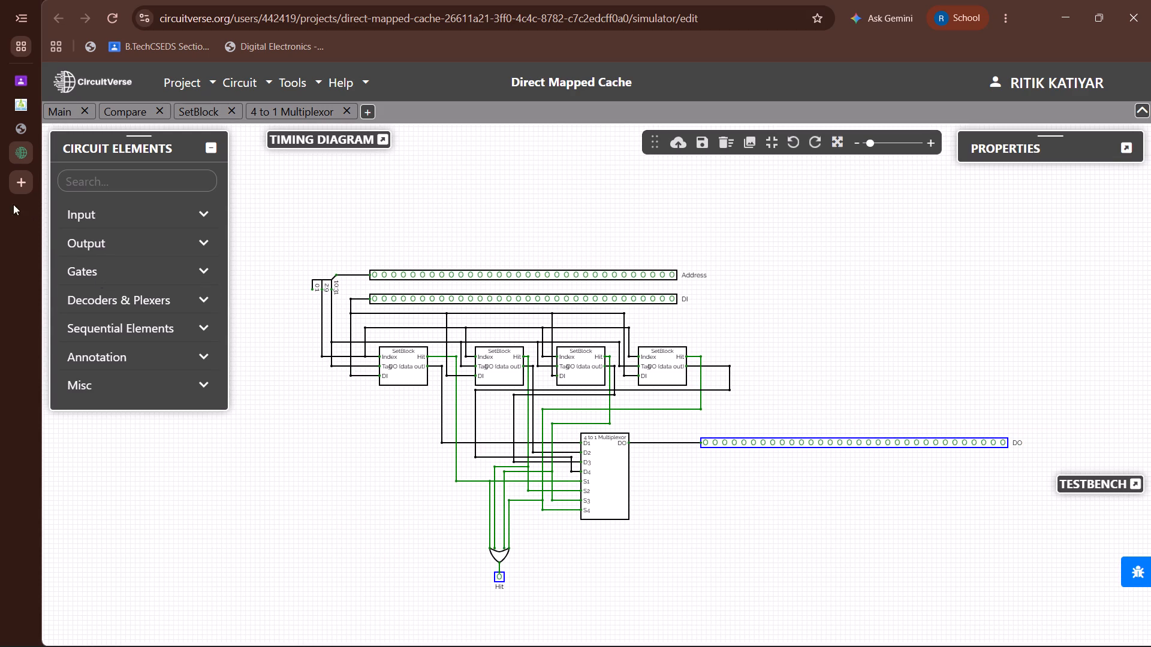
left_click(214, 150)
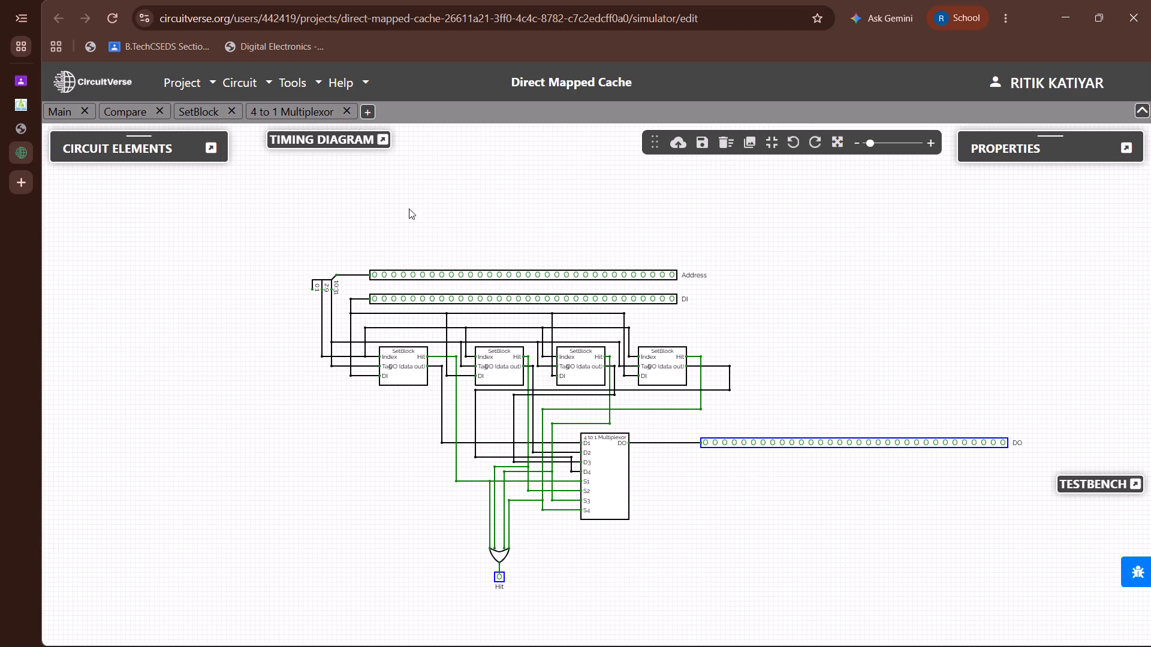
scroll(707, 262, "up", 3)
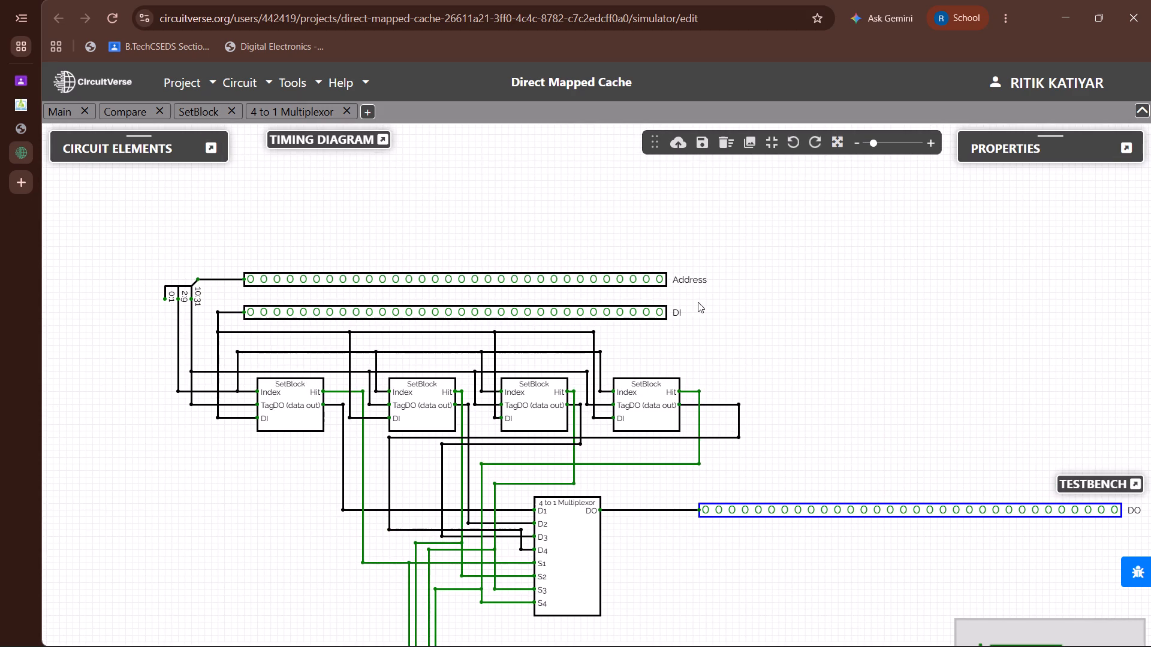
left_click_drag(724, 355, 670, 304)
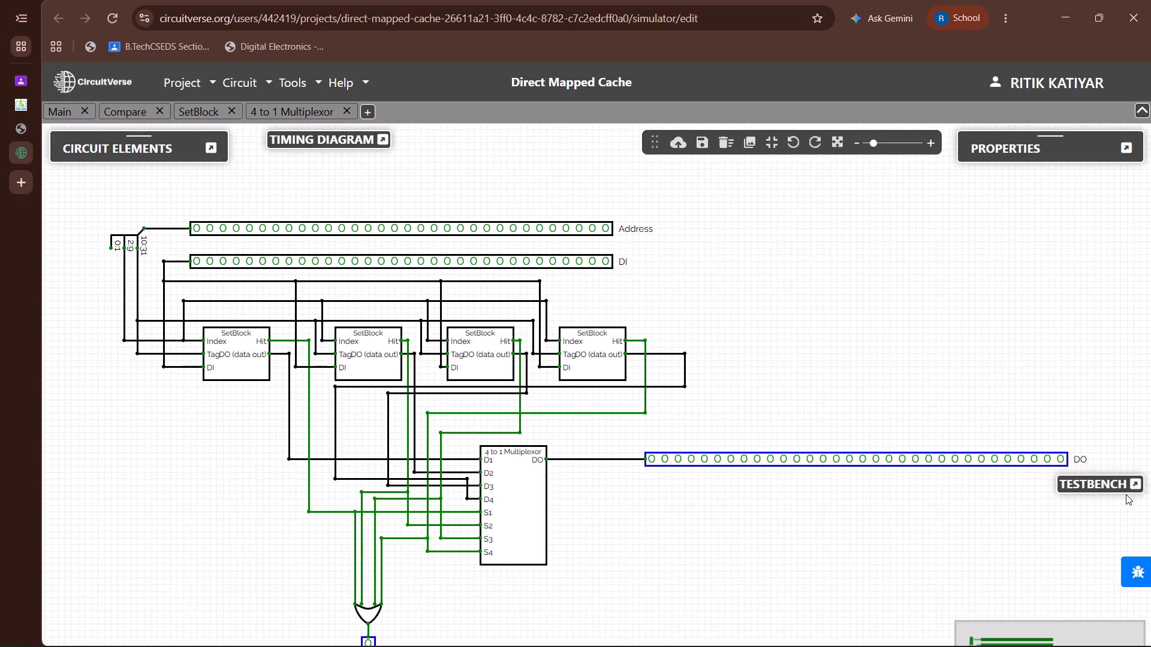
left_click_drag(1119, 489, 1125, 194)
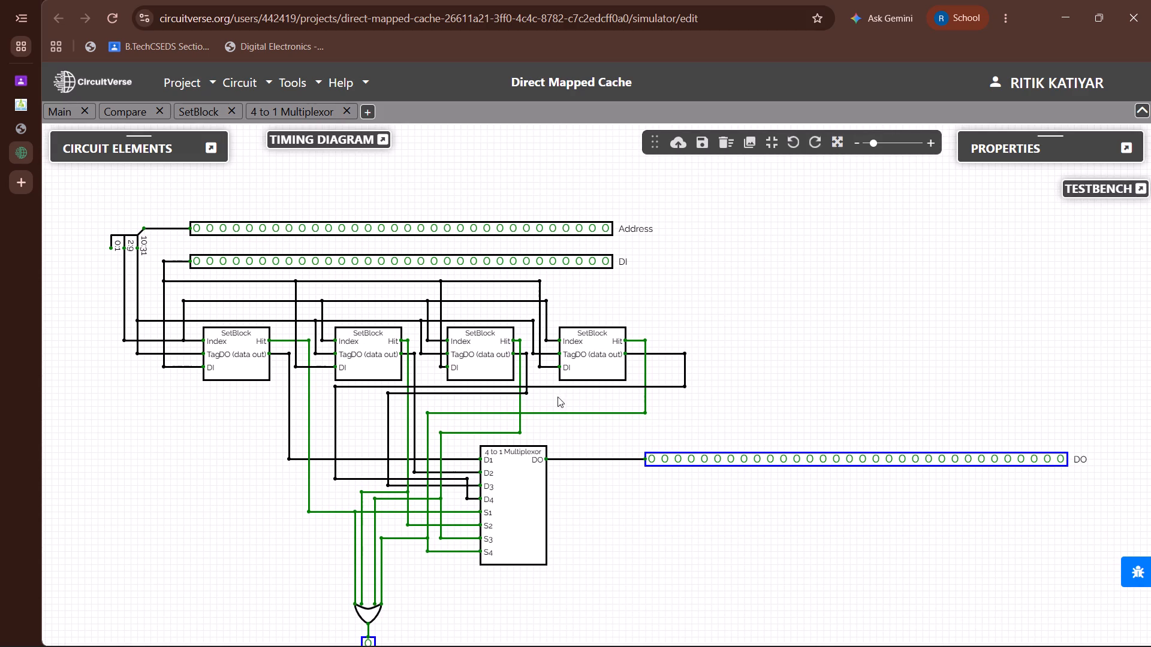
Fit the whole Direct Mapped Cache circuit in view and capture a rectangular screenshot of it from the Address input to the Hit output.
scroll(546, 401, "down", 1)
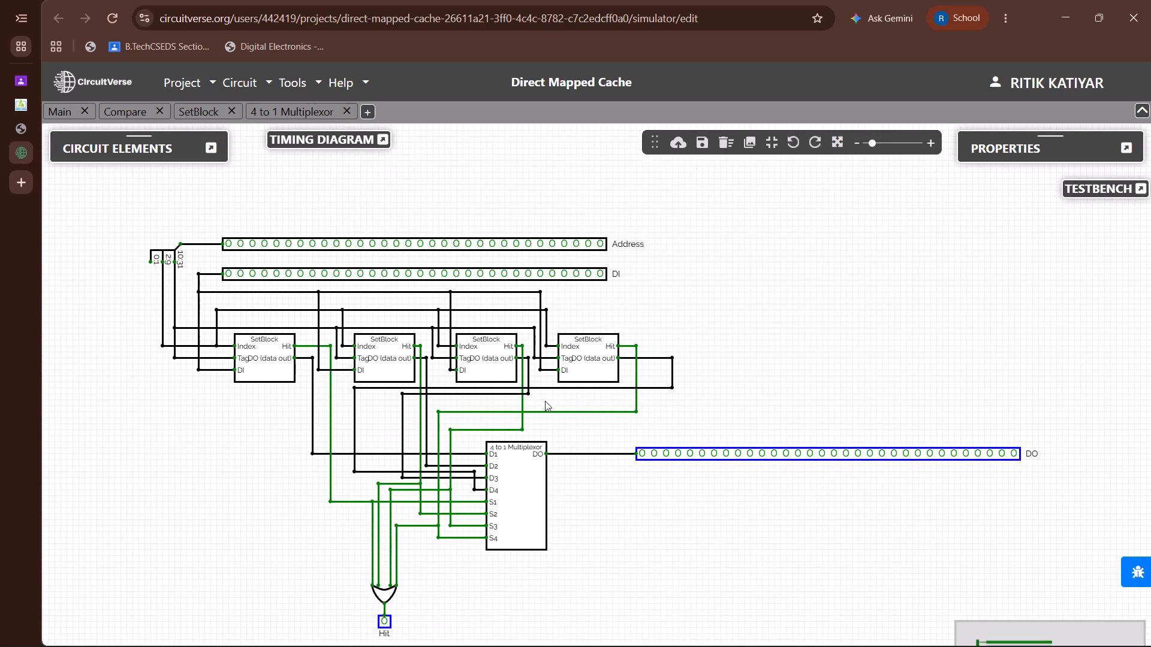
scroll(480, 511, "down", 1)
key("Print")
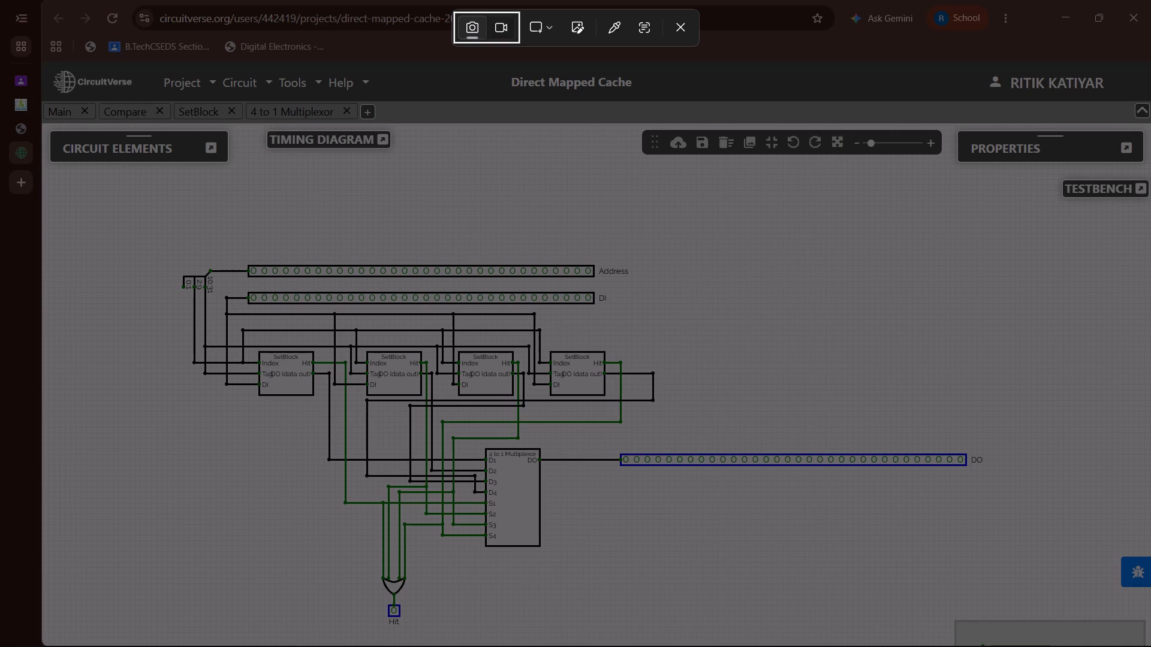
left_click_drag(163, 255, 1027, 630)
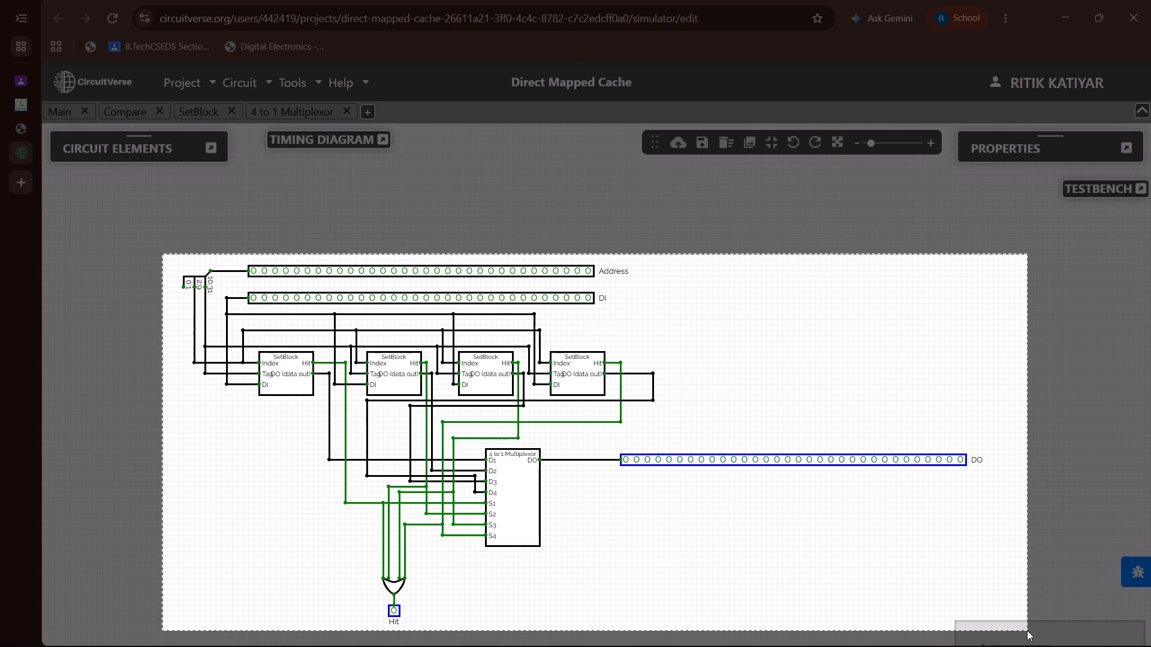
left_click_drag(1027, 630, 997, 633)
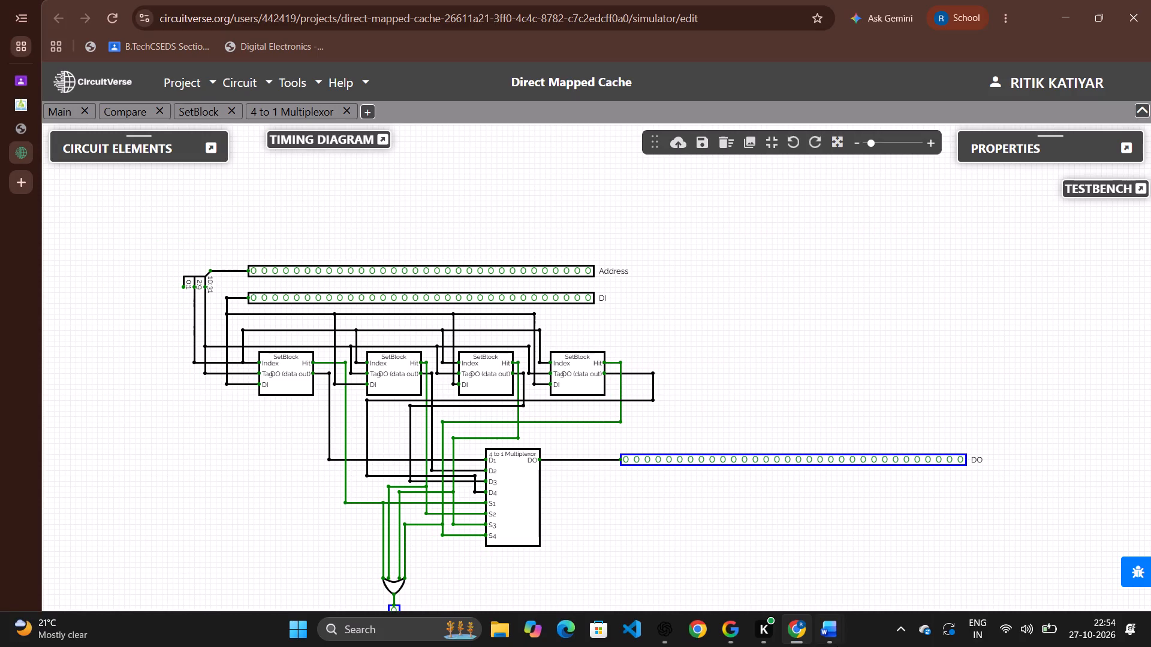
Switch to the Word document and paste the circuit screenshot in the Circuit Diagram / Block Diagram section, above the kyungjae.com link.
left_click(874, 583)
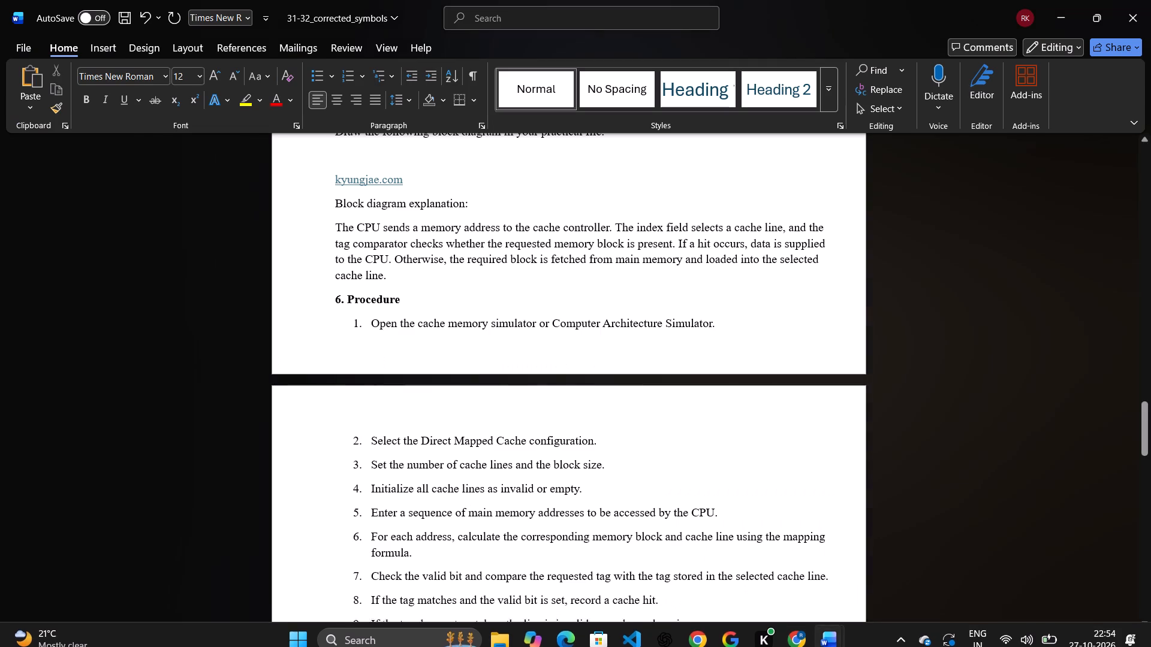
scroll(574, 412, "up", 5)
scroll(574, 404, "down", 11)
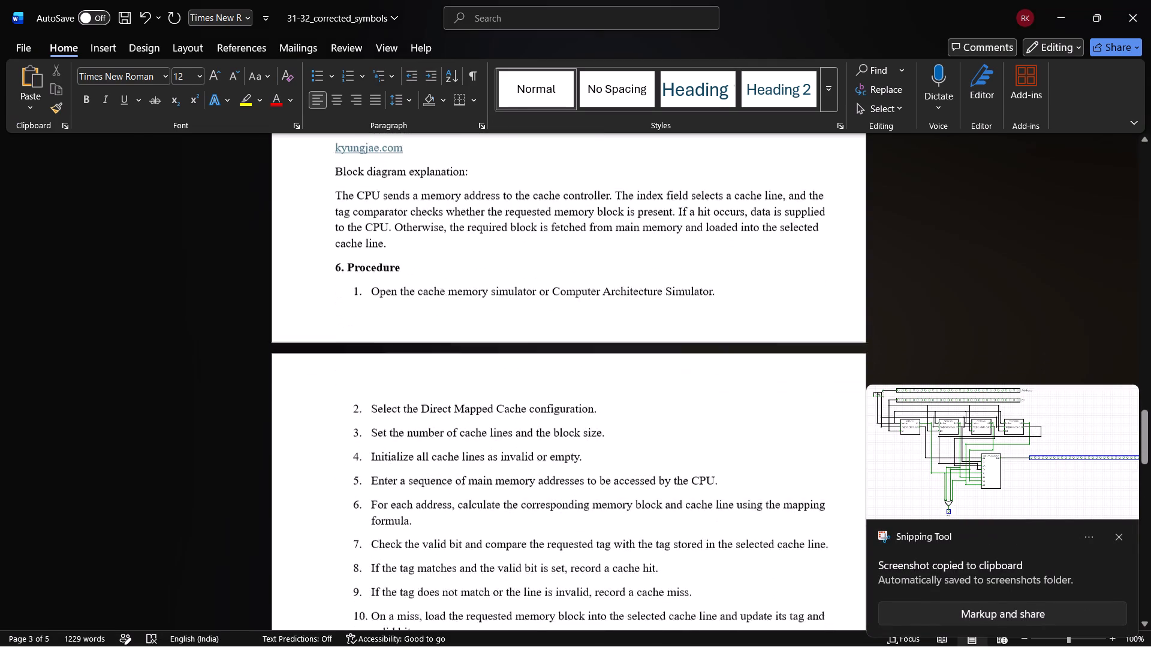
scroll(540, 415, "down", 7)
scroll(540, 417, "up", 12)
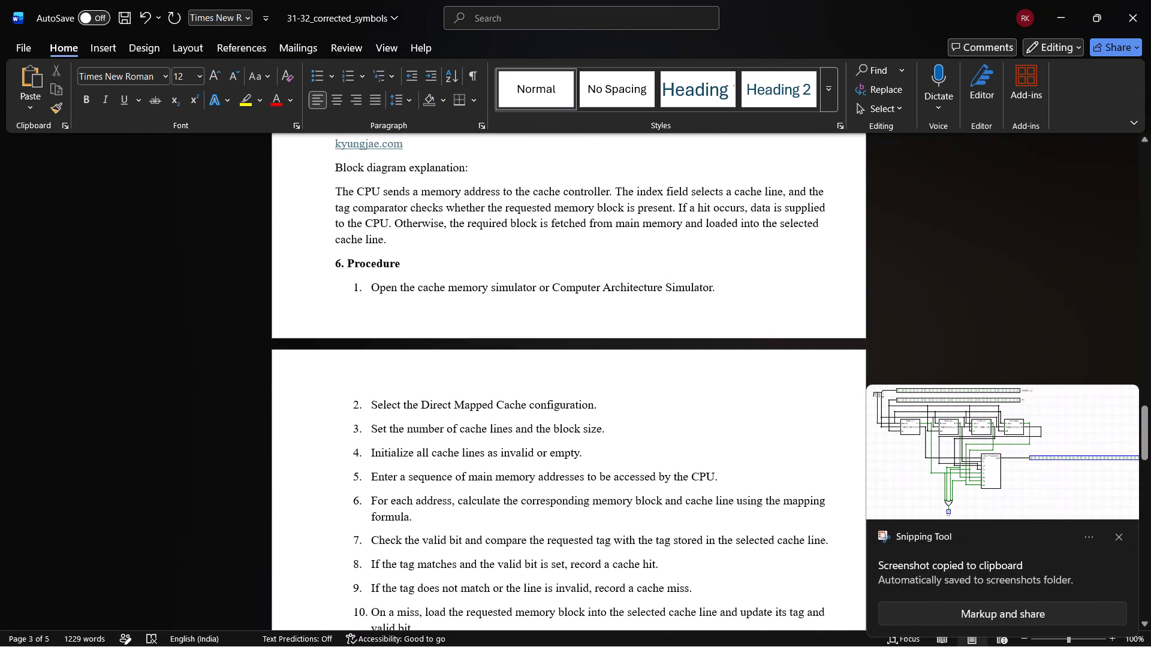
scroll(453, 304, "up", 3)
key("ctrl+v")
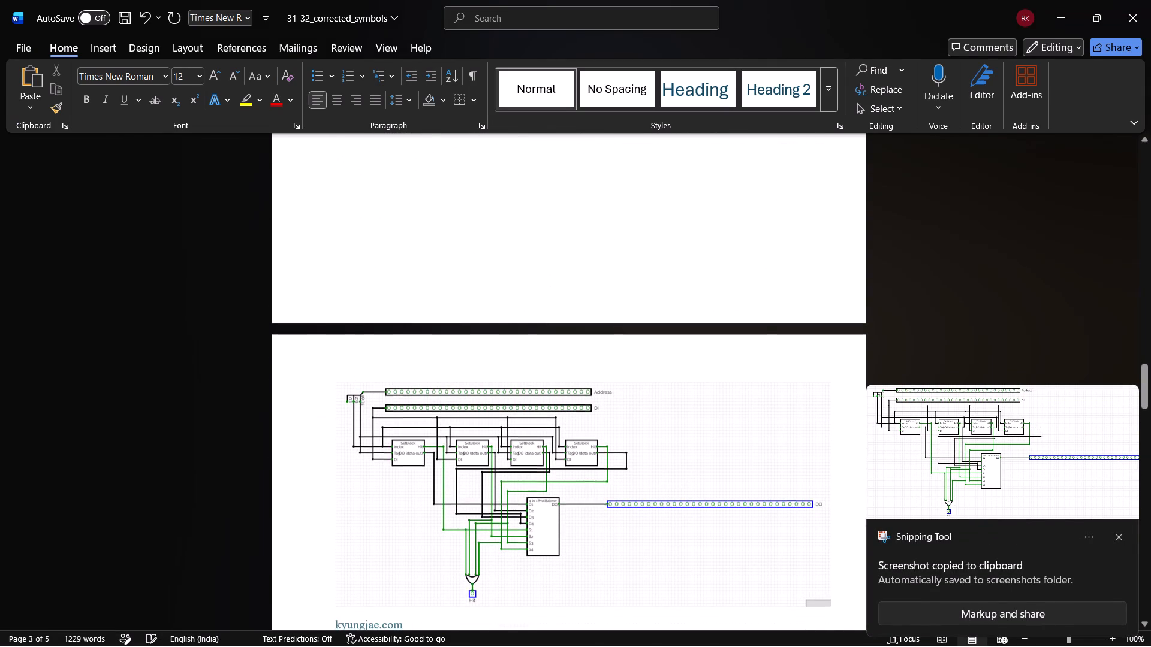
Delete the kyungjae.com link and the block diagram explanation text between the pasted circuit and the Procedure heading.
scroll(465, 290, "down", 8)
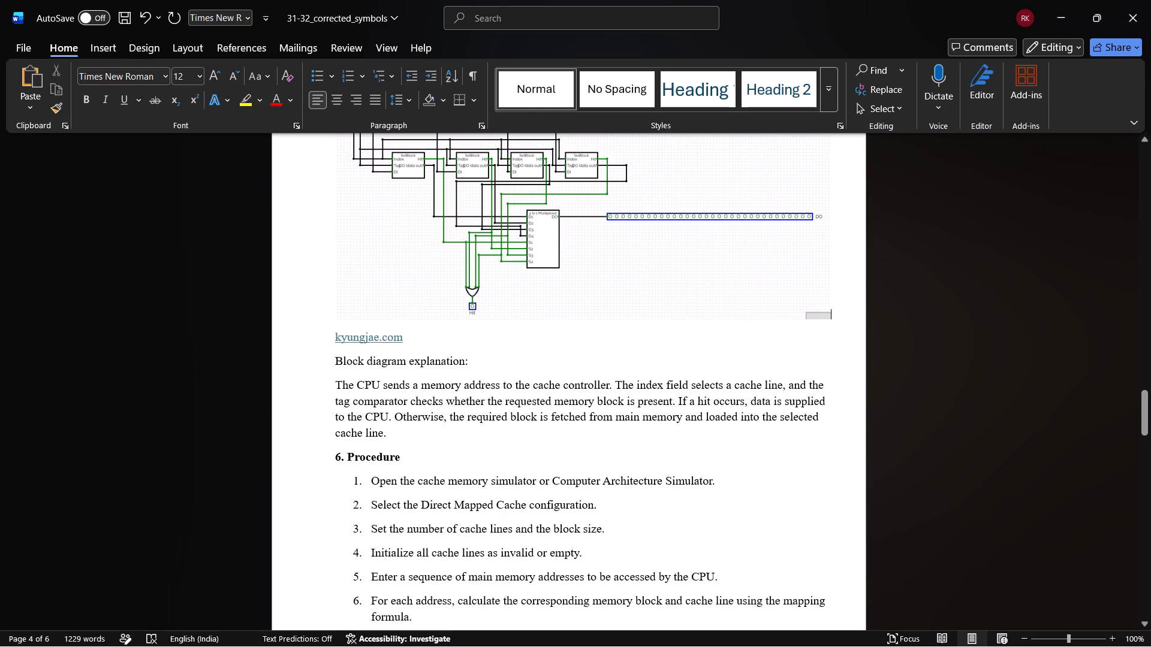
left_click_drag(424, 336, 320, 335)
key("BackSpace")
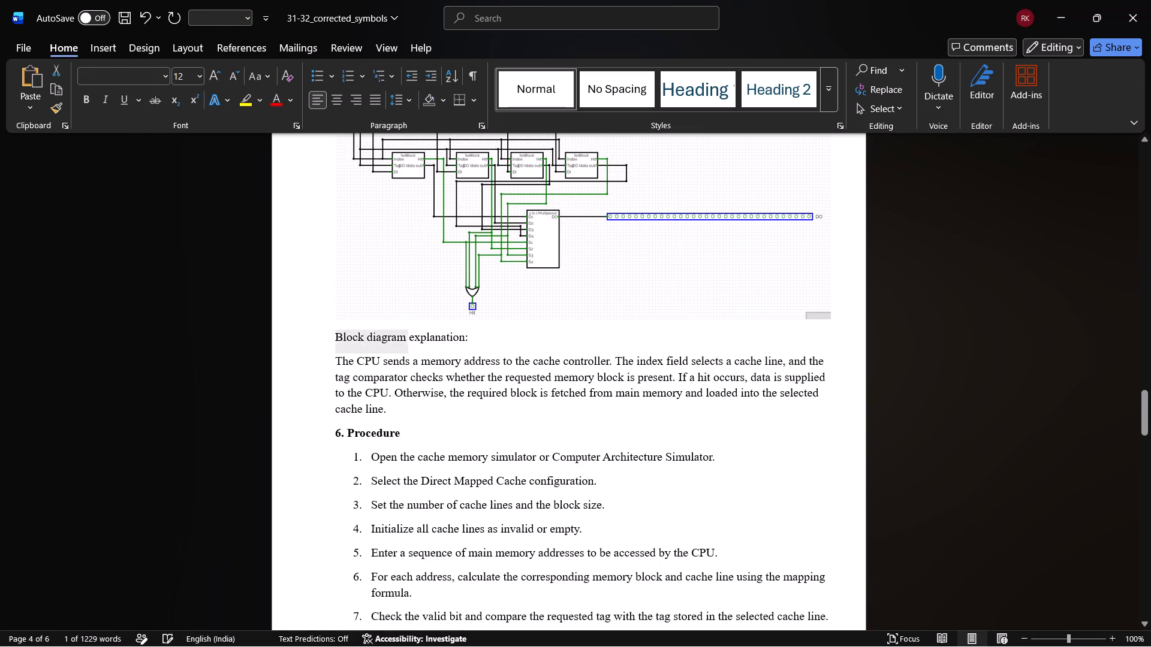
left_click_drag(413, 406, 311, 334)
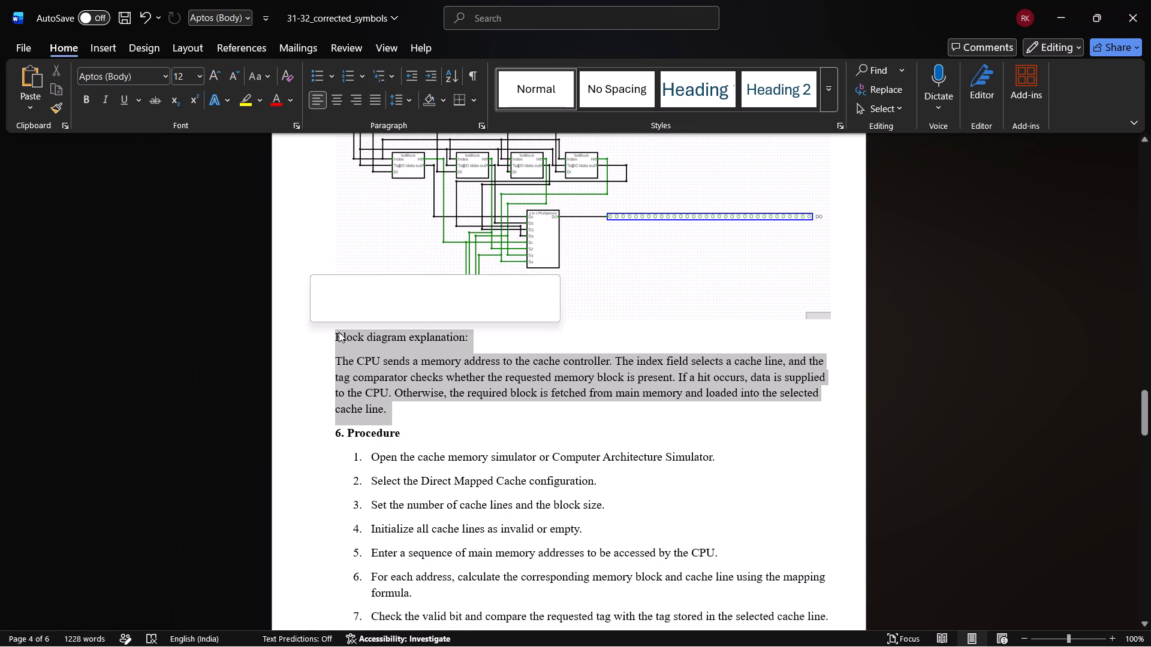
key("BackSpace")
Delete the line "Draw the following block diagram in your practical file." under the section 5 heading.
scroll(620, 321, "up", 2)
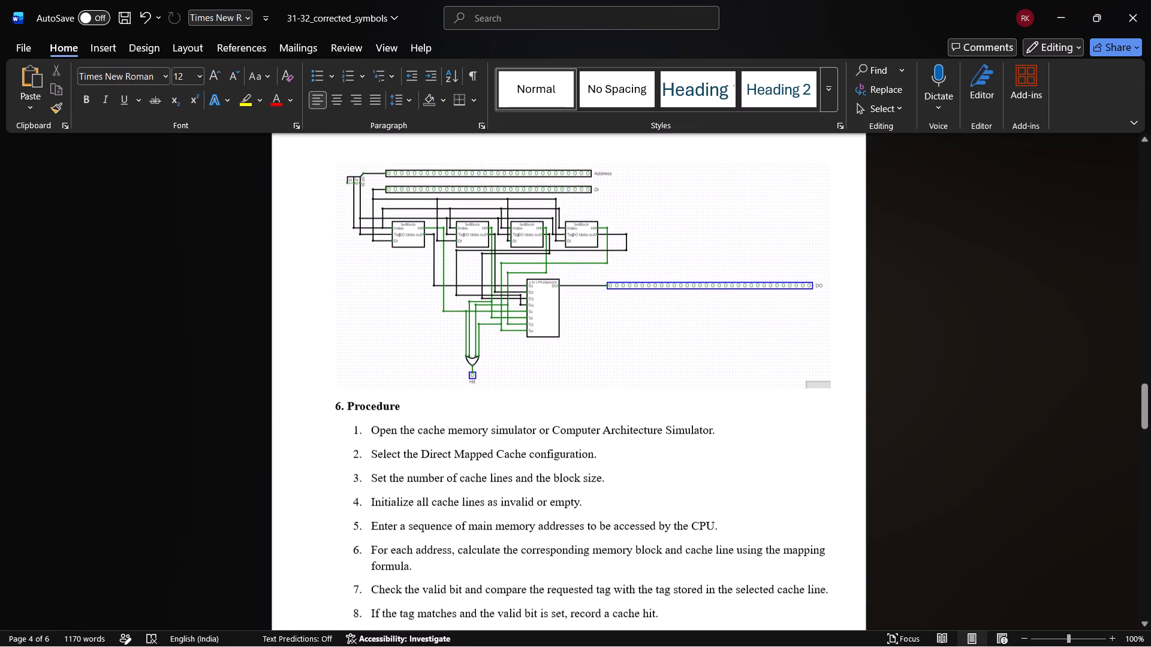
scroll(611, 316, "up", 3)
left_click(599, 374)
scroll(594, 362, "up", 8)
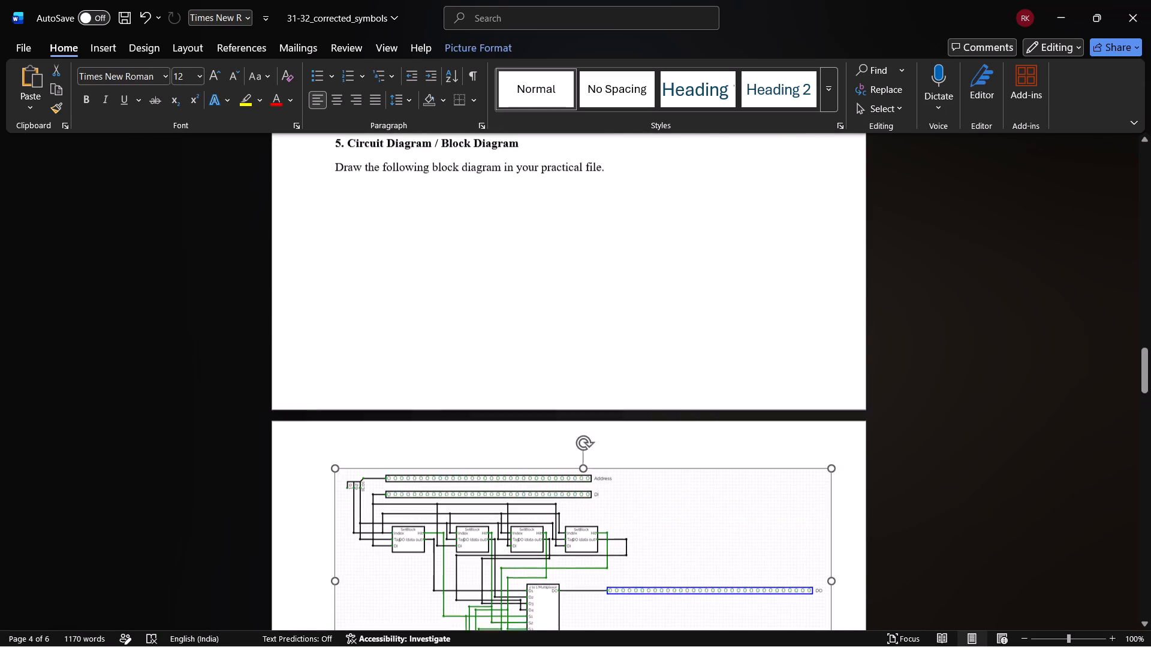
scroll(590, 355, "up", 5)
left_click_drag(614, 438, 261, 443)
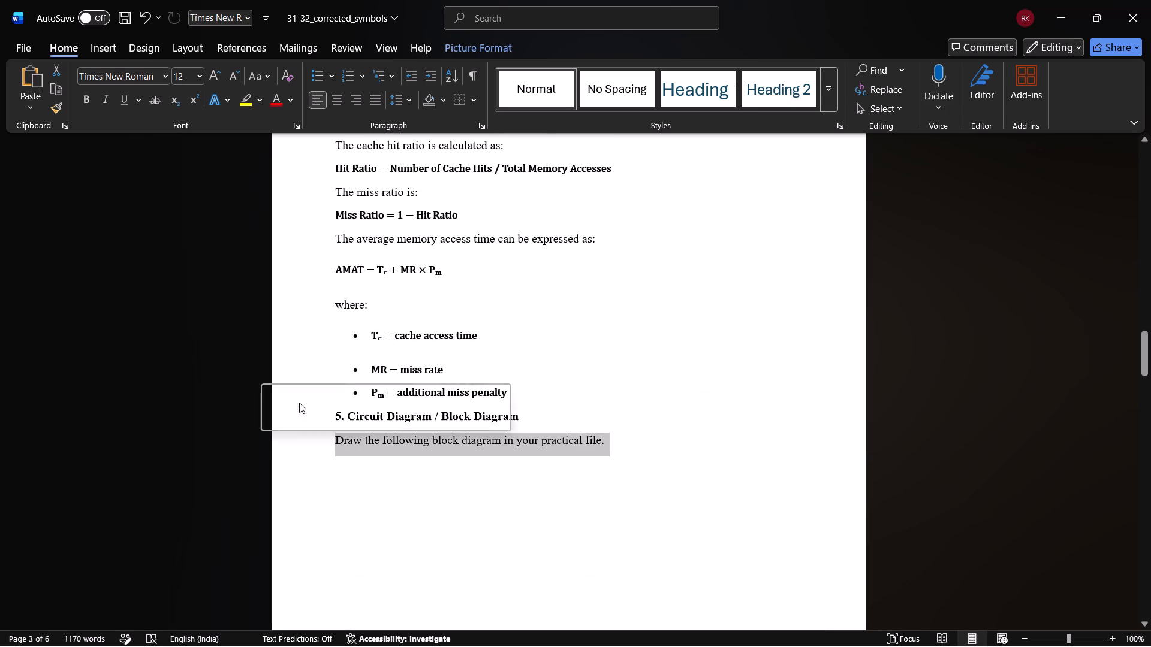
key("BackSpace")
Shorten the section 5 heading to "5. Circuit Diagram".
scroll(261, 228, "up", 7)
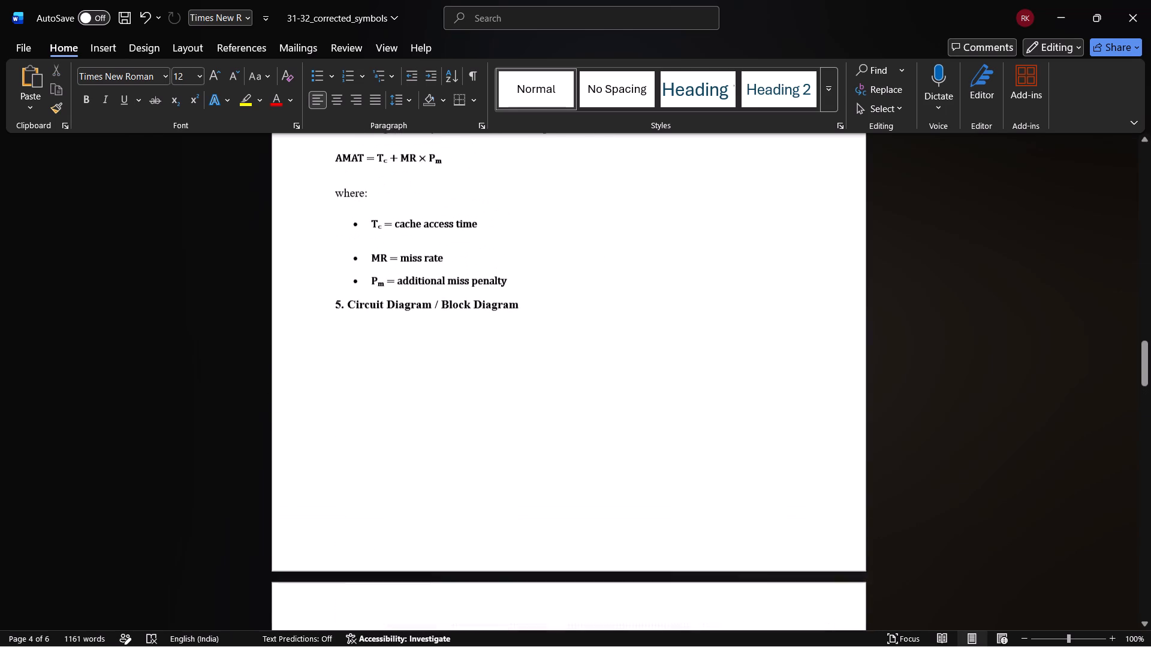
left_click_drag(525, 315, 435, 319)
key("BackSpace")
Review the write-up from the Circuit Diagram section back to the Experiment 15 title and the Theory section.
scroll(382, 293, "up", 4)
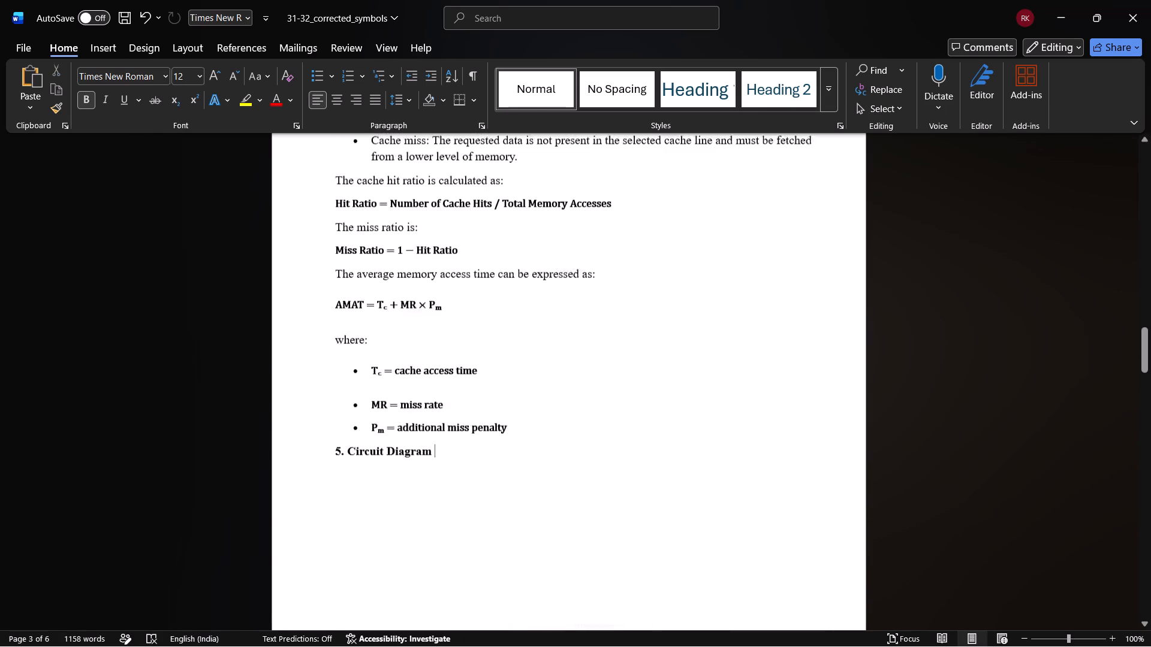
scroll(399, 288, "up", 16)
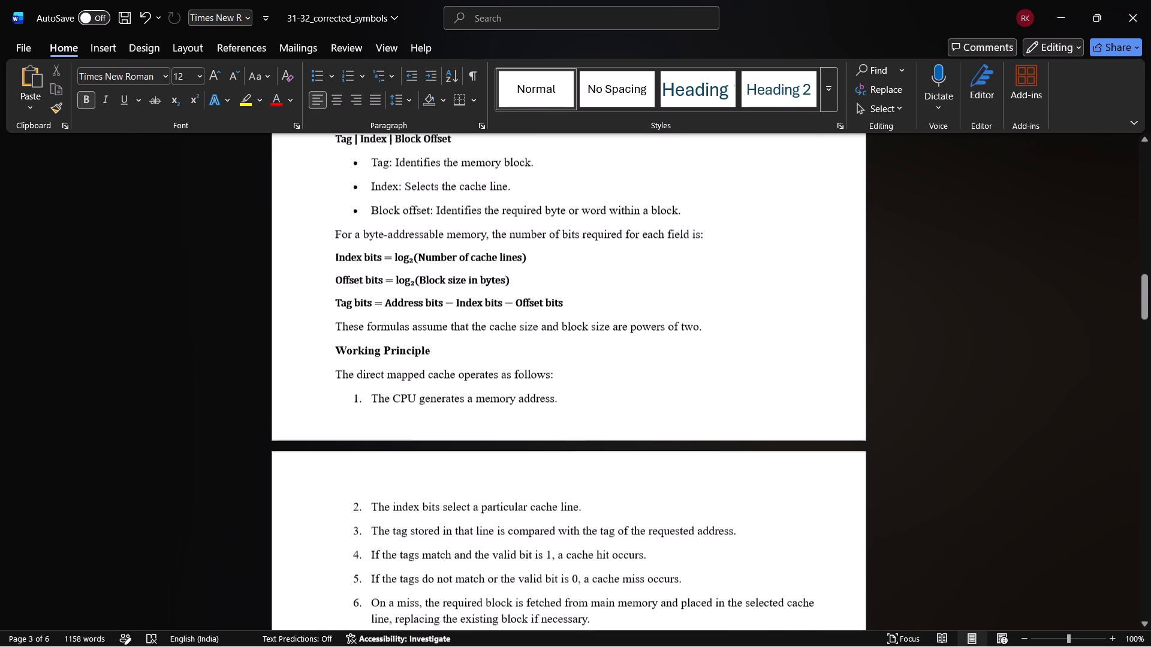
scroll(399, 288, "up", 16)
scroll(394, 288, "up", 9)
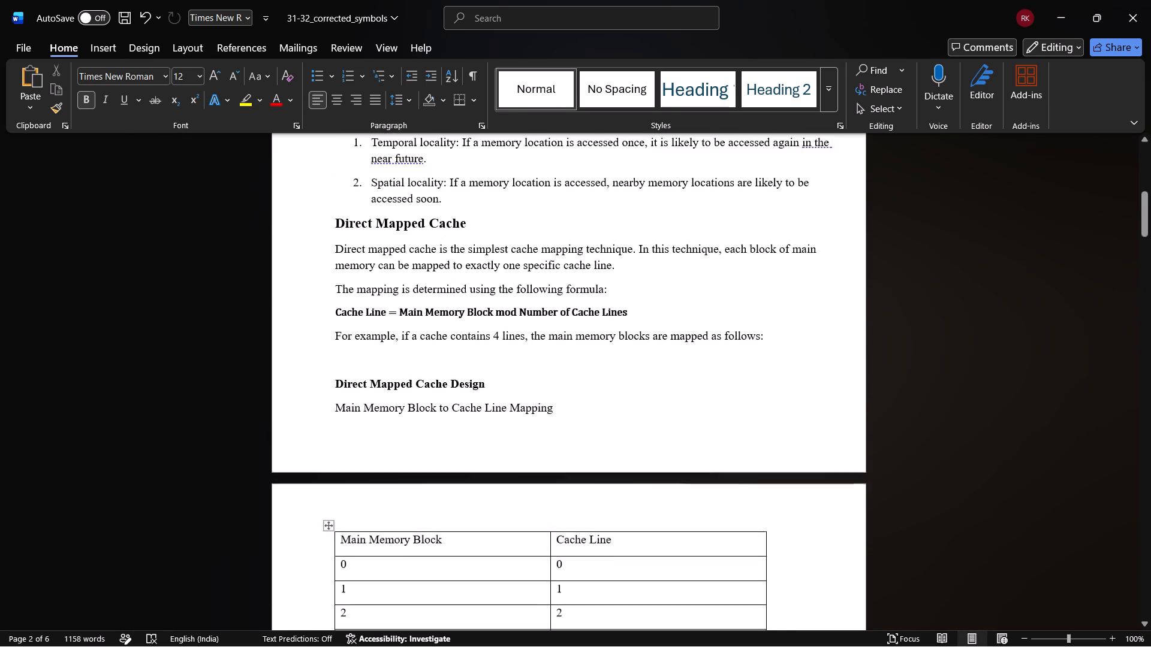
scroll(391, 288, "up", 11)
scroll(391, 288, "down", 6)
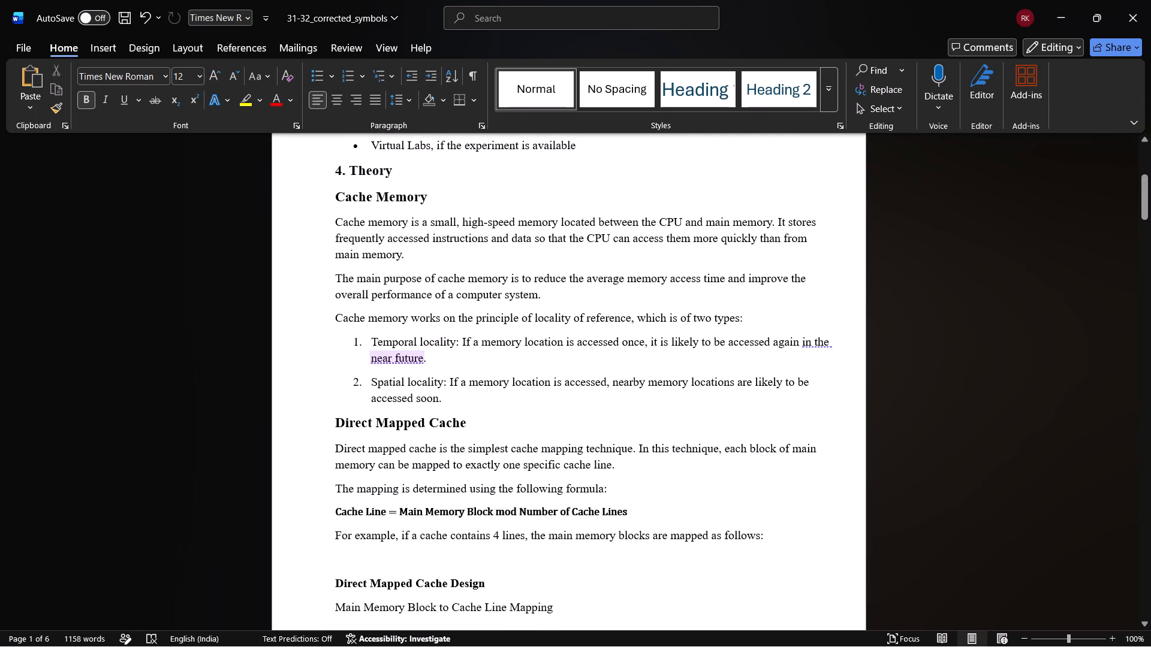
scroll(474, 395, "down", 1)
scroll(474, 395, "up", 13)
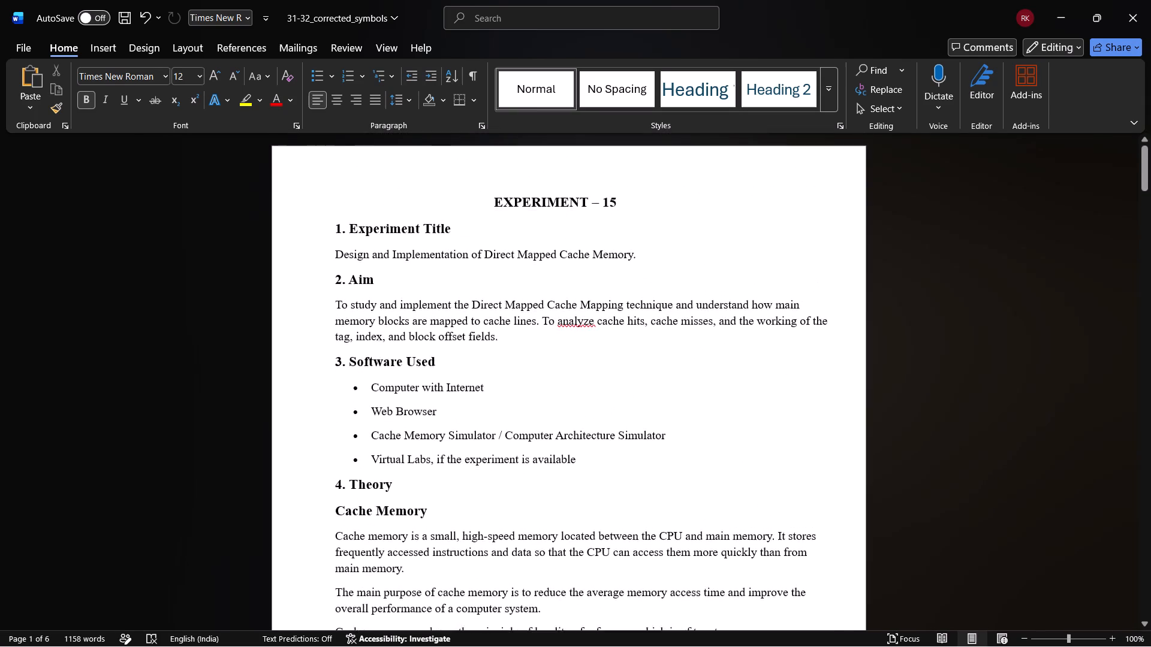
scroll(471, 389, "down", 6)
scroll(471, 389, "up", 4)
scroll(468, 389, "down", 5)
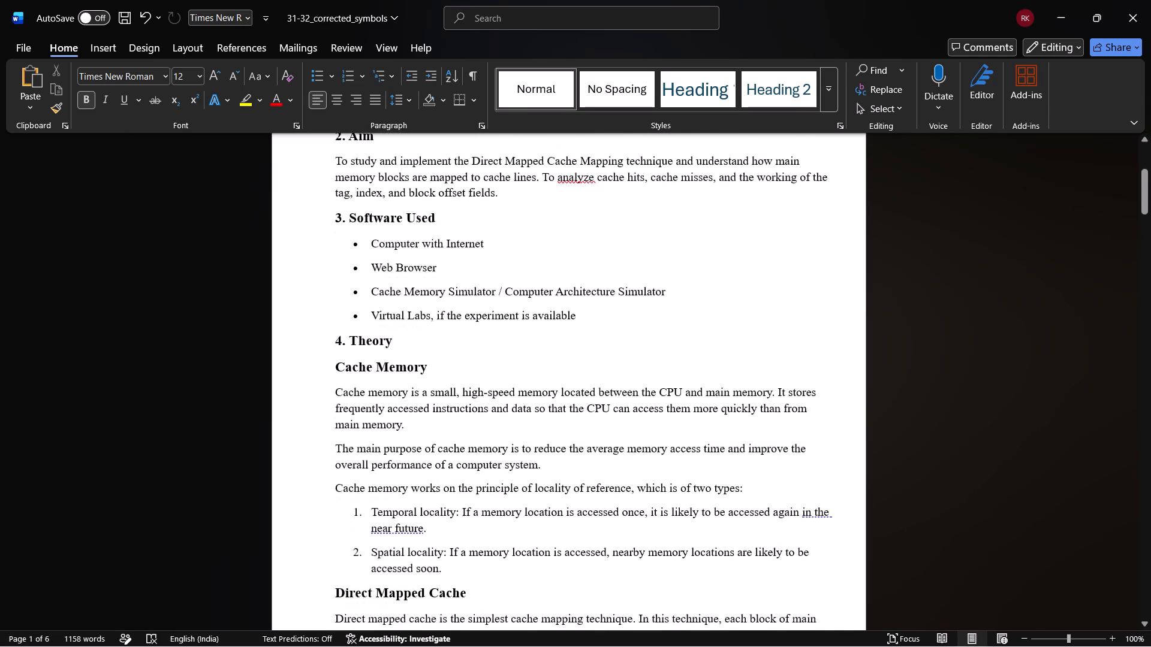
scroll(468, 389, "down", 1)
Delete the locality of reference sentence and its numbered temporal and spatial locality points from the Cache Memory theory.
left_click_drag(550, 321, 529, 321)
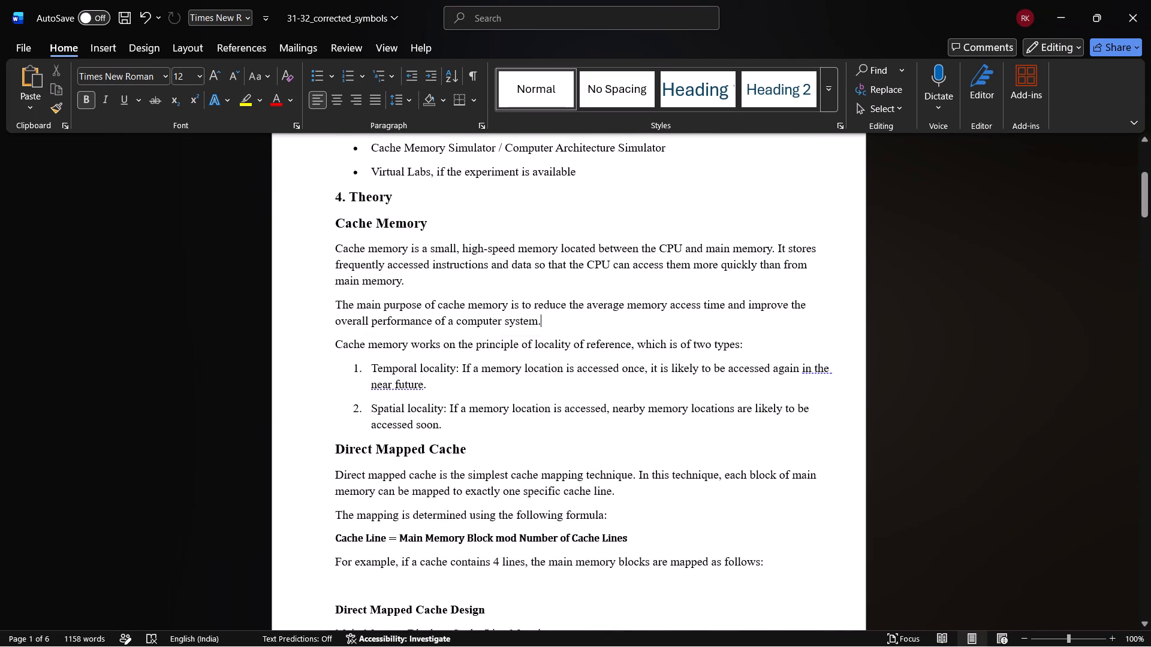
left_click_drag(529, 321, 411, 293)
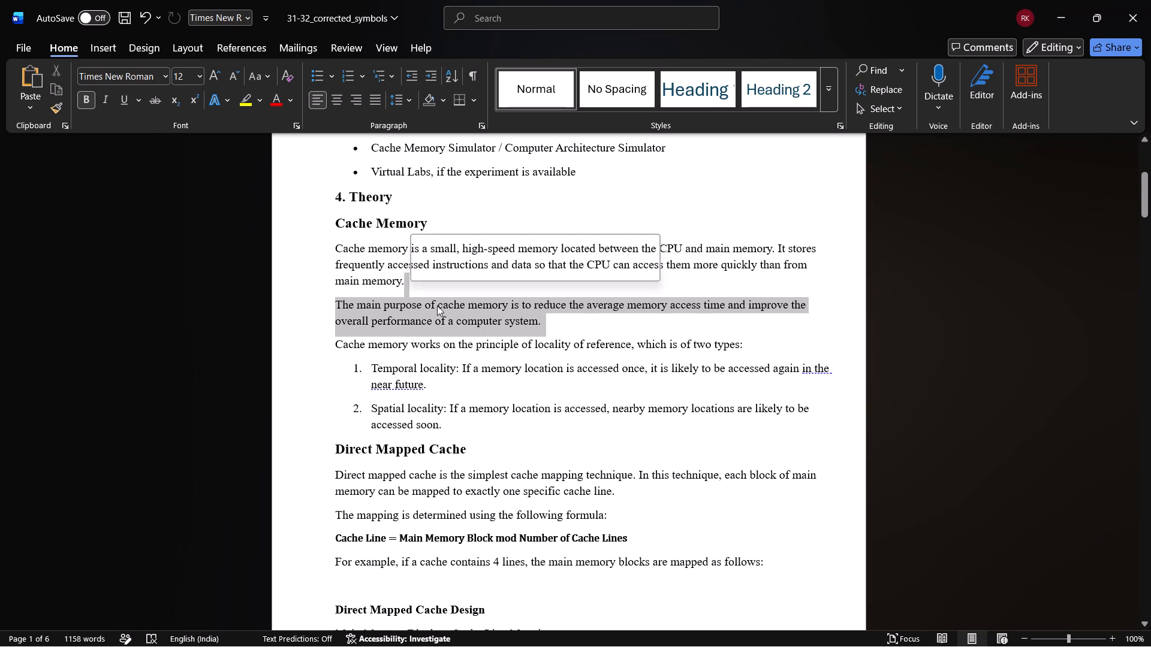
left_click_drag(462, 371, 466, 377)
left_click_drag(491, 418, 299, 369)
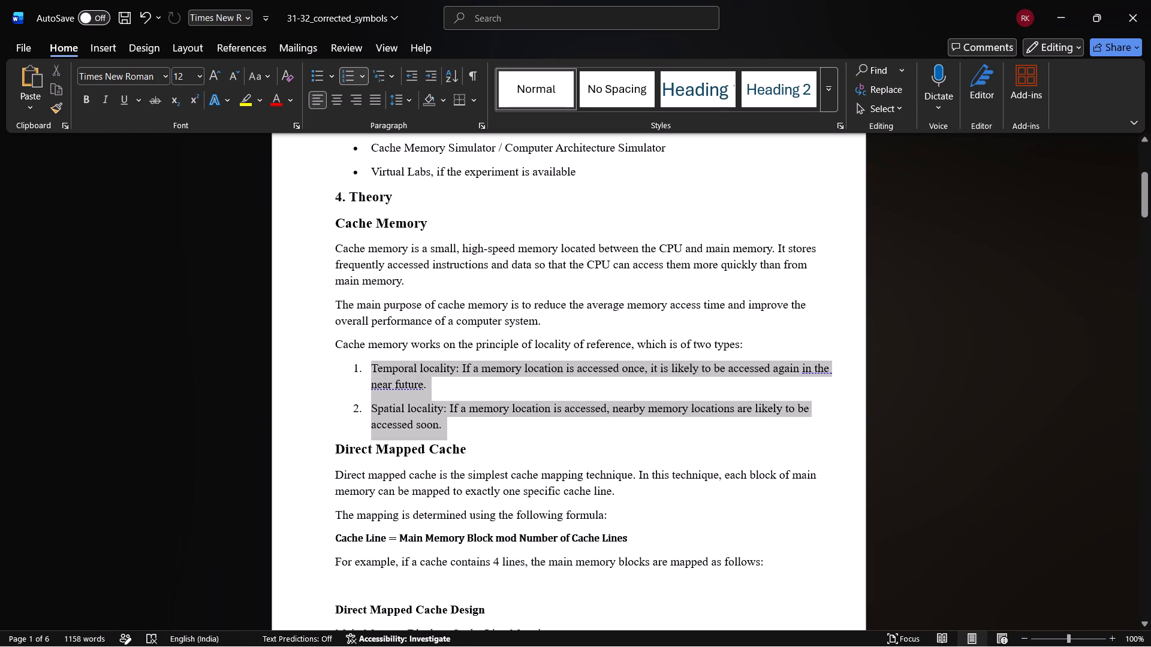
left_click_drag(299, 369, 299, 345)
key("BackSpace")
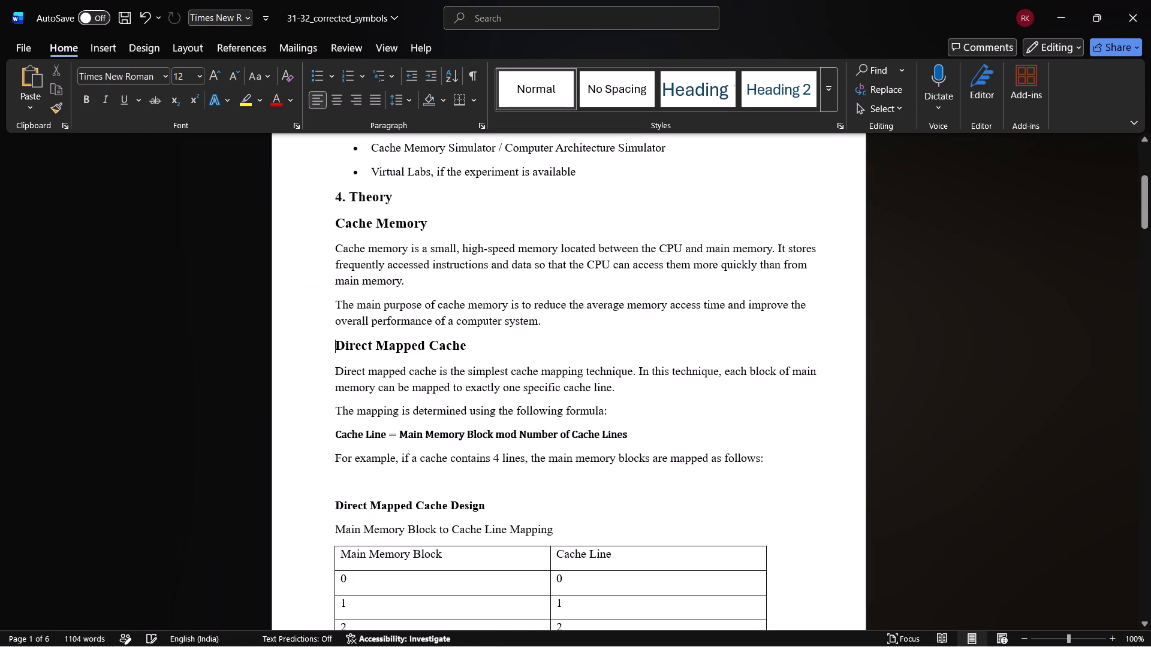
Delete the paragraph starting "The main purpose of cache memory" from the Cache Memory theory.
left_click_drag(546, 323, 401, 309)
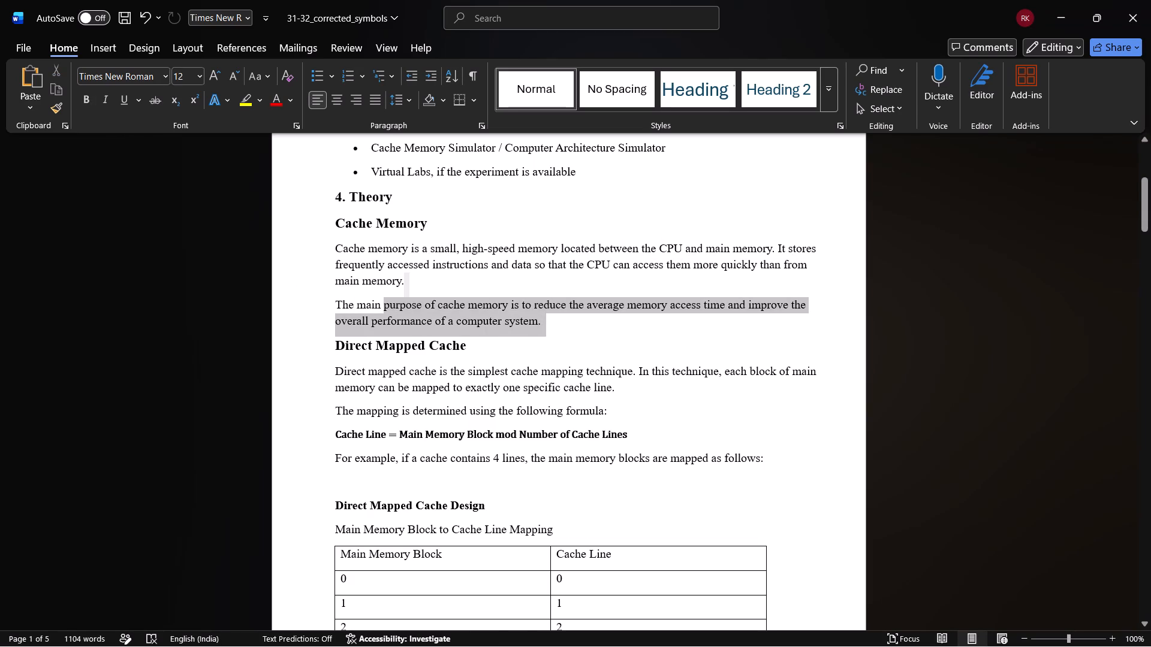
left_click_drag(401, 309, 344, 304)
key("BackSpace")
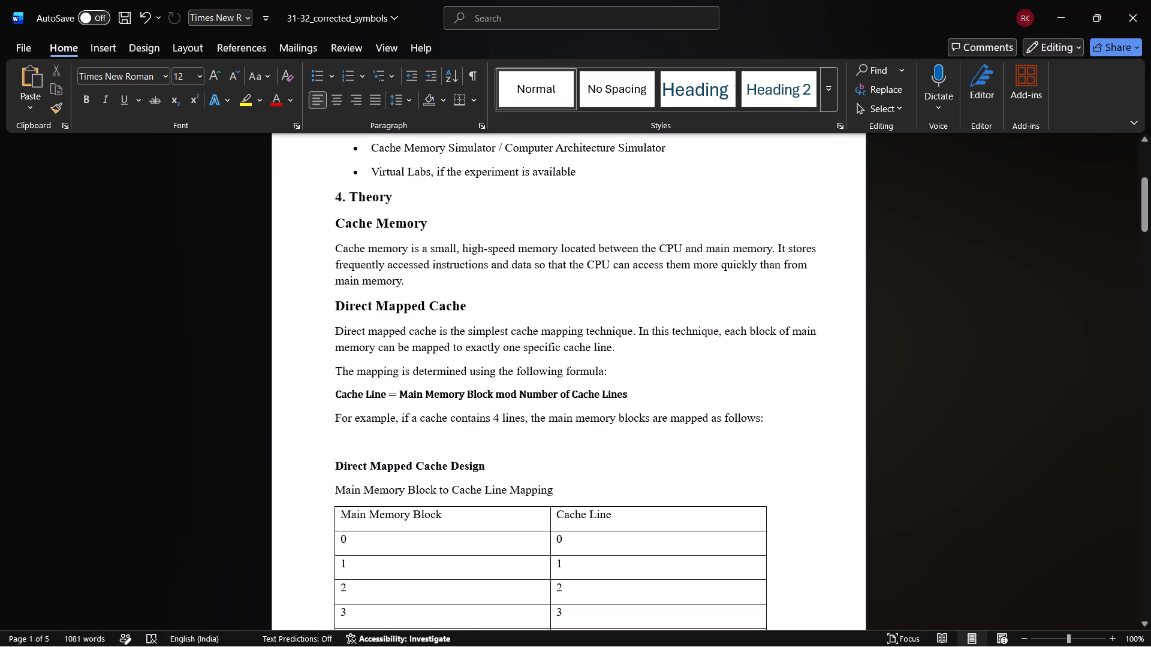
Set the font size of the "Direct Mapped Cache Design" heading to 14.
left_click_drag(617, 373, 436, 373)
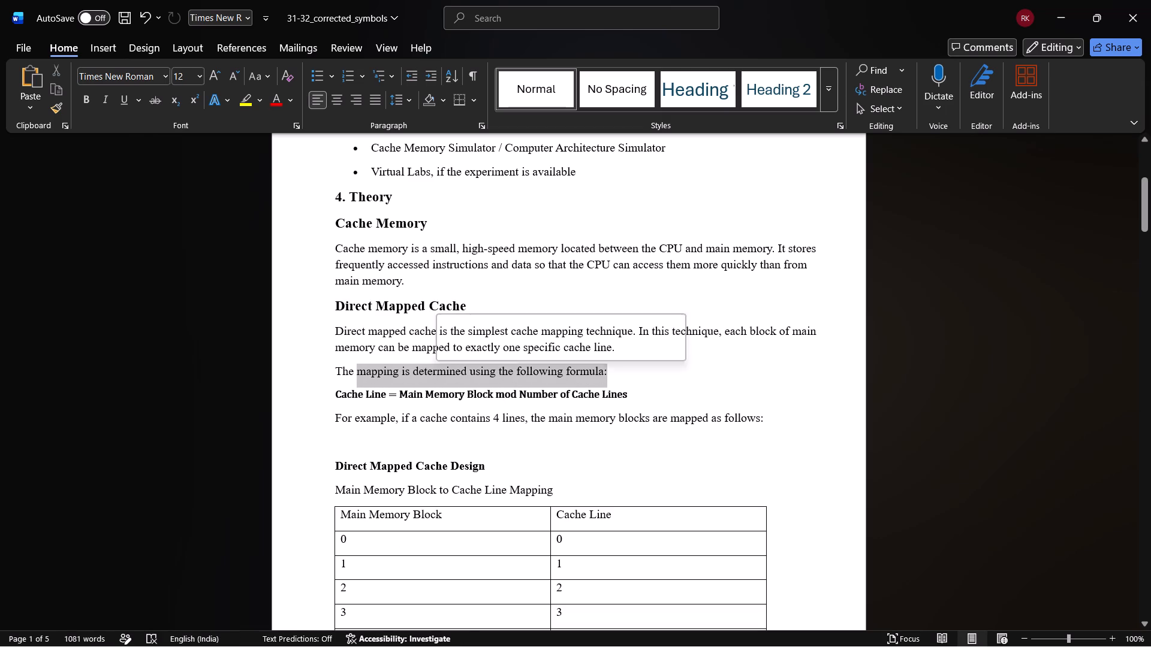
left_click(764, 427)
scroll(761, 427, "down", 2)
left_click_drag(632, 381, 626, 381)
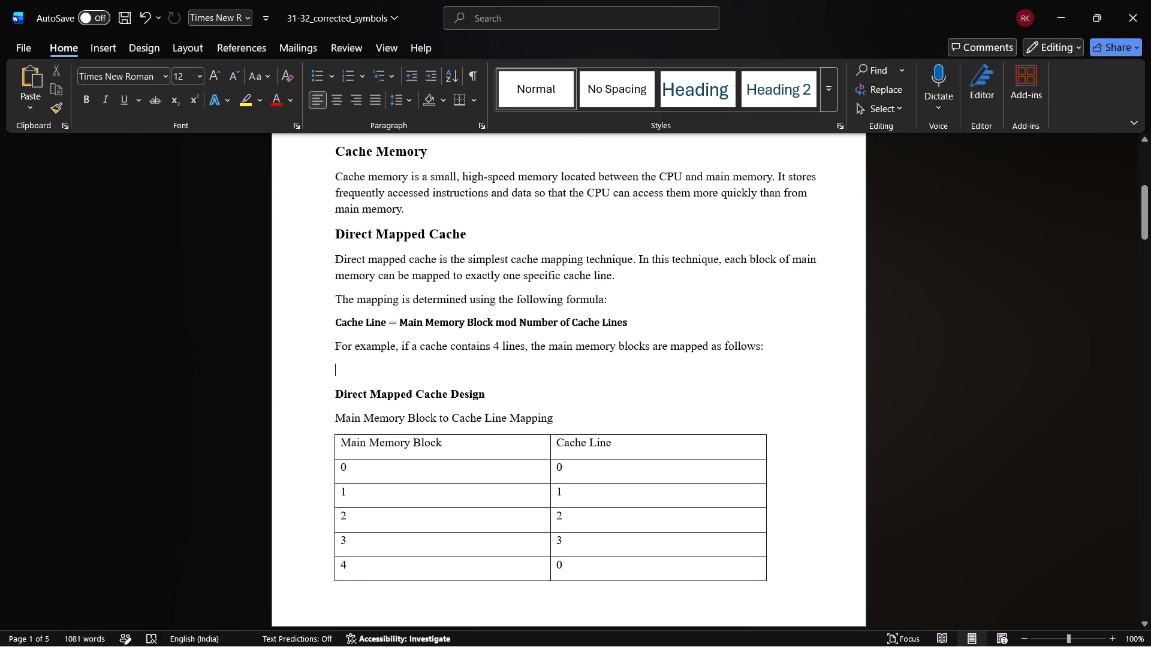
scroll(579, 374, "down", 1)
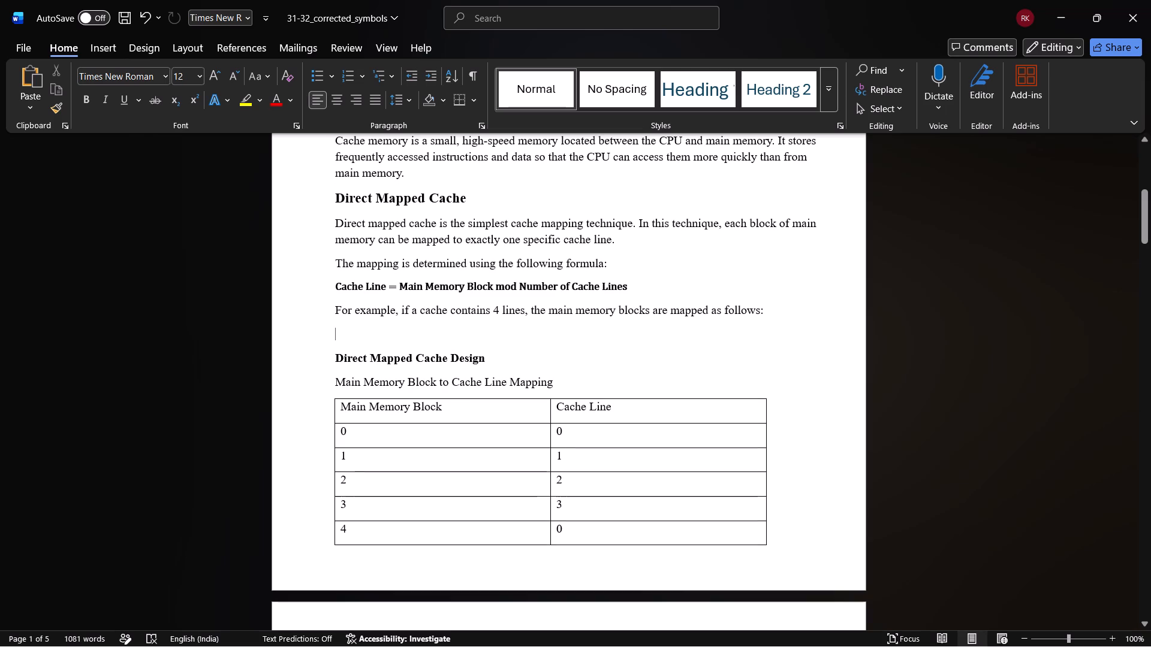
left_click_drag(496, 358, 370, 356)
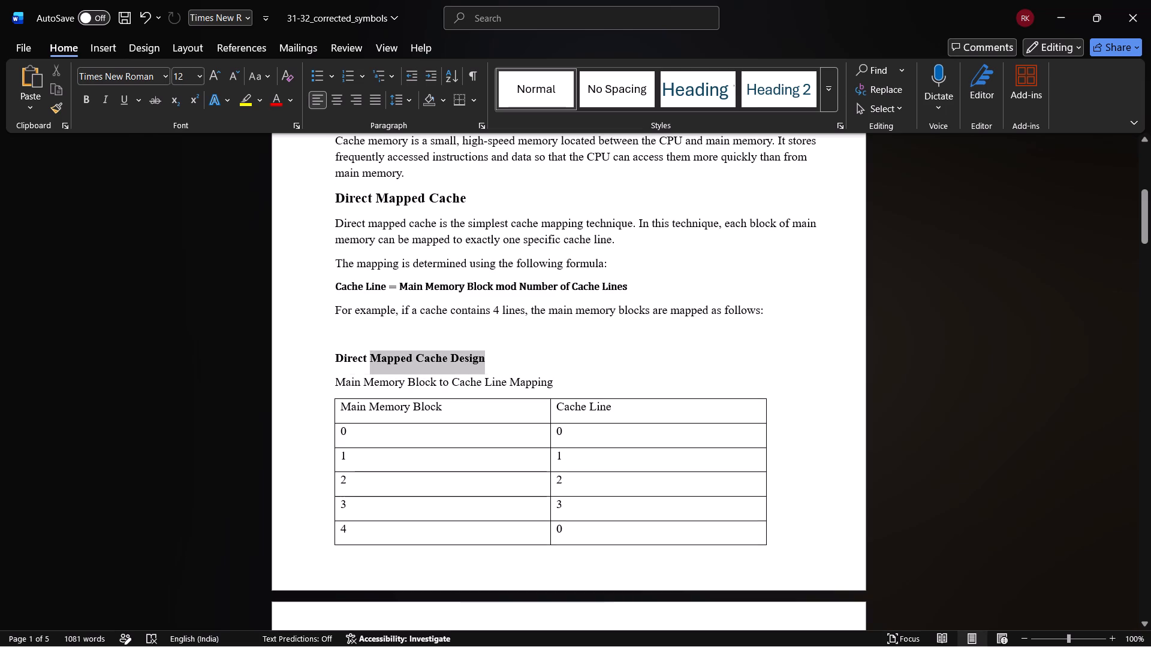
left_click_drag(370, 356, 338, 350)
left_click(454, 306)
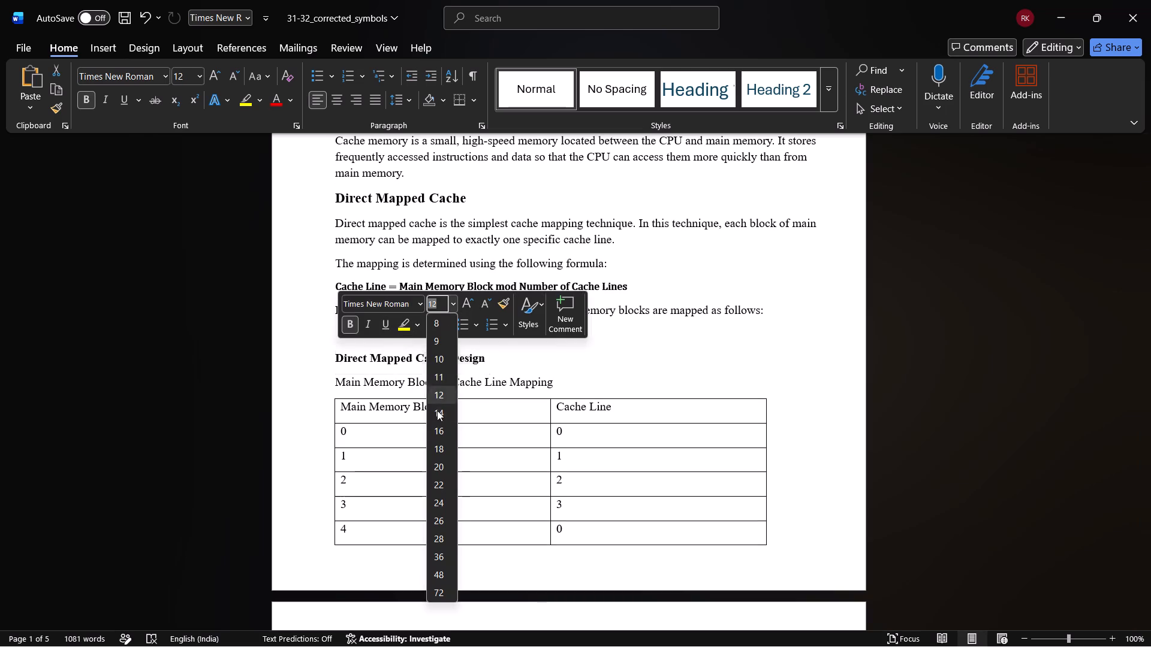
left_click(439, 413)
left_click(466, 376)
Remove the blank line above the "Direct Mapped Cache Design" heading.
left_click(444, 335)
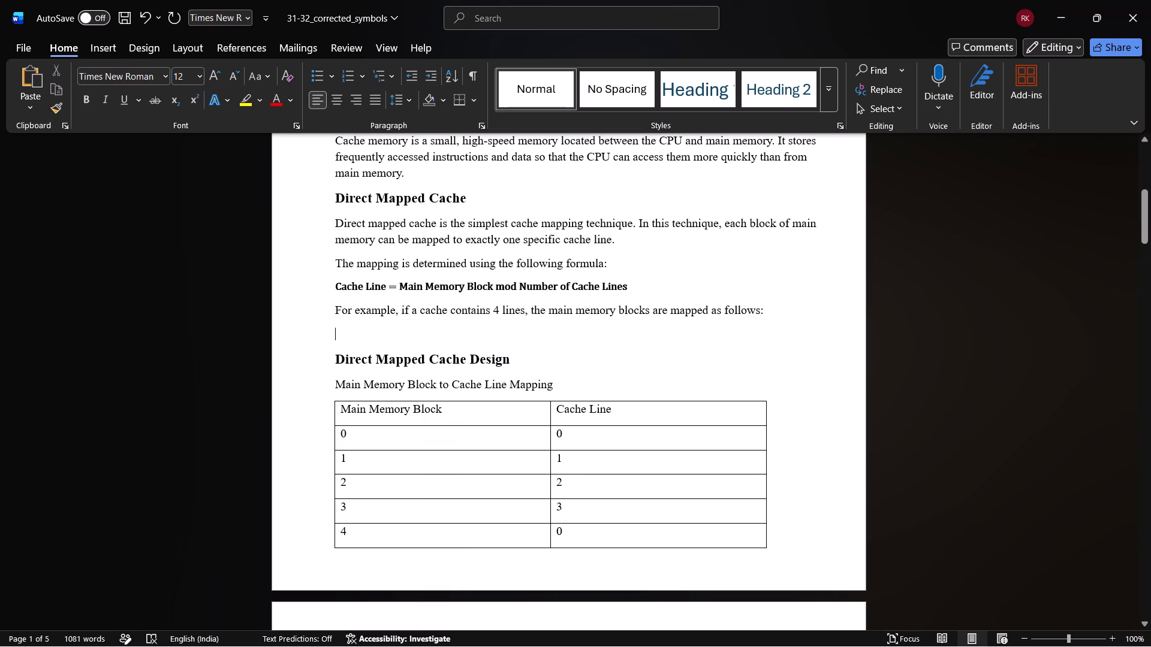
key("BackSpace")
scroll(764, 321, "down", 3)
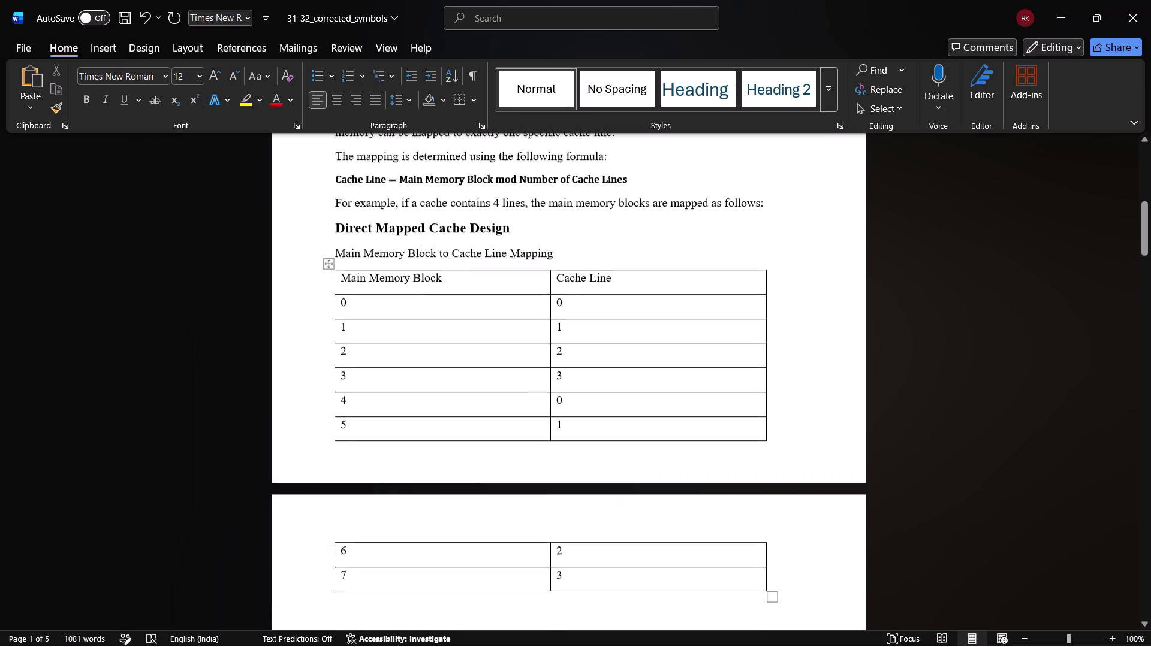
scroll(756, 323, "down", 4)
scroll(722, 332, "up", 5)
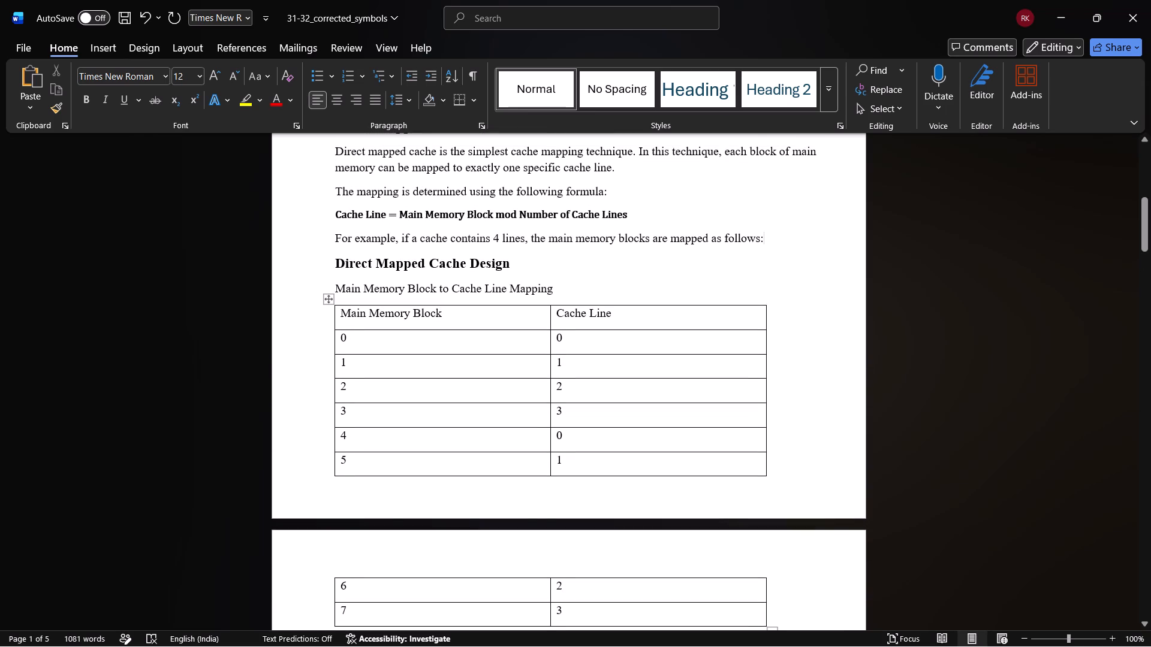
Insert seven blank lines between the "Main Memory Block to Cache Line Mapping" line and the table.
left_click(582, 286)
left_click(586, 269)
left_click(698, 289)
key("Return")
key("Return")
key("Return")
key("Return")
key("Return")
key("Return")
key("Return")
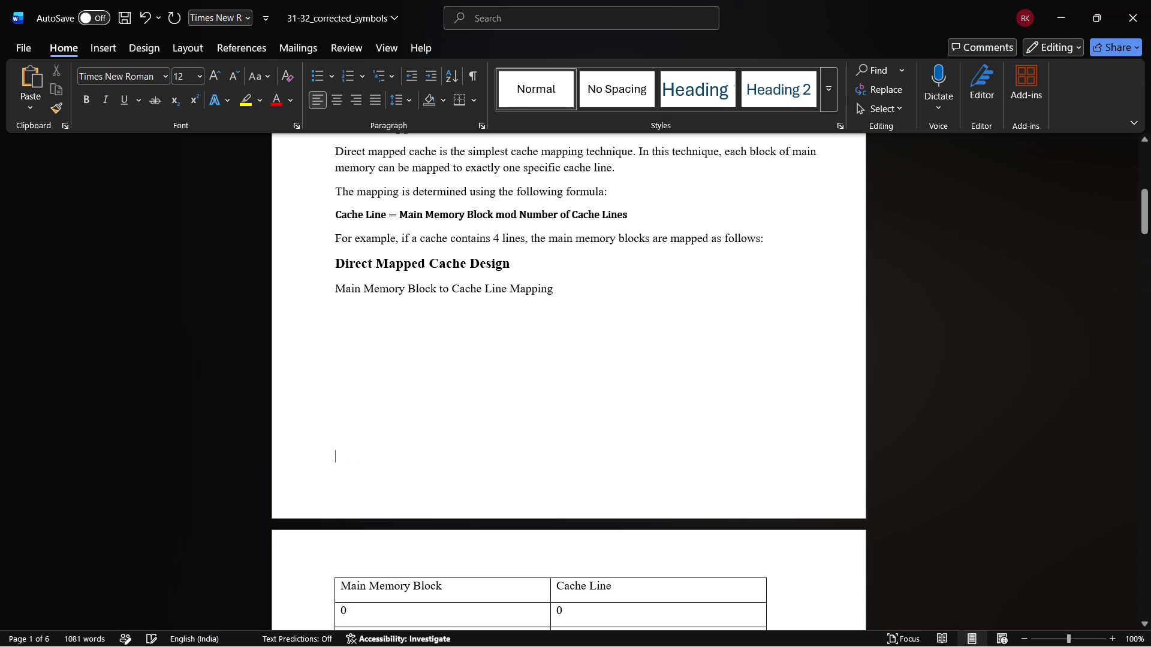
Delete the line "The mapping is determined using the following formula:" above the cache line formula.
scroll(699, 289, "up", 3)
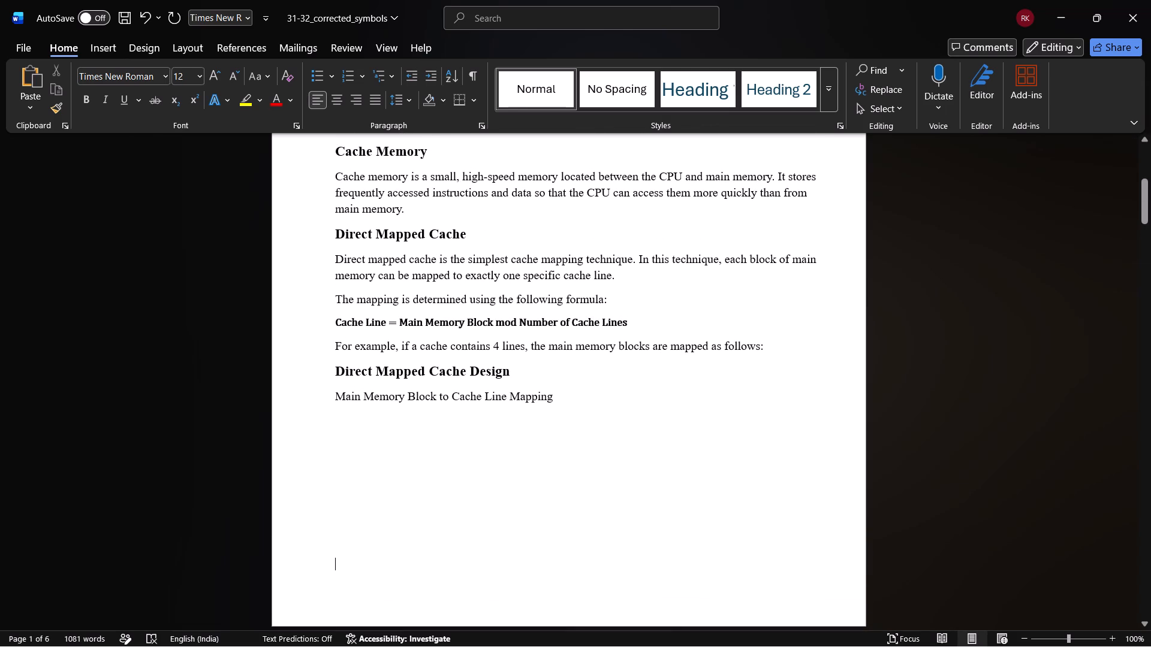
left_click_drag(616, 303, 343, 285)
left_click(355, 285)
left_click_drag(622, 297, 348, 296)
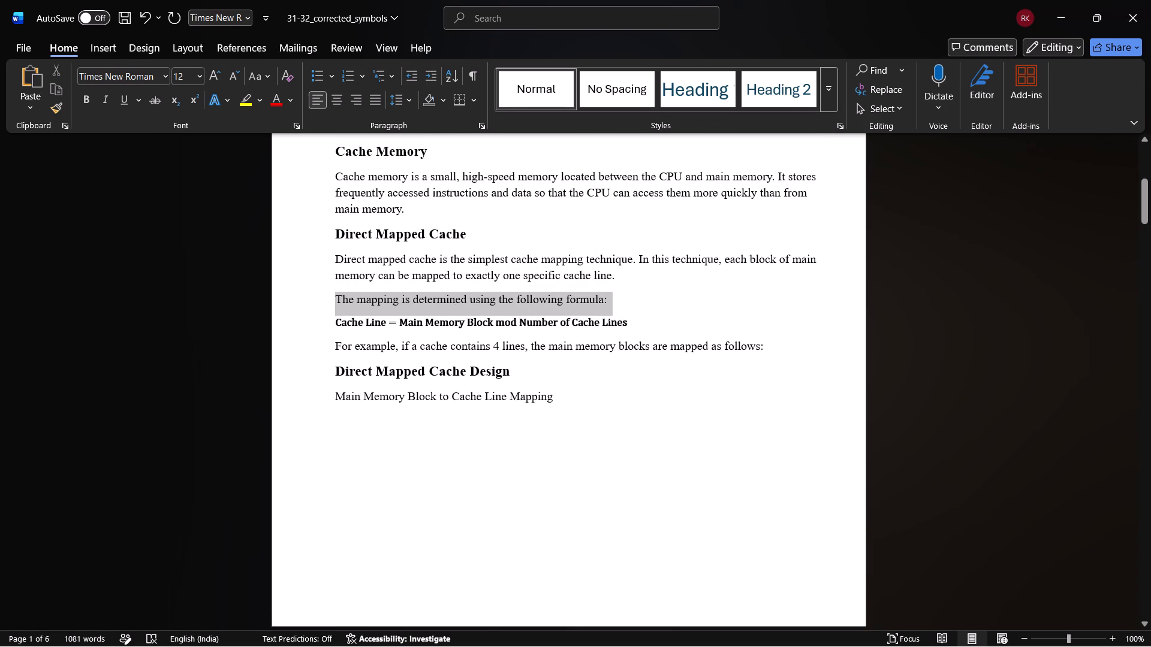
left_click_drag(348, 296, 354, 298)
key("BackSpace")
key("BackSpace")
key("BackSpace")
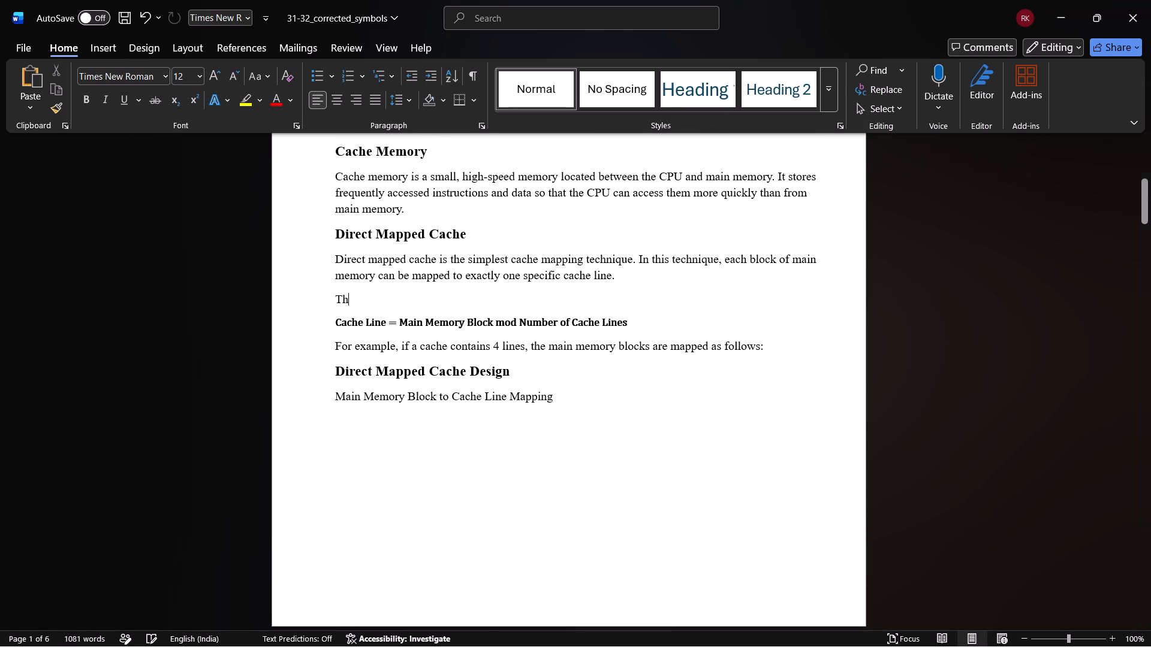
key("BackSpace")
key("BackSpace")
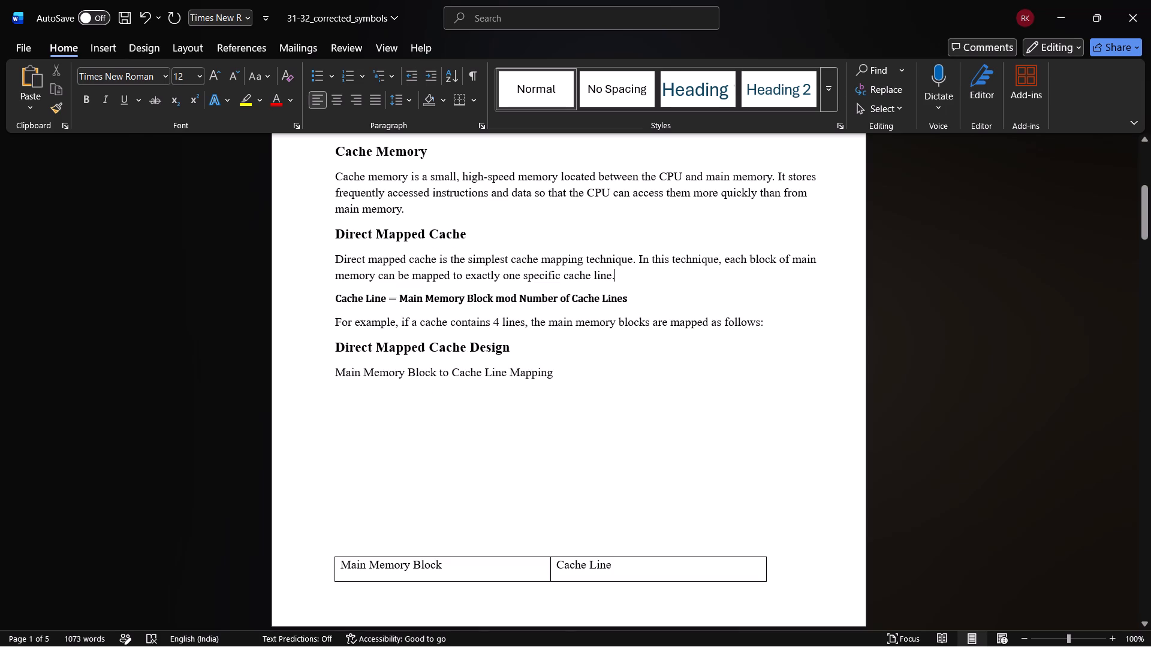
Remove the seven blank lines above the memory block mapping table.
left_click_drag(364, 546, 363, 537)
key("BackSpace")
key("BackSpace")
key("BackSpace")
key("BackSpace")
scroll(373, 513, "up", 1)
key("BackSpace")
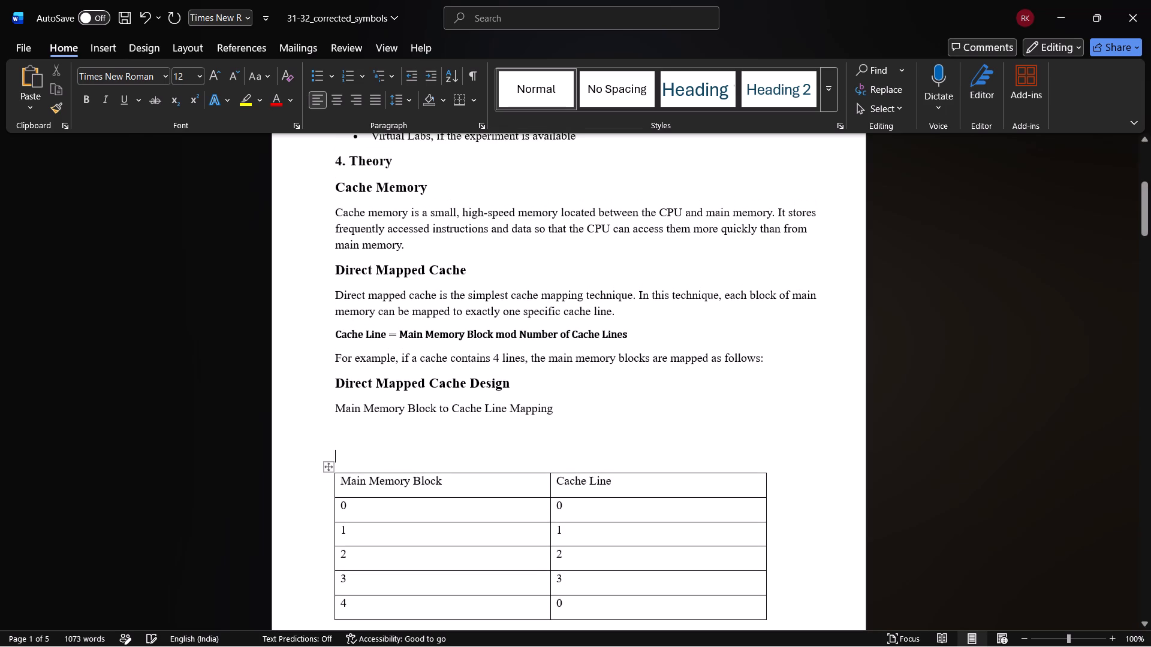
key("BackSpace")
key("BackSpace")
Delete the line "Main Memory Block to Cache Line Mapping" under the "Direct Mapped Cache Design" heading, leaving no blank line.
scroll(506, 414, "down", 4)
scroll(797, 491, "down", 3)
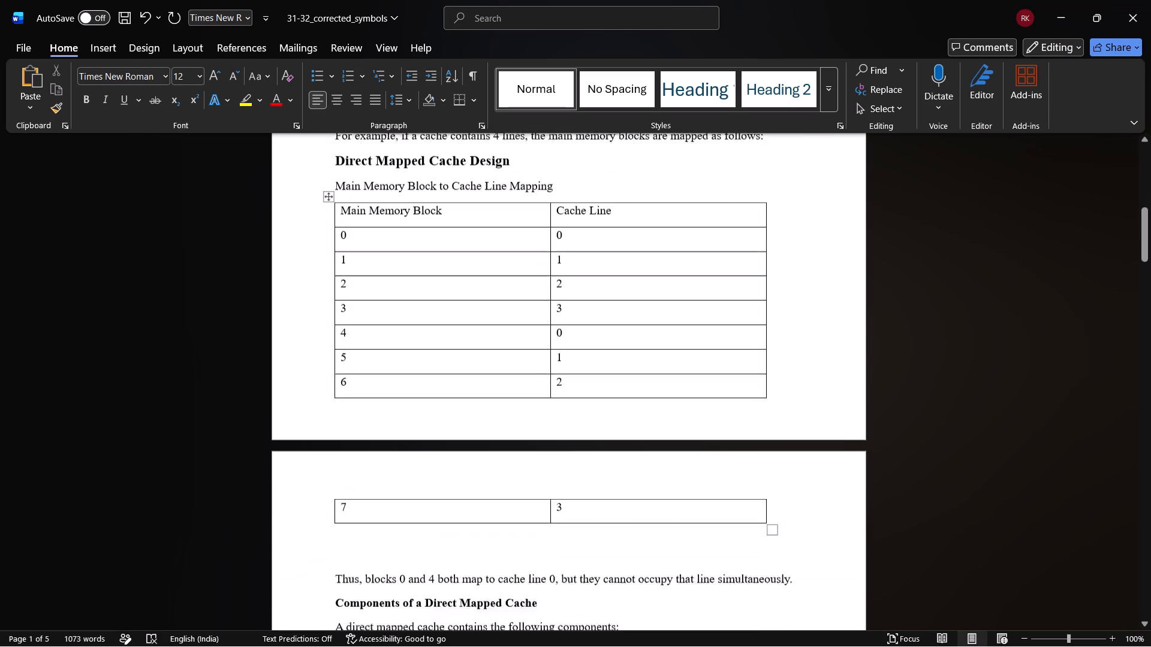
scroll(706, 407, "up", 4)
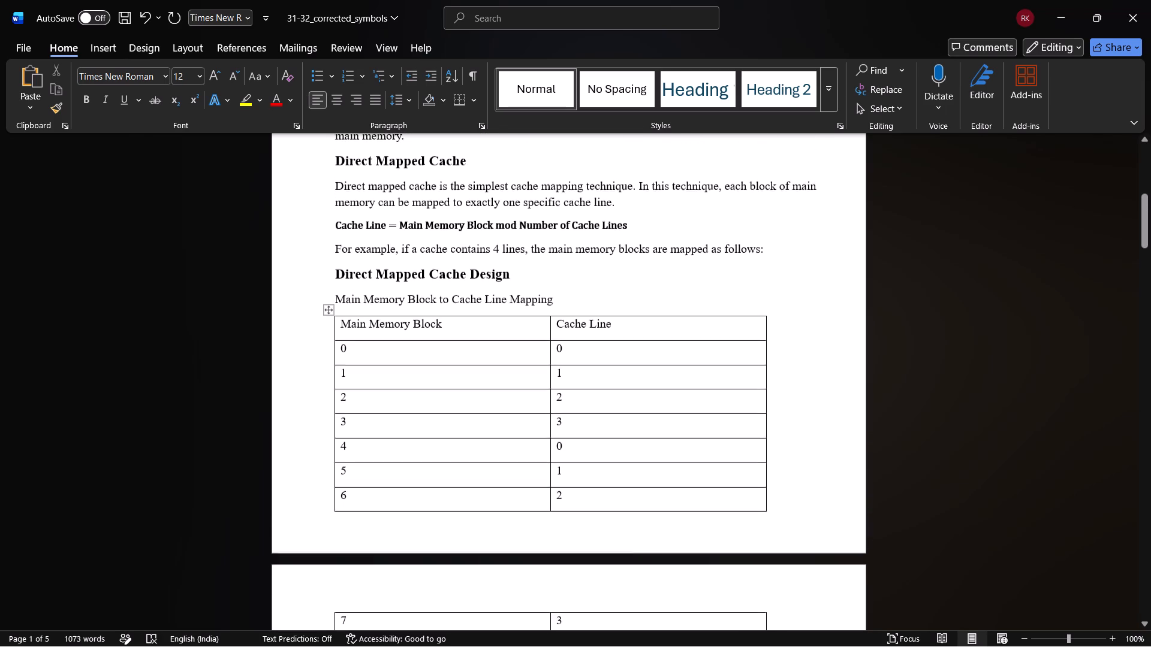
left_click_drag(575, 295, 335, 304)
key("BackSpace")
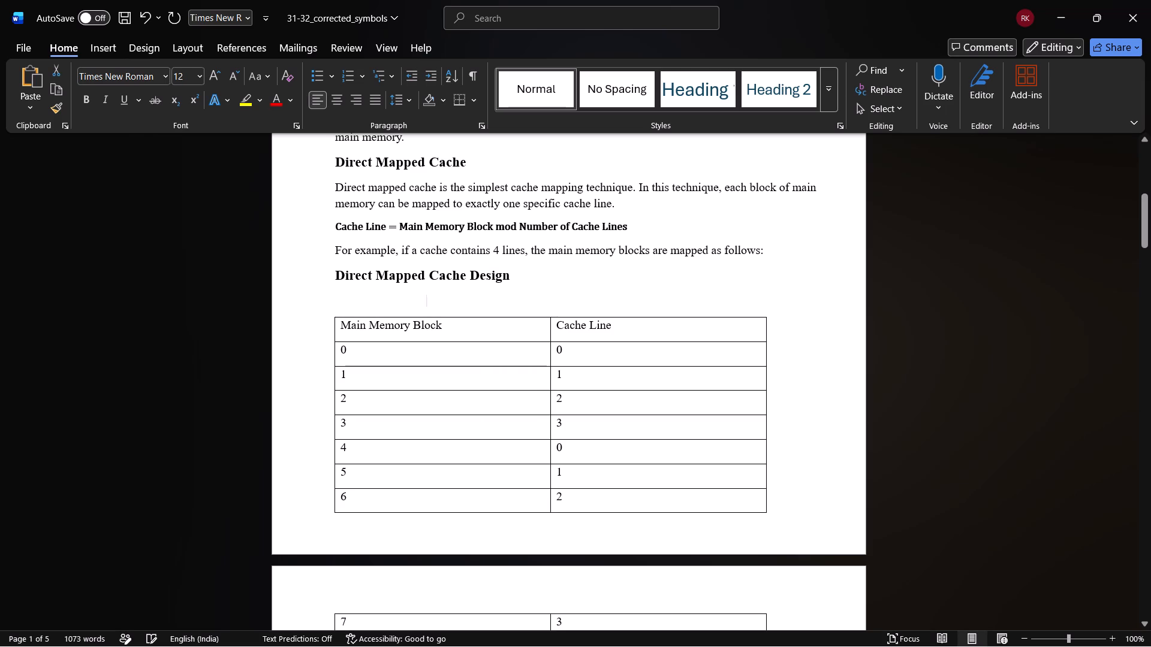
key("BackSpace")
Review the first page, from the mapping table to the Experiment 15 title, including the Software Used list.
scroll(577, 280, "down", 3)
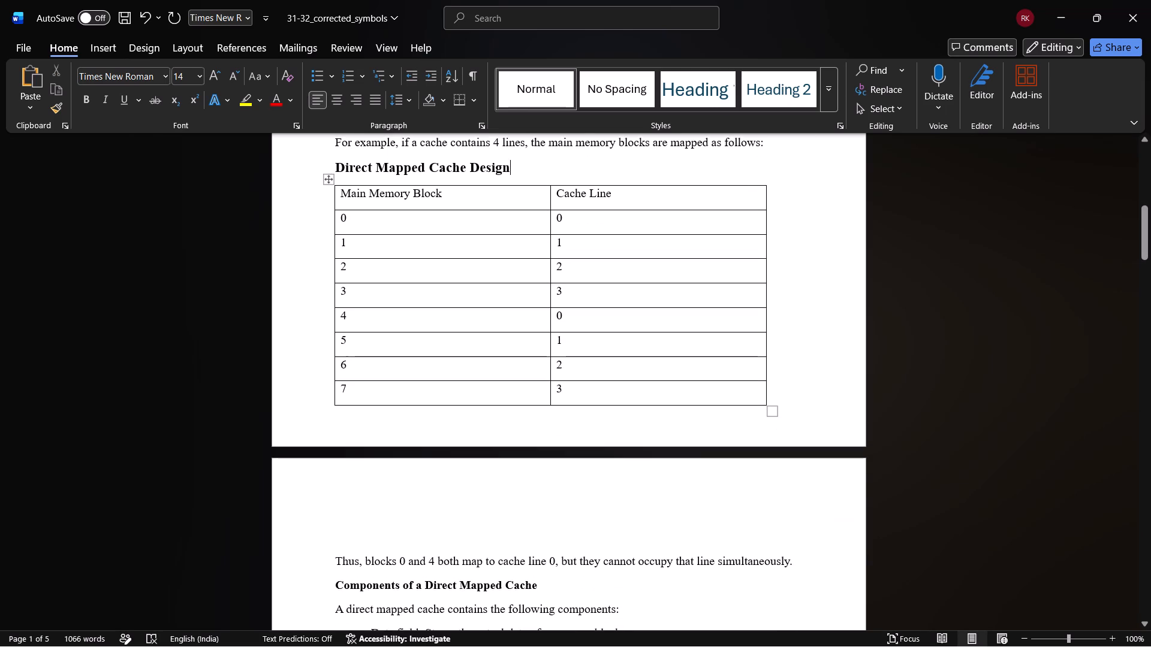
scroll(588, 424, "up", 9)
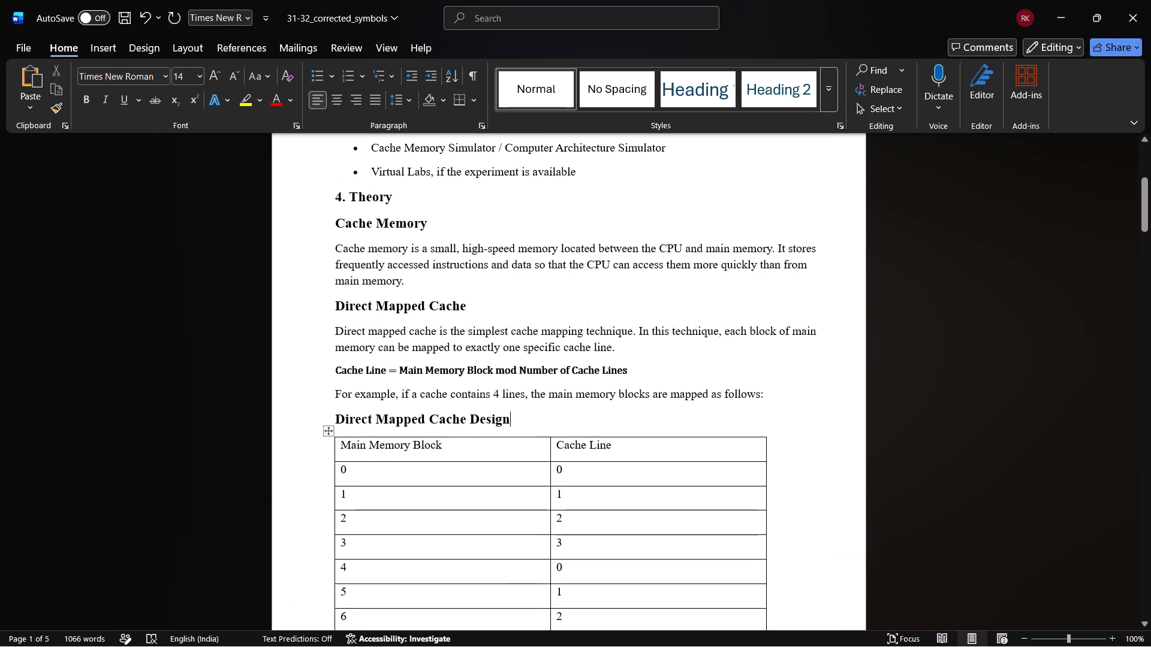
scroll(592, 411, "up", 5)
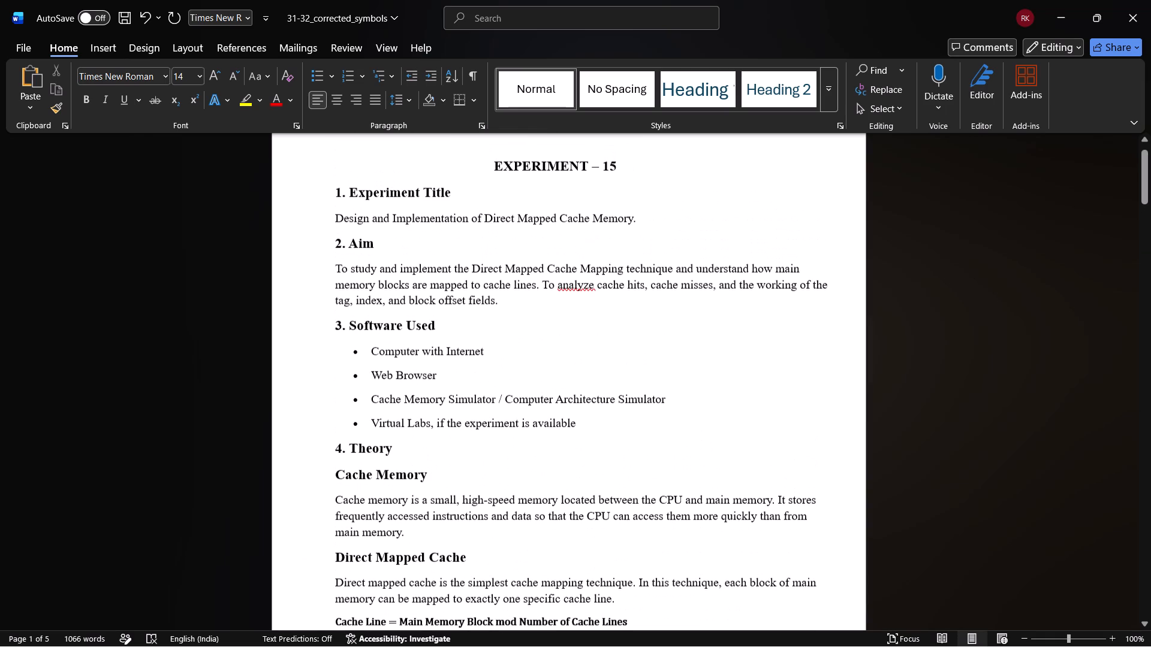
left_click_drag(664, 400, 496, 397)
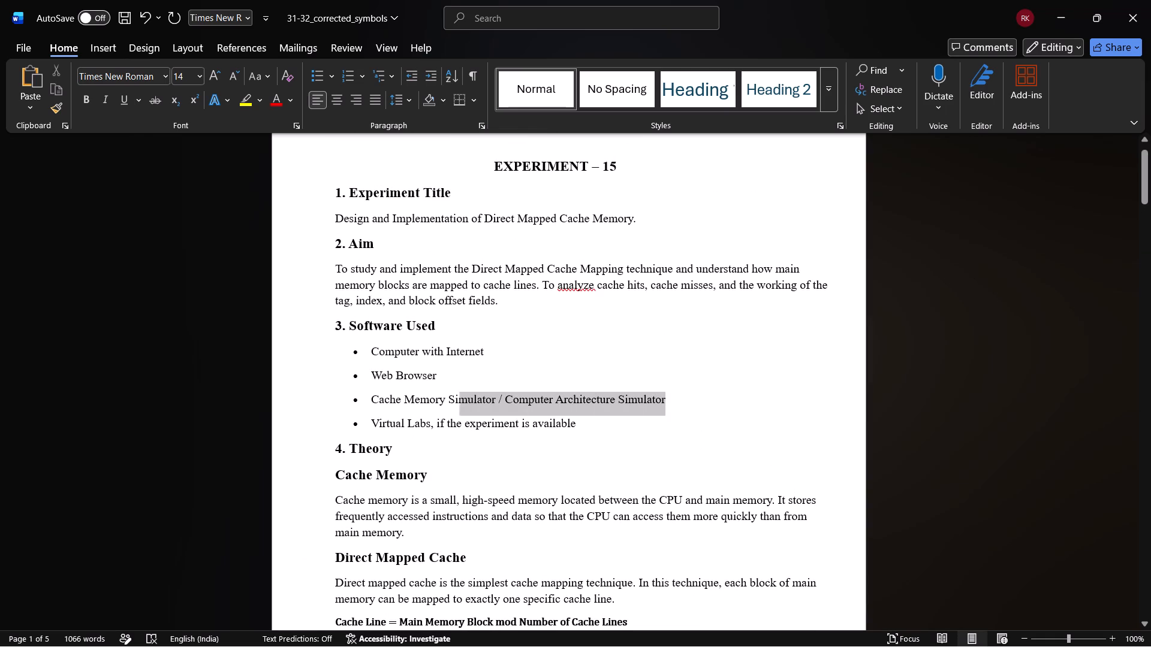
left_click_drag(496, 397, 530, 398)
left_click(572, 492)
scroll(576, 477, "down", 1)
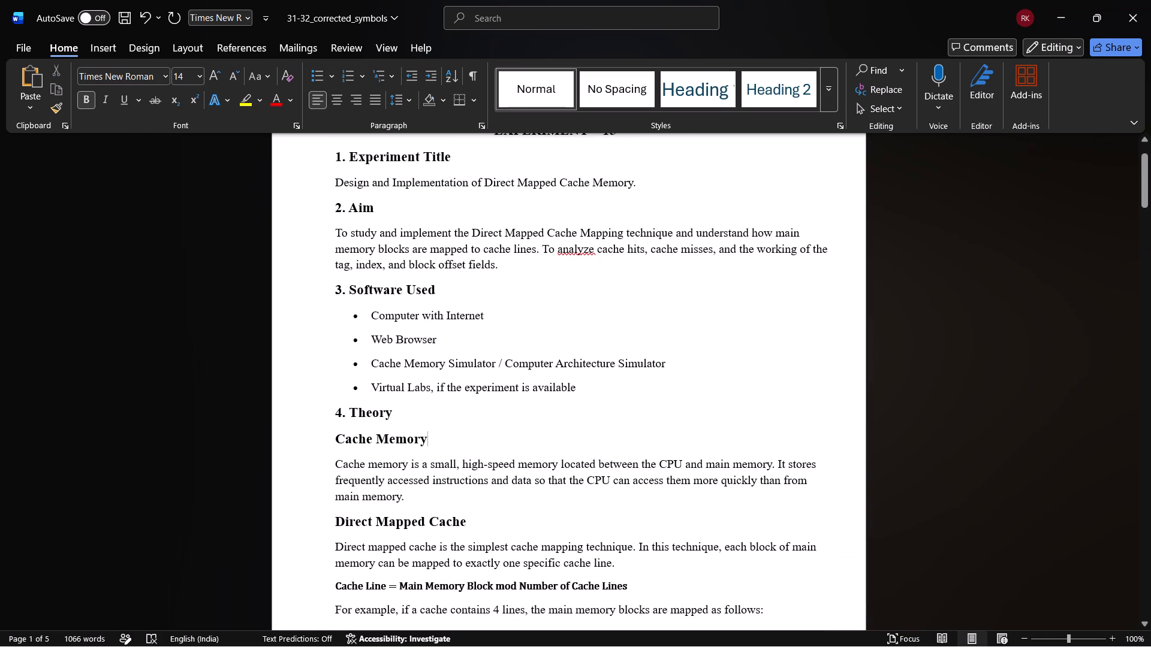
scroll(581, 456, "down", 10)
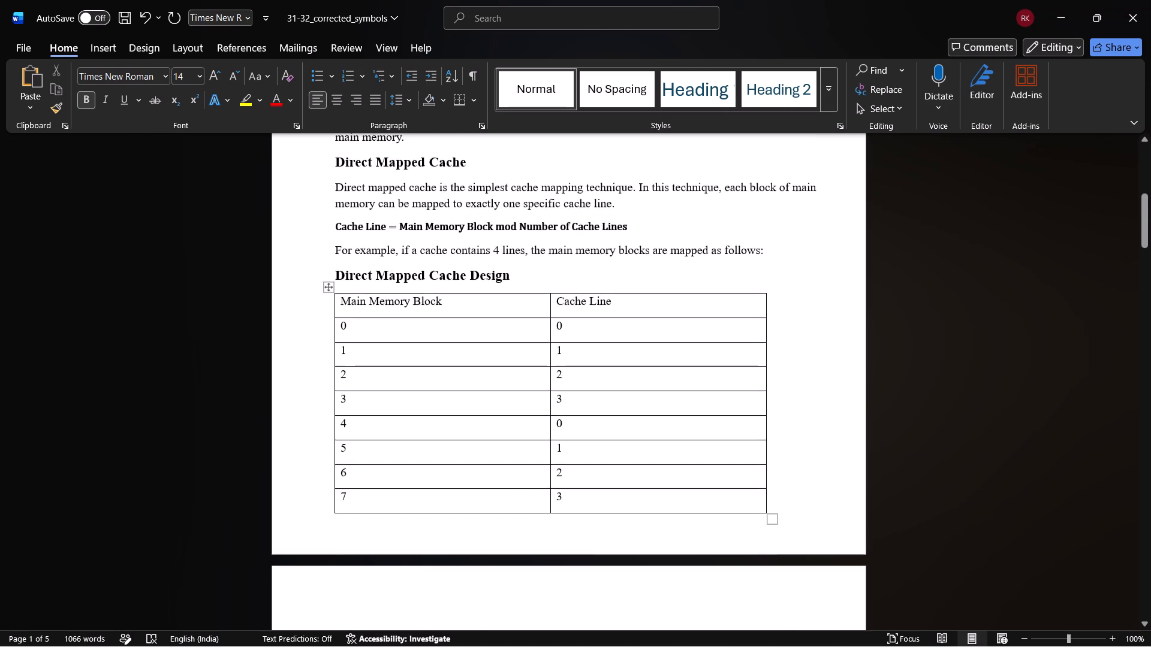
Remove the extra blank line between the mapping table and the sentence starting "Thus, blocks 0 and 4".
scroll(578, 456, "down", 5)
left_click(506, 471)
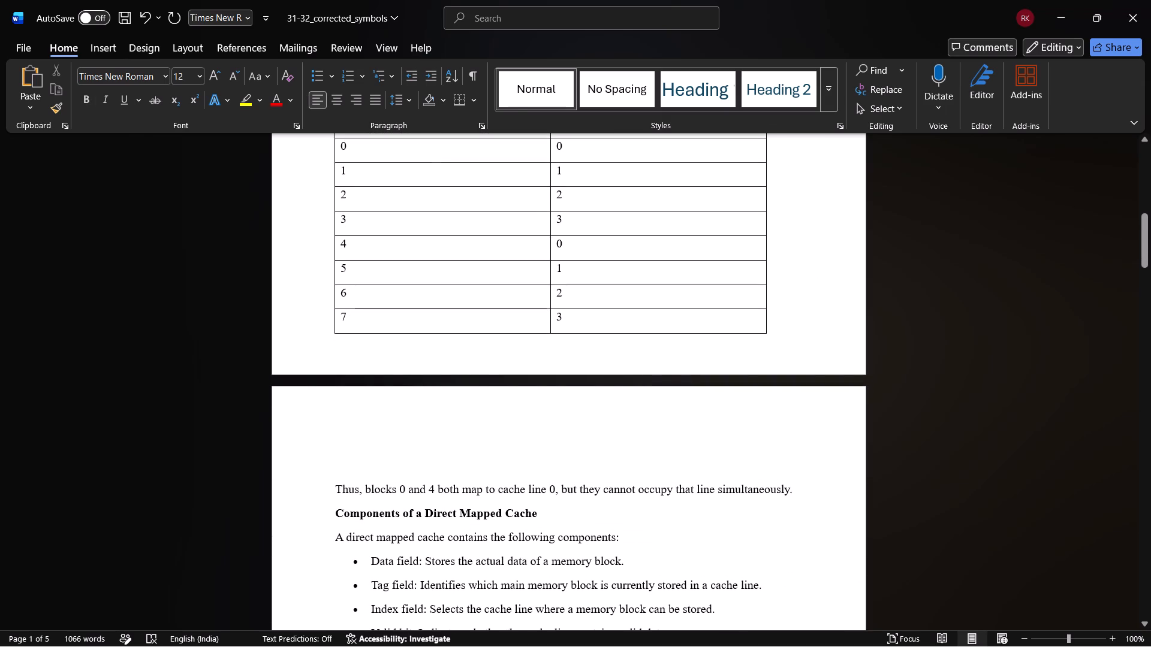
key("BackSpace")
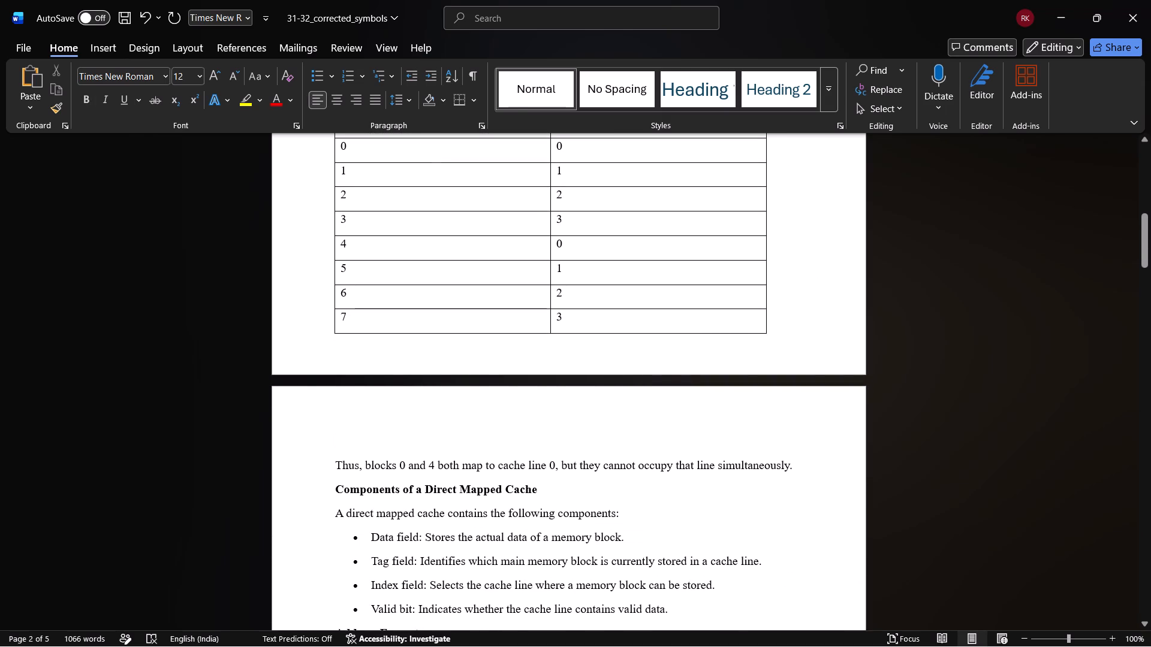
key("BackSpace")
key("BackSpace")
scroll(659, 430, "down", 3)
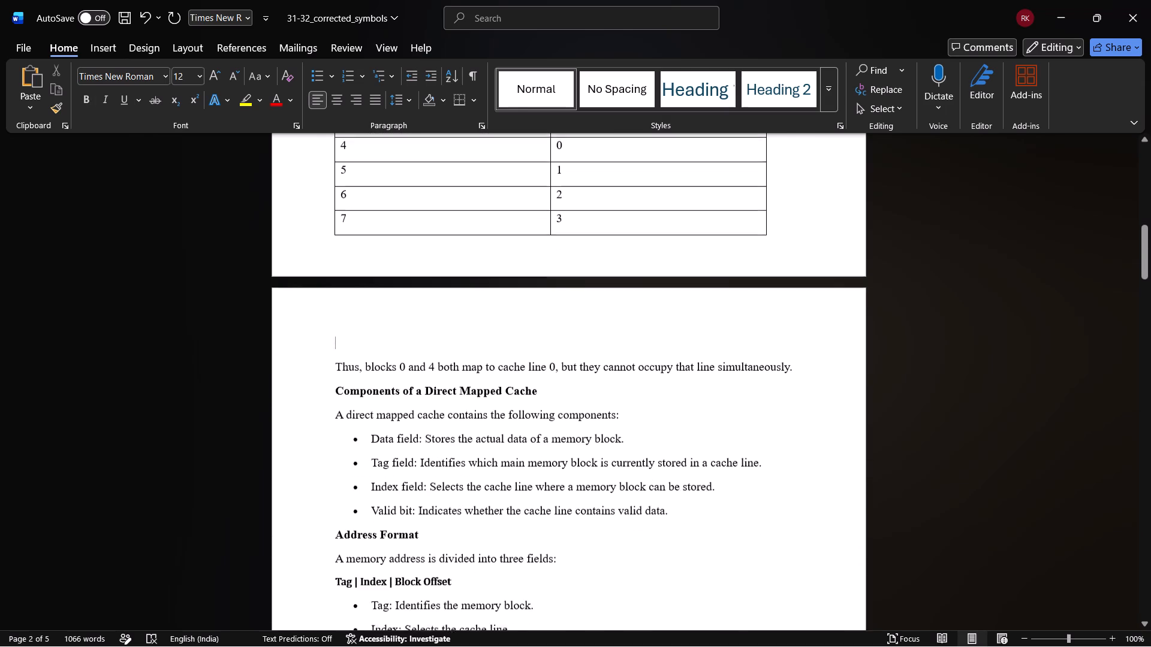
Set the "Components of a Direct Mapped Cache" heading to font size 14.
scroll(631, 430, "down", 3)
left_click_drag(555, 273, 359, 257)
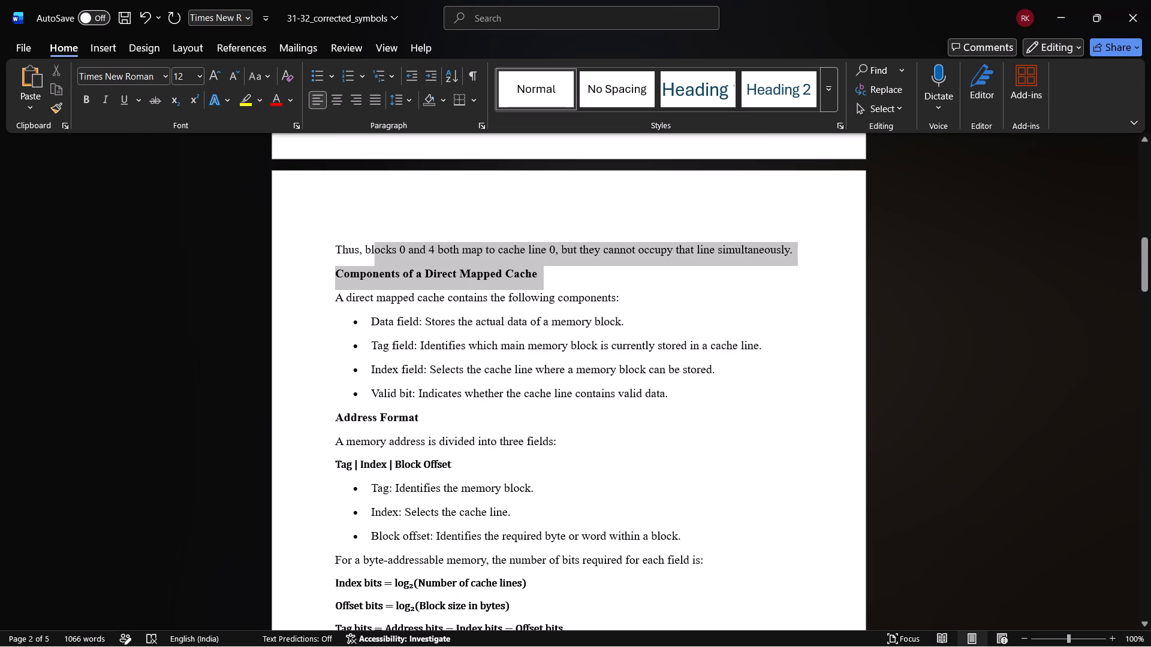
left_click_drag(359, 257, 327, 270)
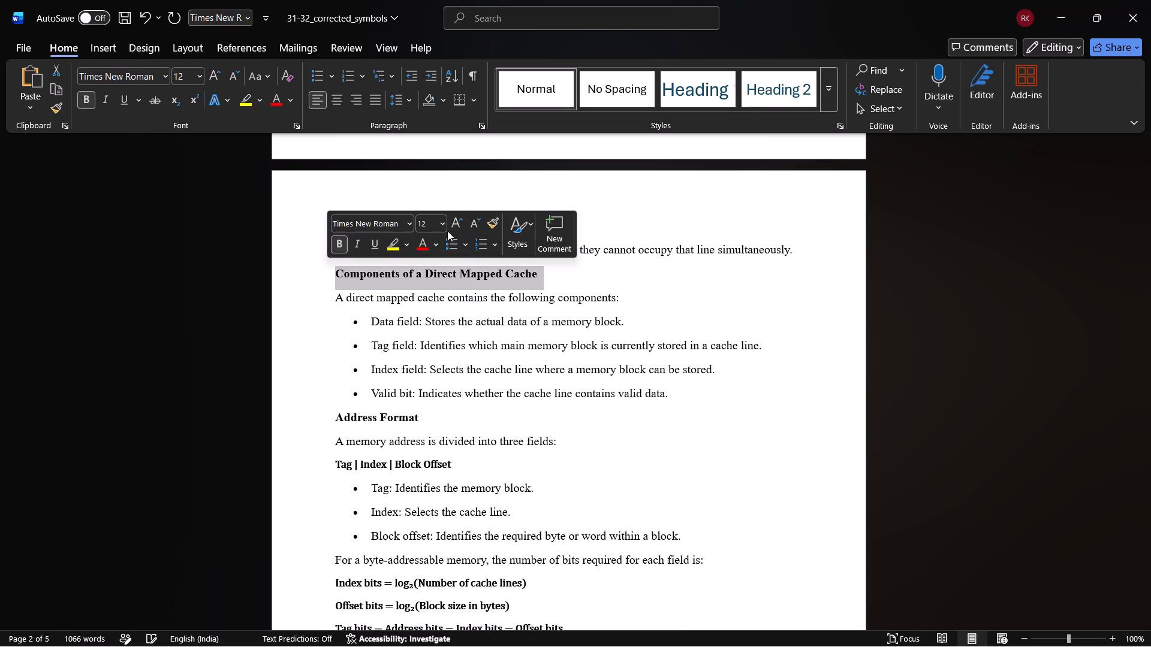
left_click(442, 226)
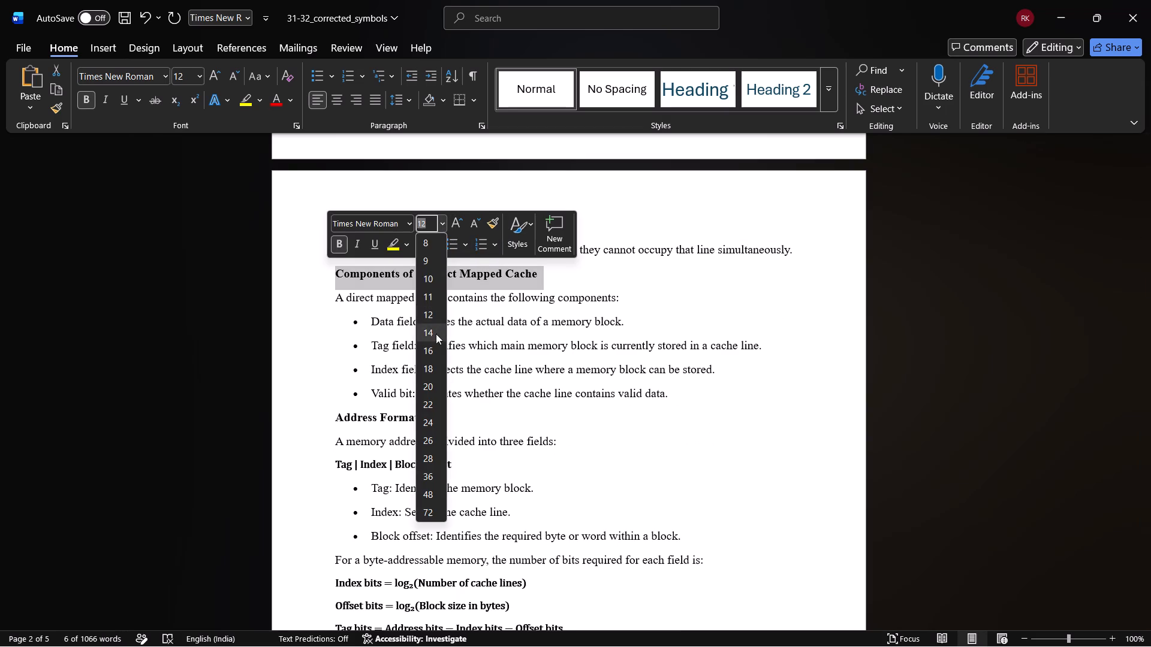
left_click(436, 334)
Set the "Address Format" heading to font size 14.
scroll(467, 323, "down", 3)
left_click(462, 325)
left_click_drag(453, 315, 294, 304)
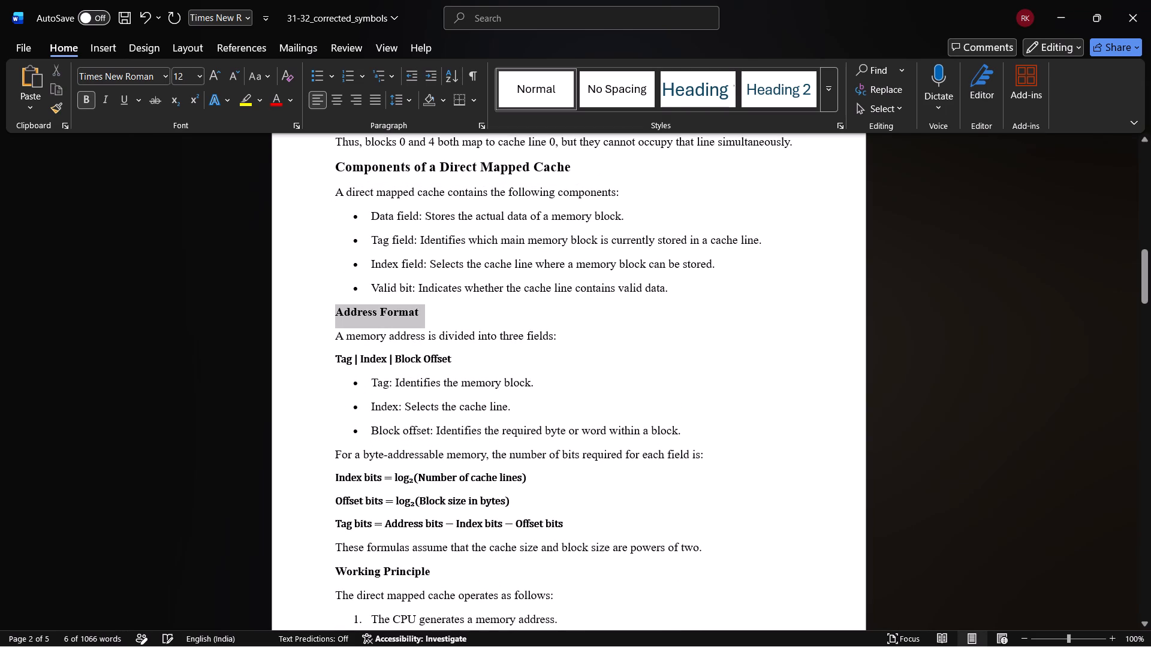
left_click_drag(294, 304, 308, 304)
left_click(424, 259)
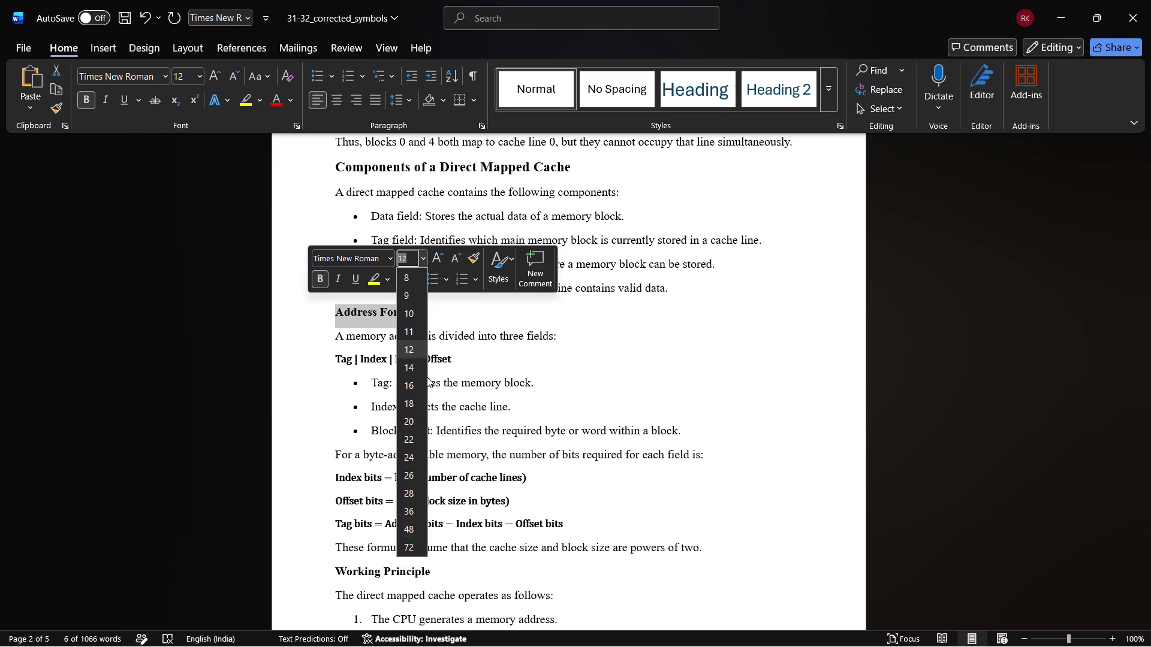
left_click(418, 366)
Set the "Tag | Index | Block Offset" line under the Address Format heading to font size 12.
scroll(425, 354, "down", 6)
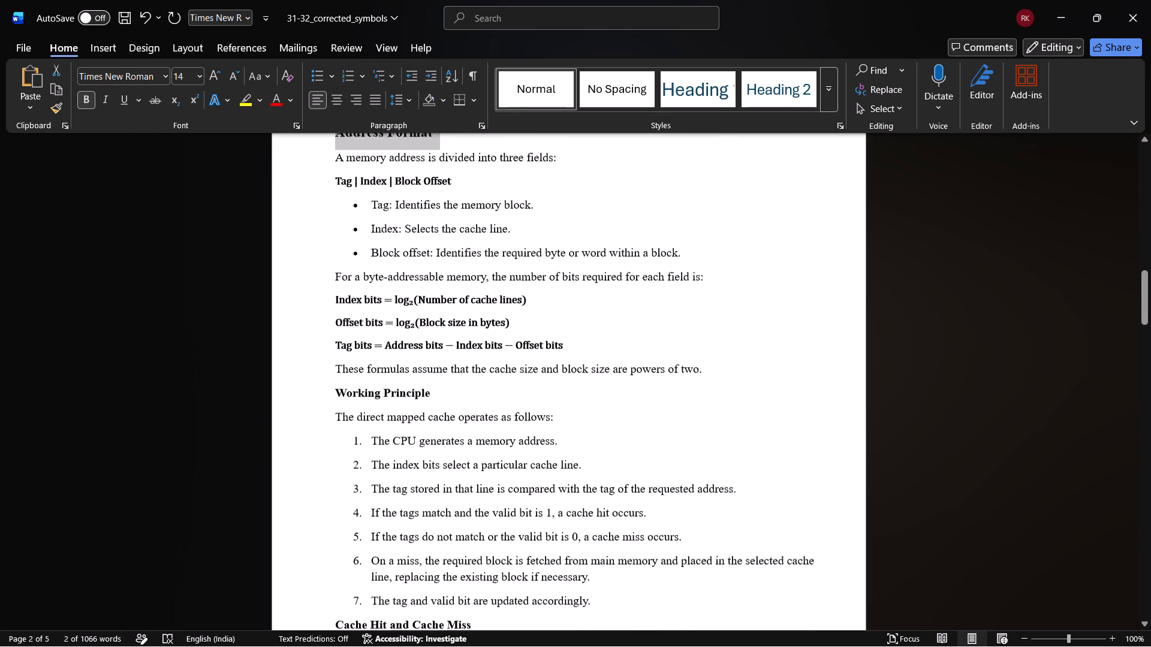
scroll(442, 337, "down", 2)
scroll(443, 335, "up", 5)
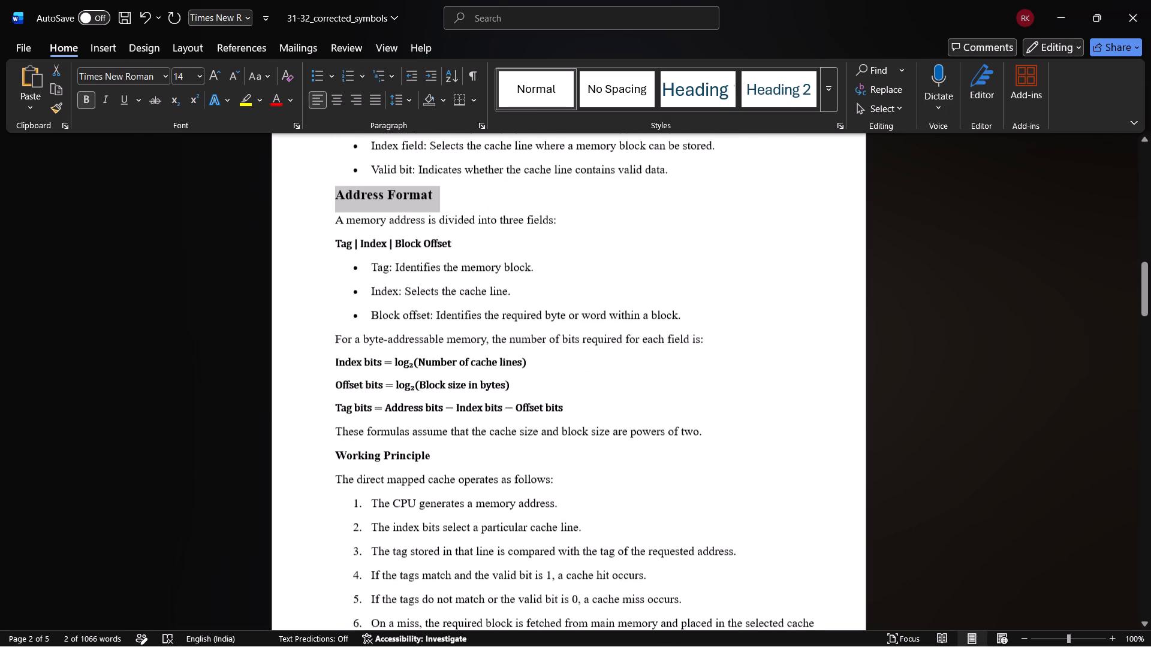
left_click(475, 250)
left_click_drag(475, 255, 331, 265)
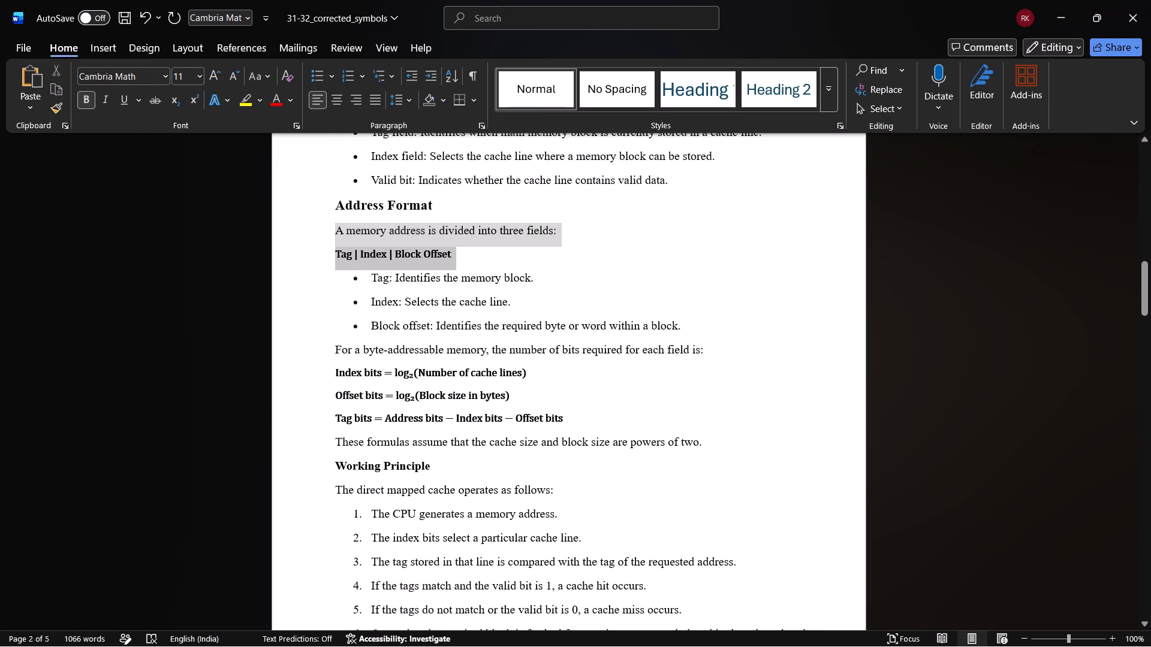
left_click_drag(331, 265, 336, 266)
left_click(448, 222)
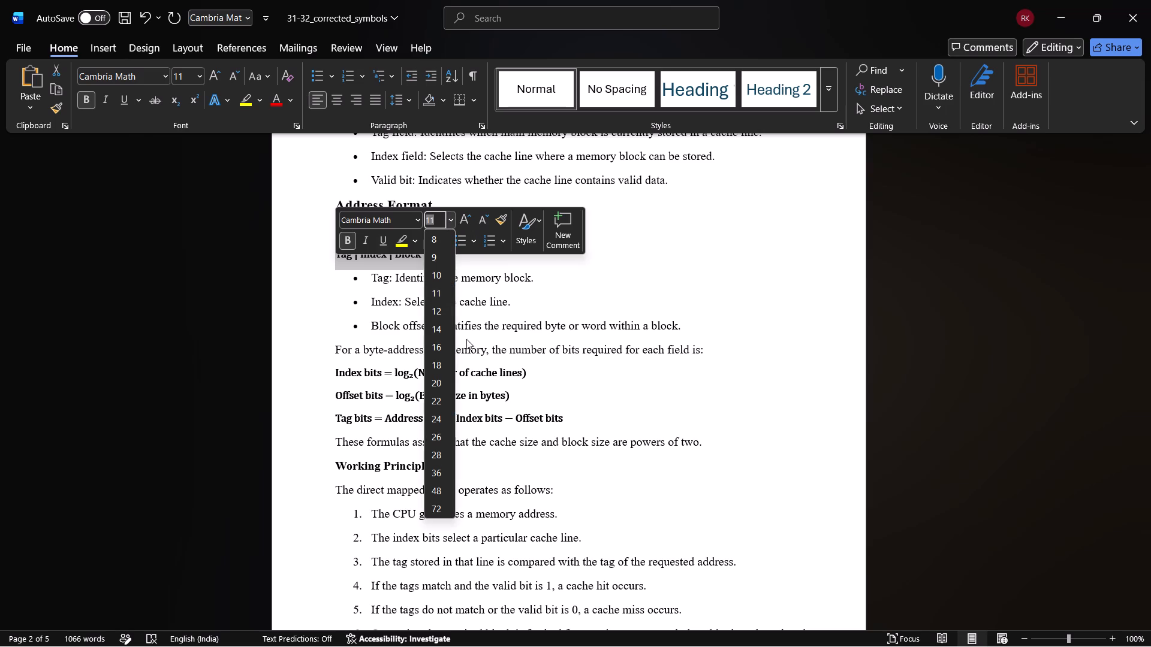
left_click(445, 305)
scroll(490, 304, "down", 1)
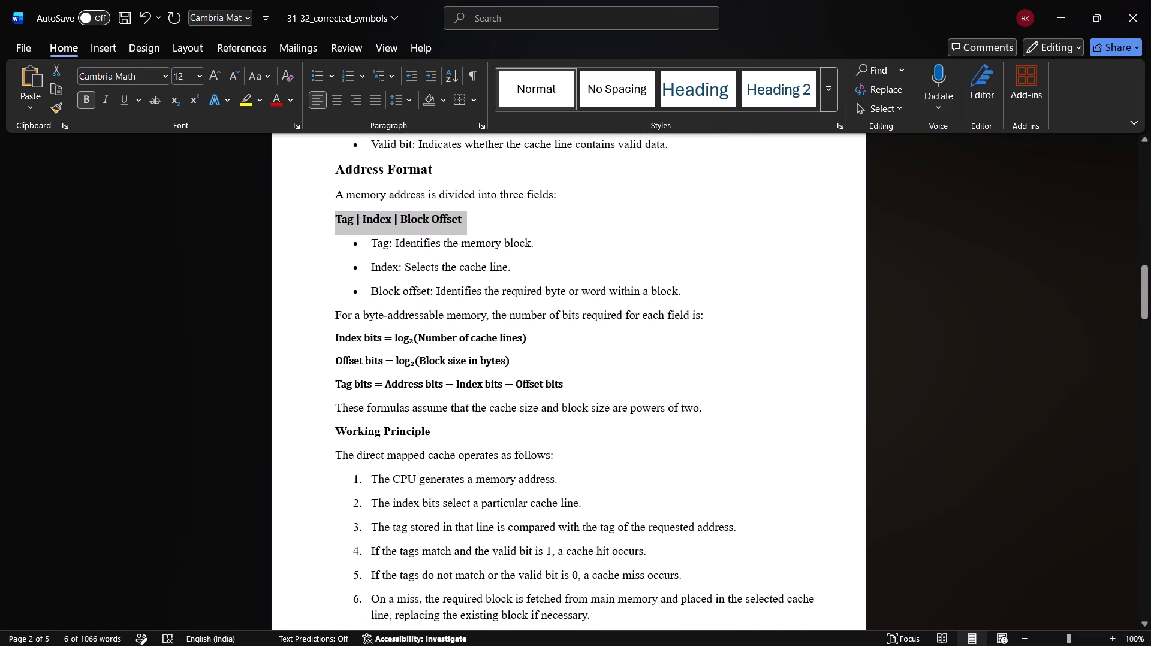
Set the "Tag | Index | Block Offset" line under the Address Format heading to font size 14.
left_click(540, 364)
left_click_drag(472, 224, 320, 216)
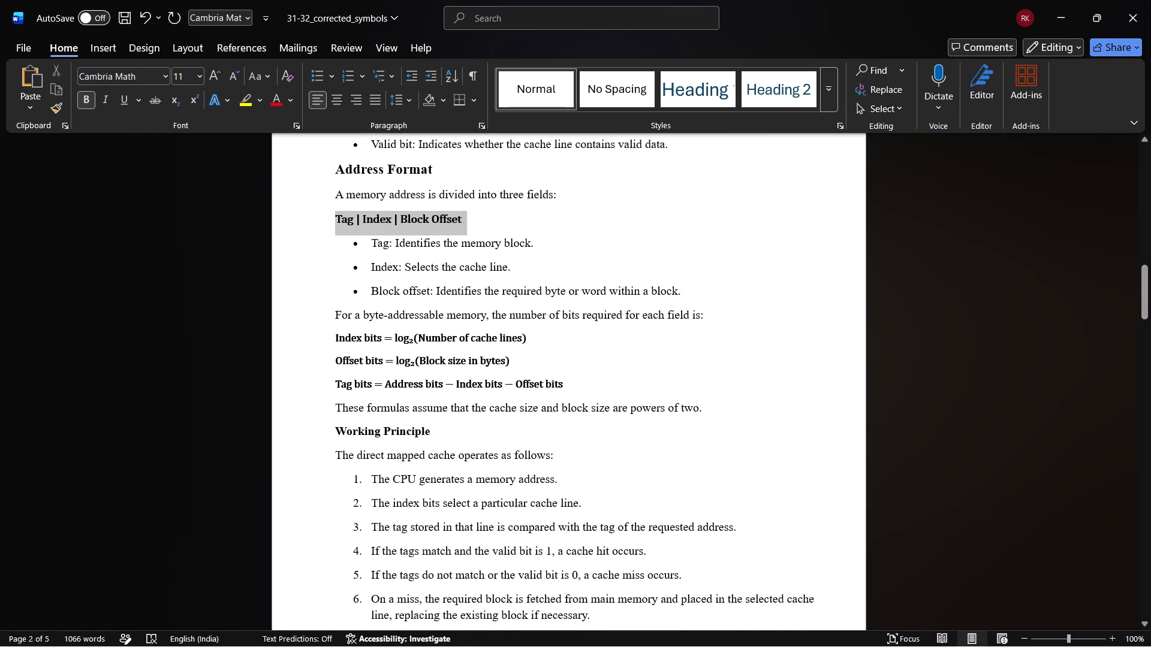
left_click(434, 169)
left_click(426, 284)
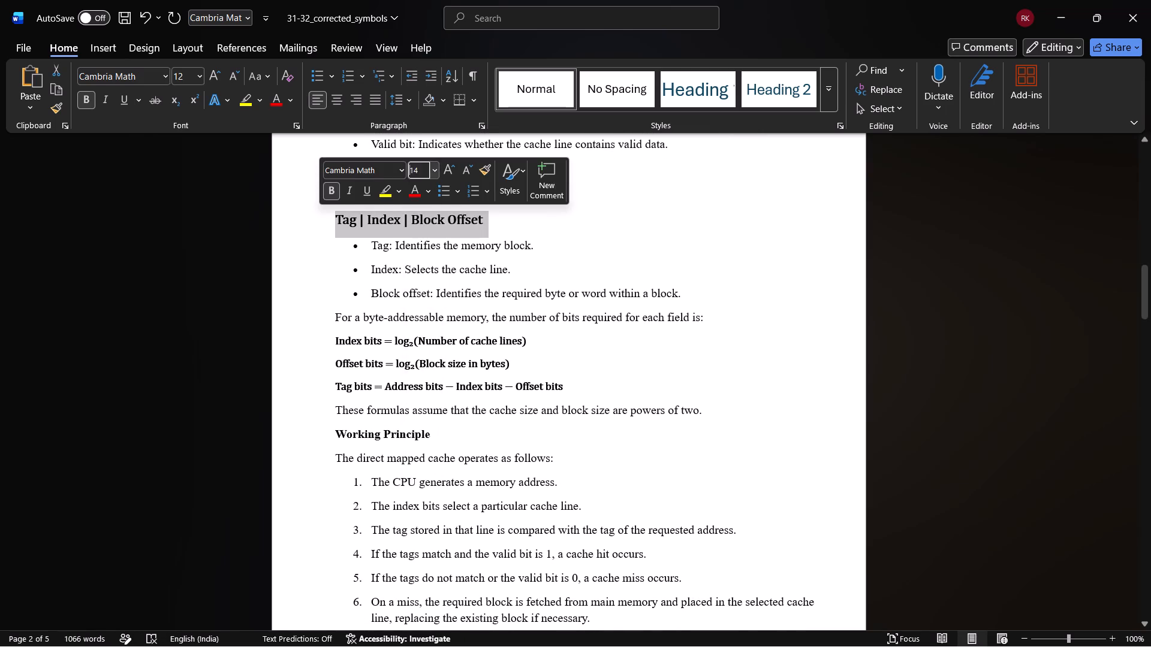
scroll(475, 274, "up", 3)
left_click(693, 416)
Set the "Working Principle" heading to font size 14.
scroll(683, 410, "down", 4)
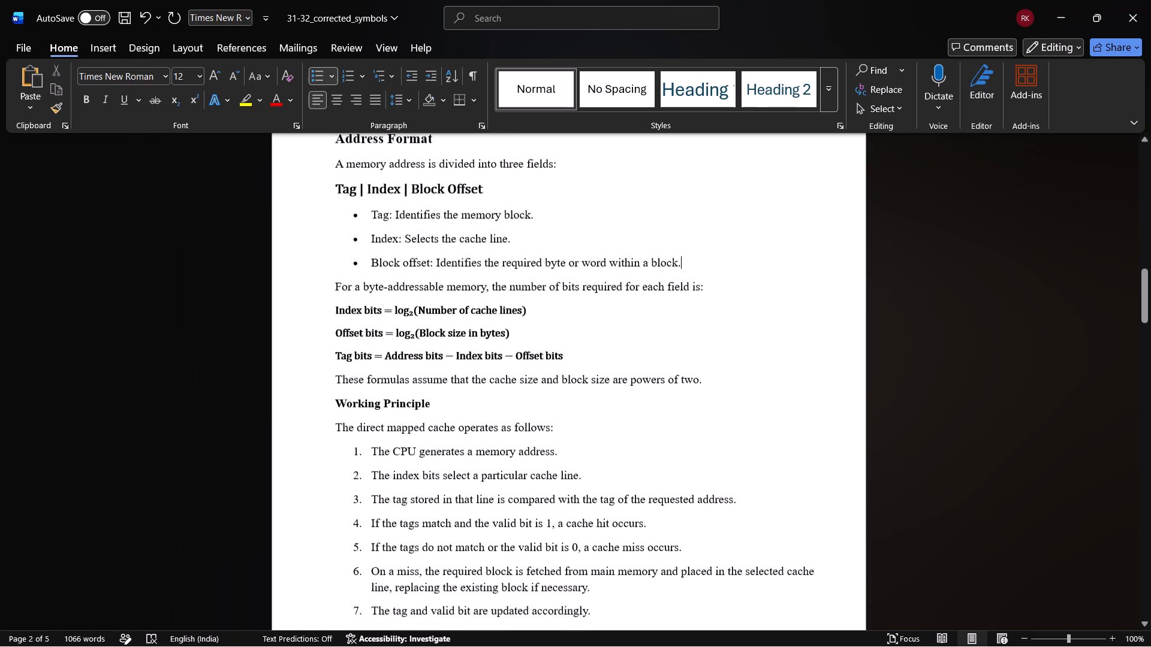
scroll(677, 407, "down", 3)
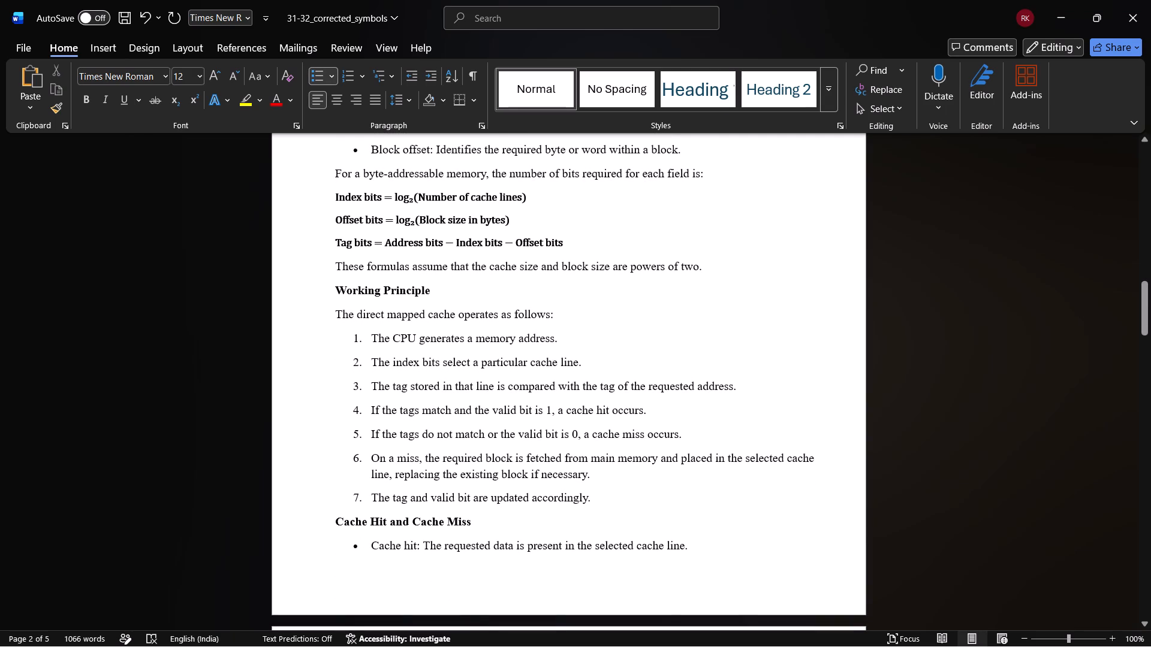
scroll(544, 371, "down", 2)
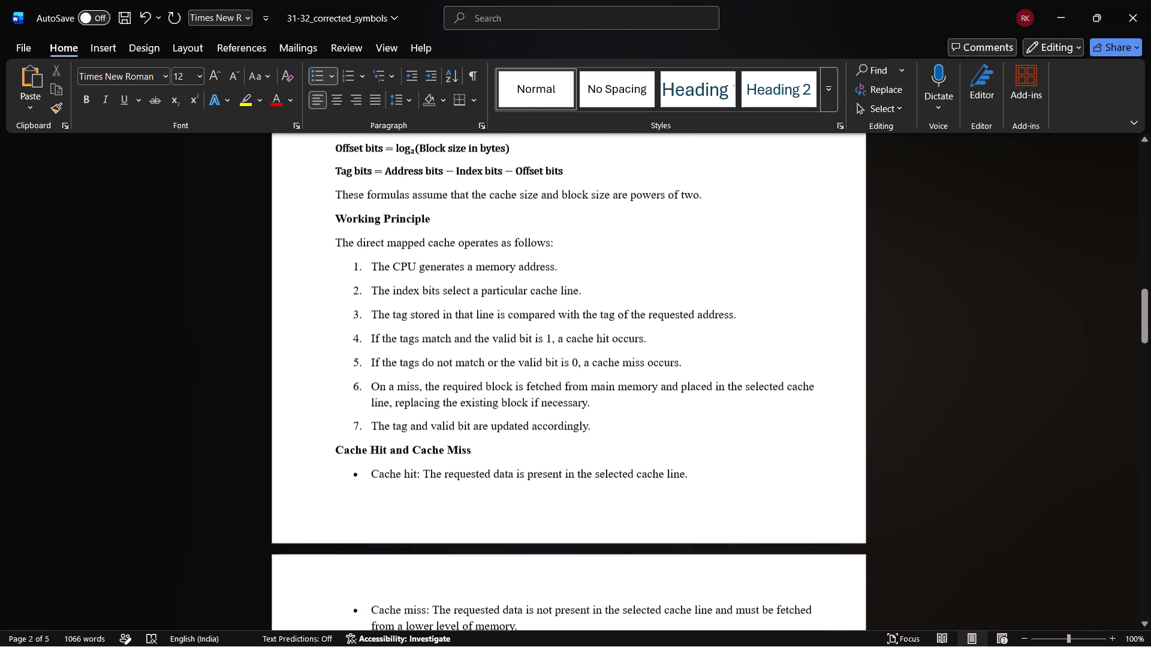
left_click_drag(445, 229, 308, 218)
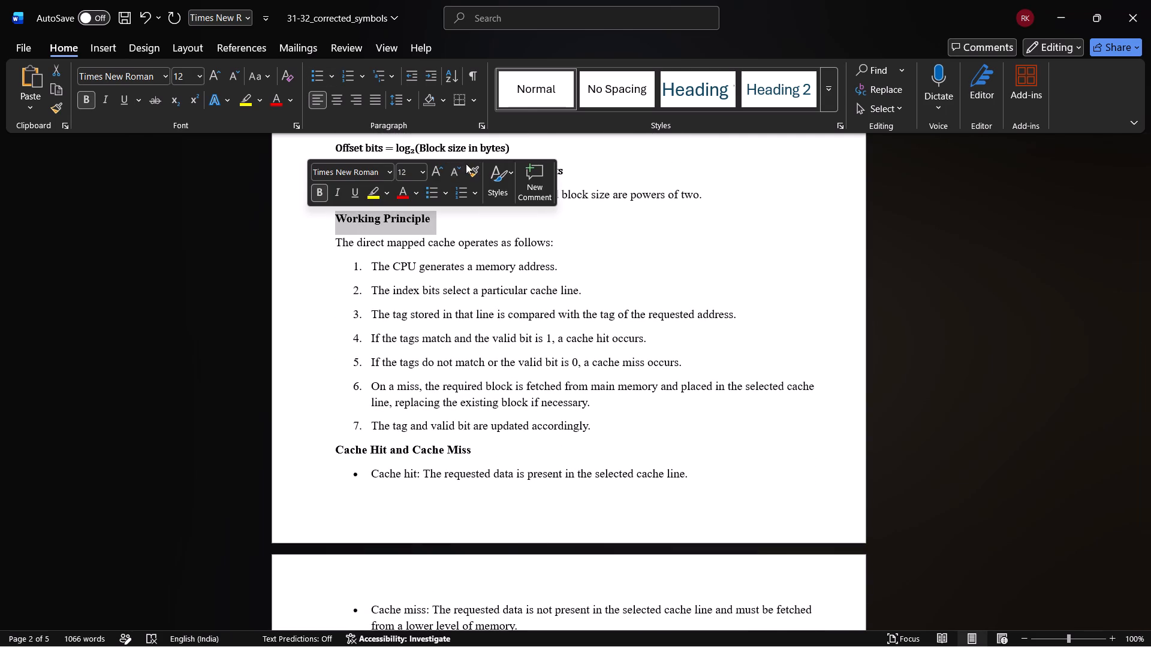
left_click(420, 177)
left_click(414, 274)
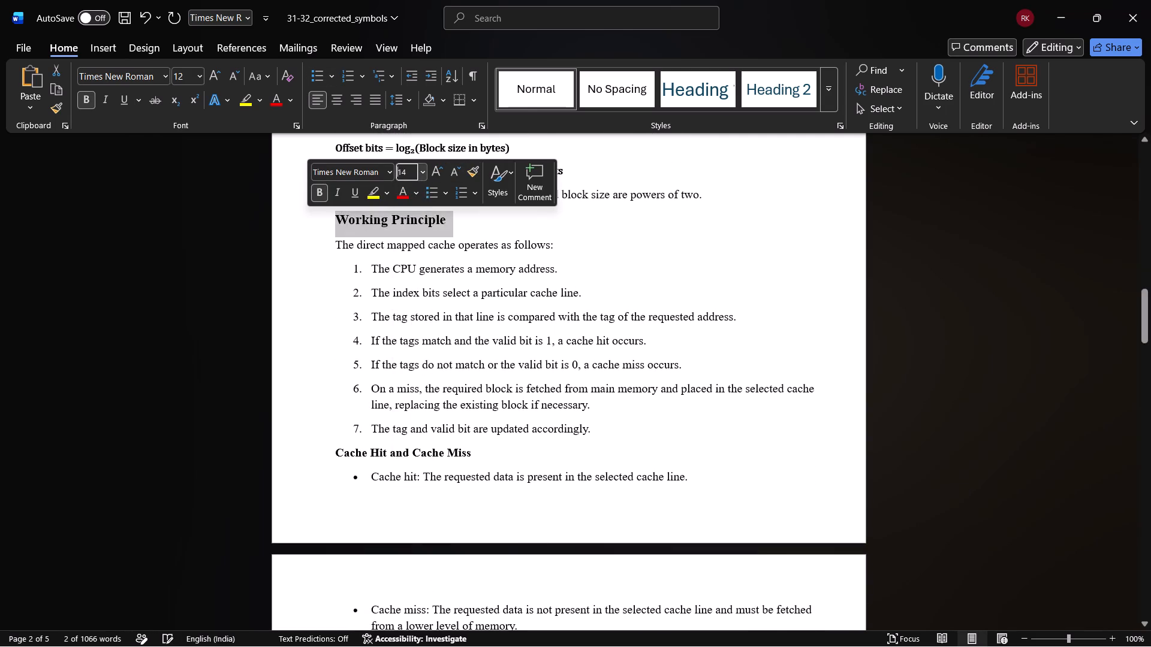
Set the "Cache Hit and Cache Miss" heading to font size 14.
scroll(423, 267, "down", 3)
left_click_drag(490, 342, 357, 338)
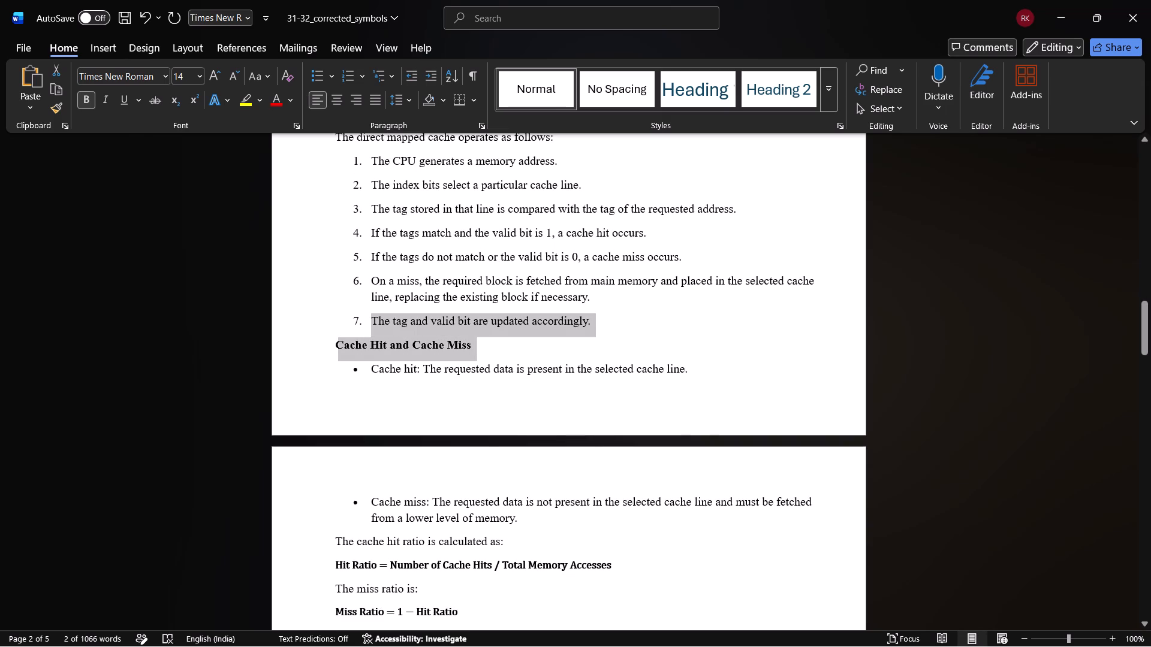
left_click_drag(357, 338, 345, 362)
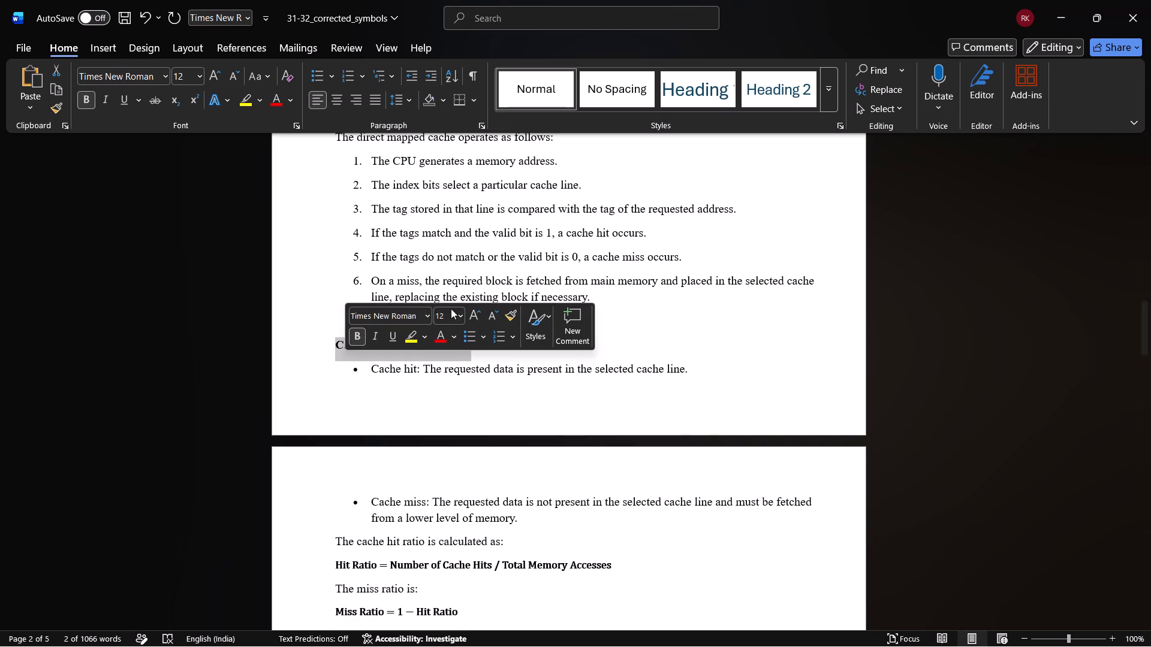
left_click(462, 316)
left_click(452, 419)
Set the "5. Circuit Diagram" heading above the circuit image to font size 14.
scroll(459, 410, "down", 2)
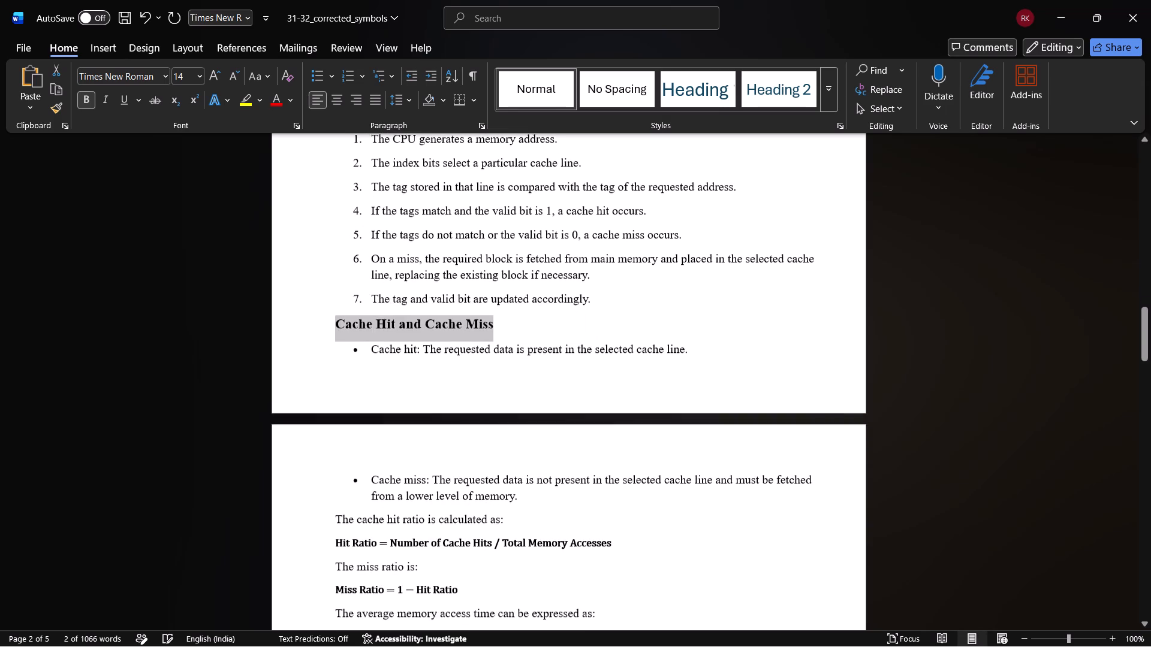
scroll(466, 403, "down", 5)
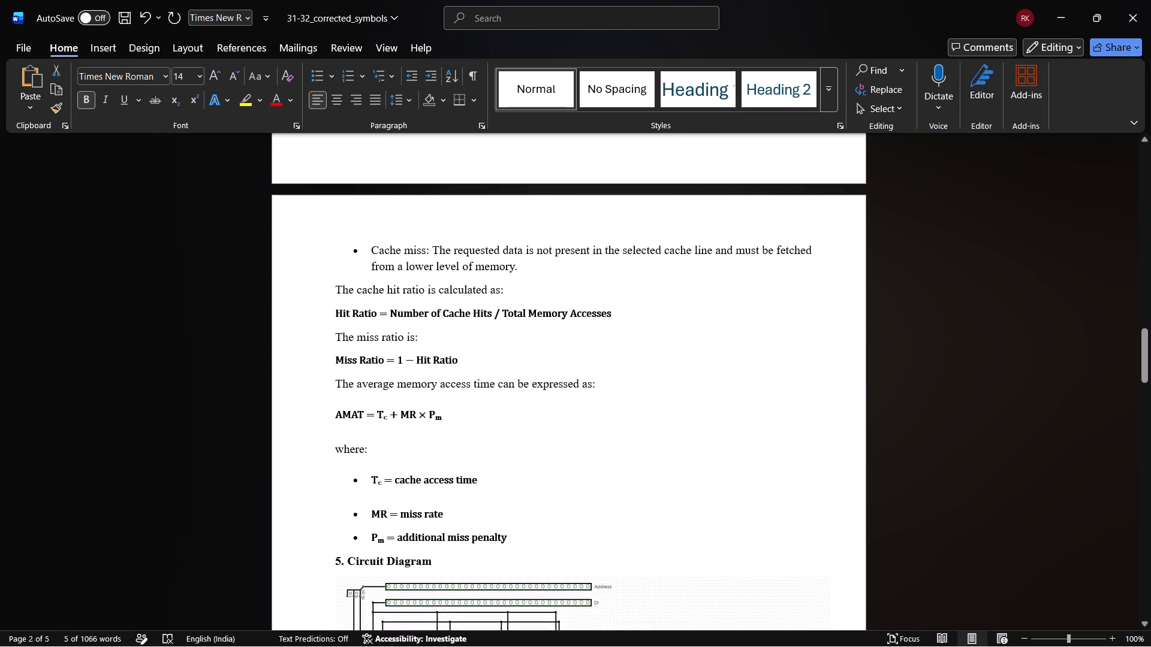
scroll(471, 396, "down", 6)
left_click_drag(462, 337, 385, 369)
left_click(477, 385)
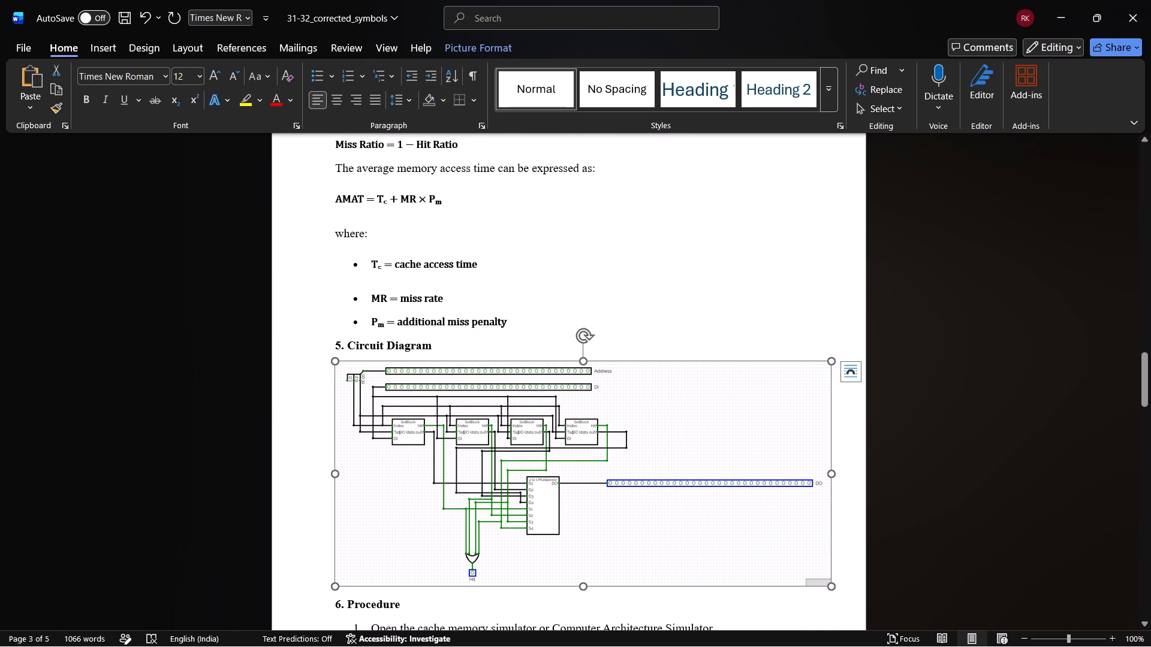
left_click_drag(459, 349, 333, 341)
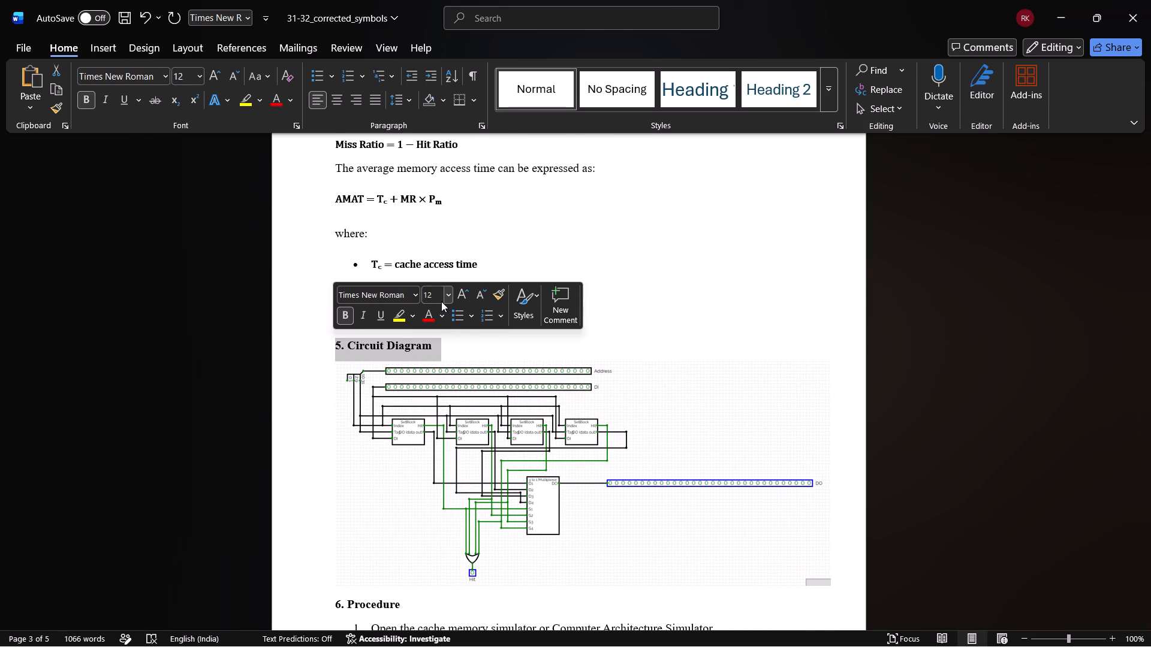
left_click(441, 301)
left_click(448, 299)
left_click(434, 400)
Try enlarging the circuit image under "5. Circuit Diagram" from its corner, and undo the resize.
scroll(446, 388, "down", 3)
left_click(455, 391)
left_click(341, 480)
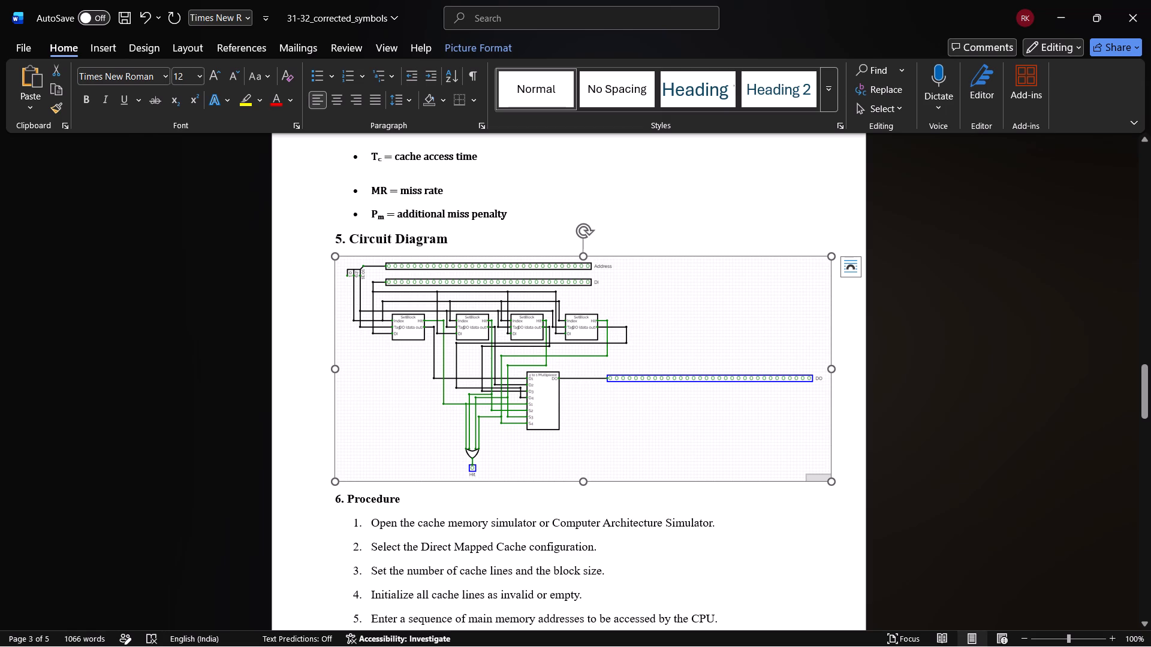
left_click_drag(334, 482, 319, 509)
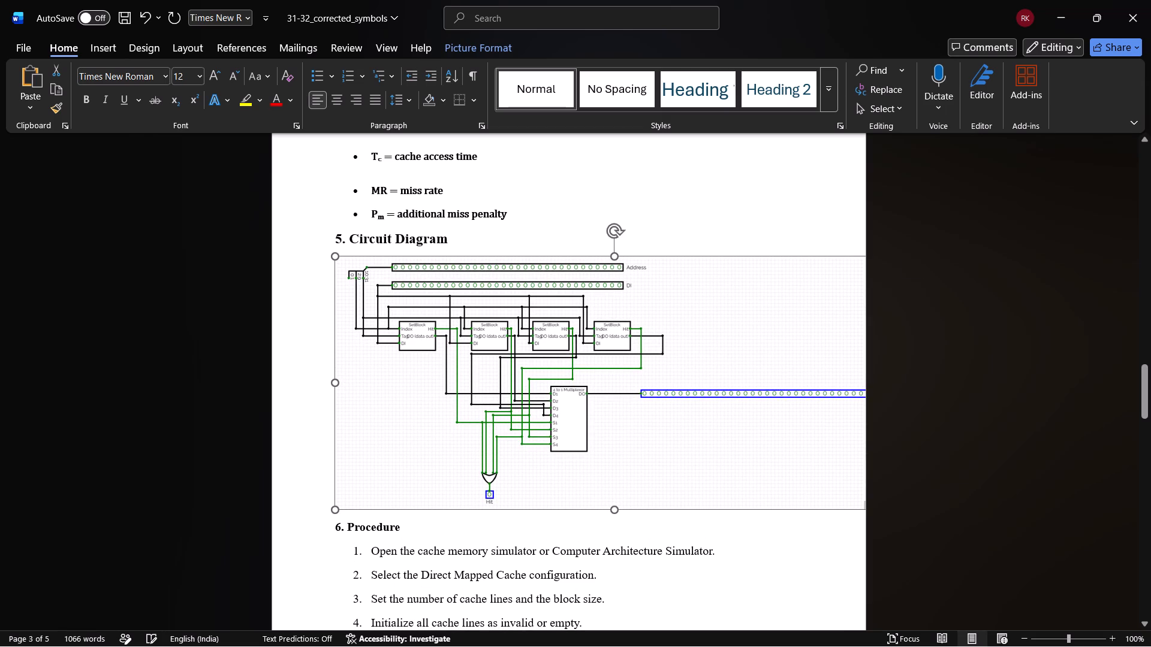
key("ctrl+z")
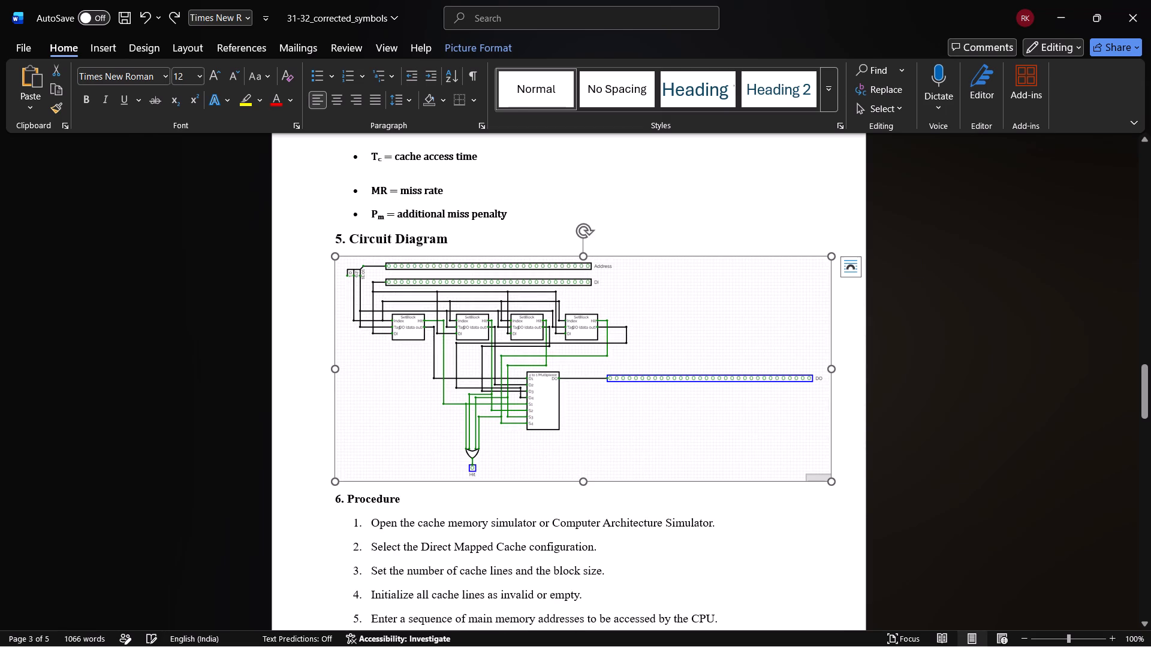
Resize the circuit image under "5. Circuit Diagram" so it is slightly narrower and taller, within the page margins.
left_click_drag(831, 483, 706, 442)
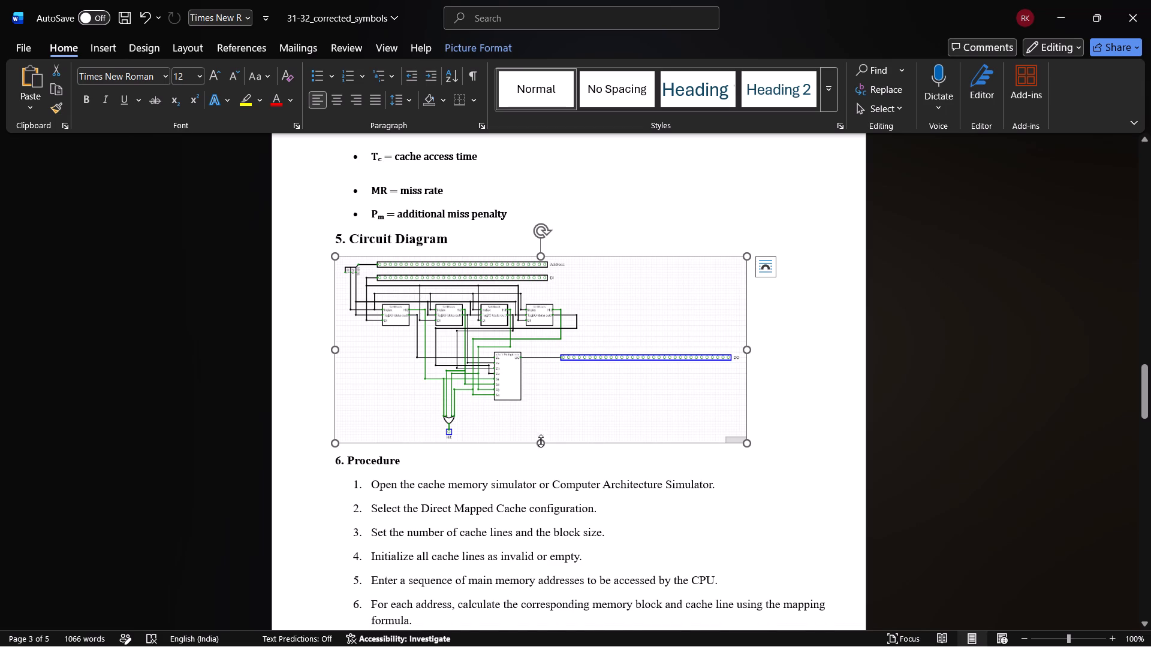
left_click_drag(541, 442, 522, 501)
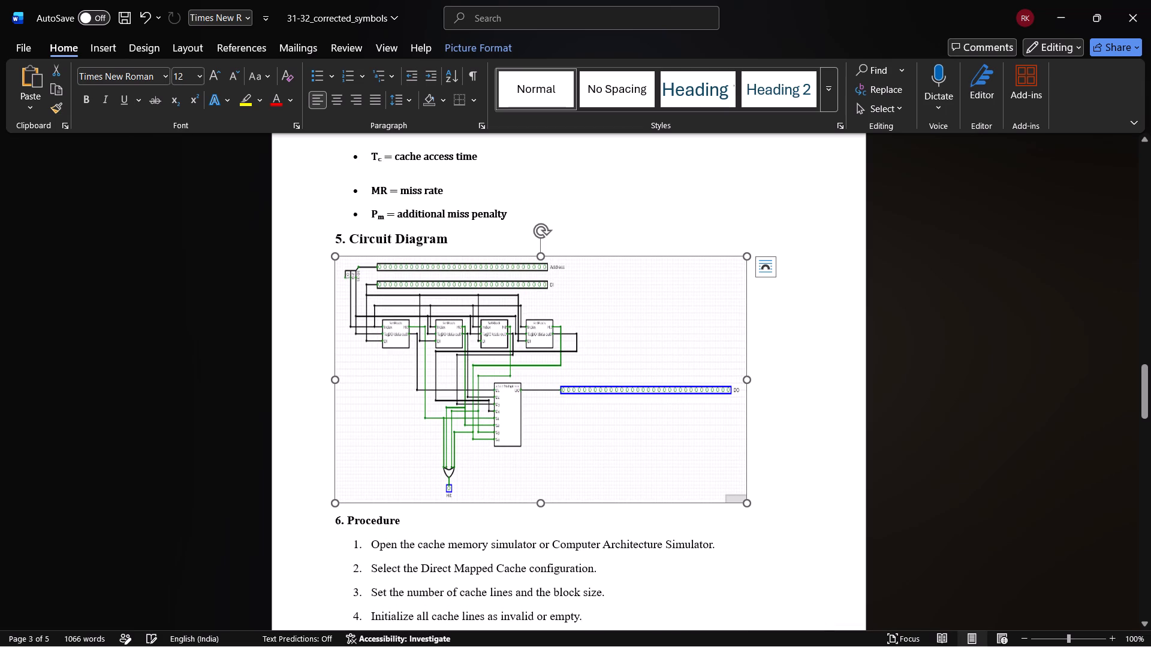
left_click_drag(743, 383, 760, 381)
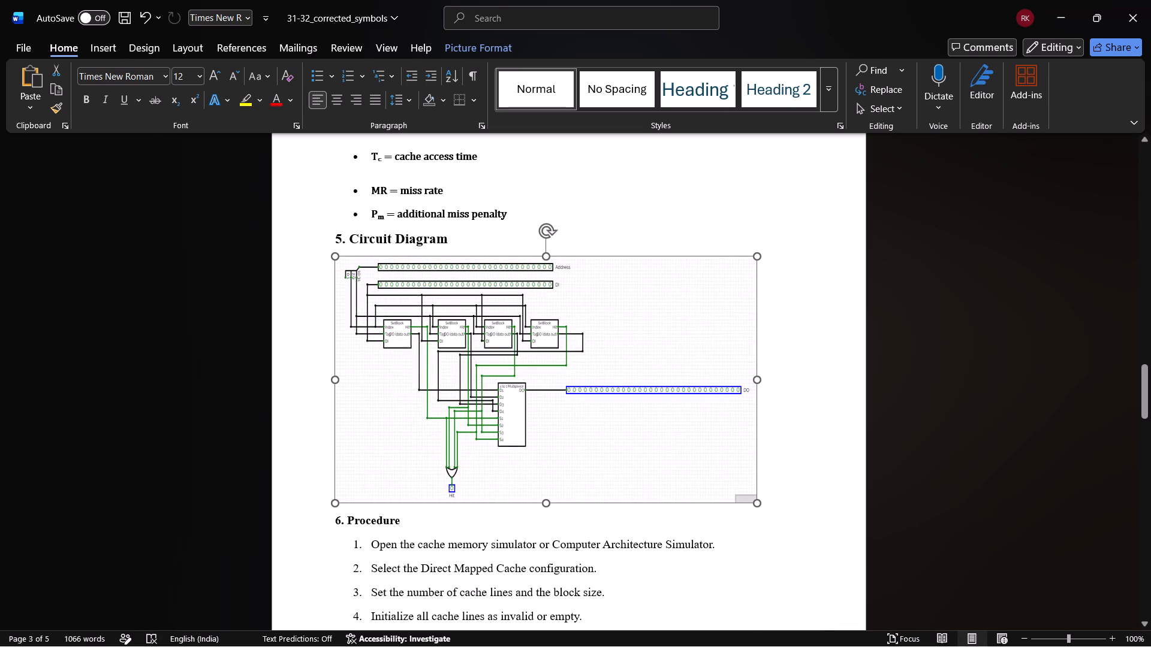
left_click_drag(760, 381, 775, 385)
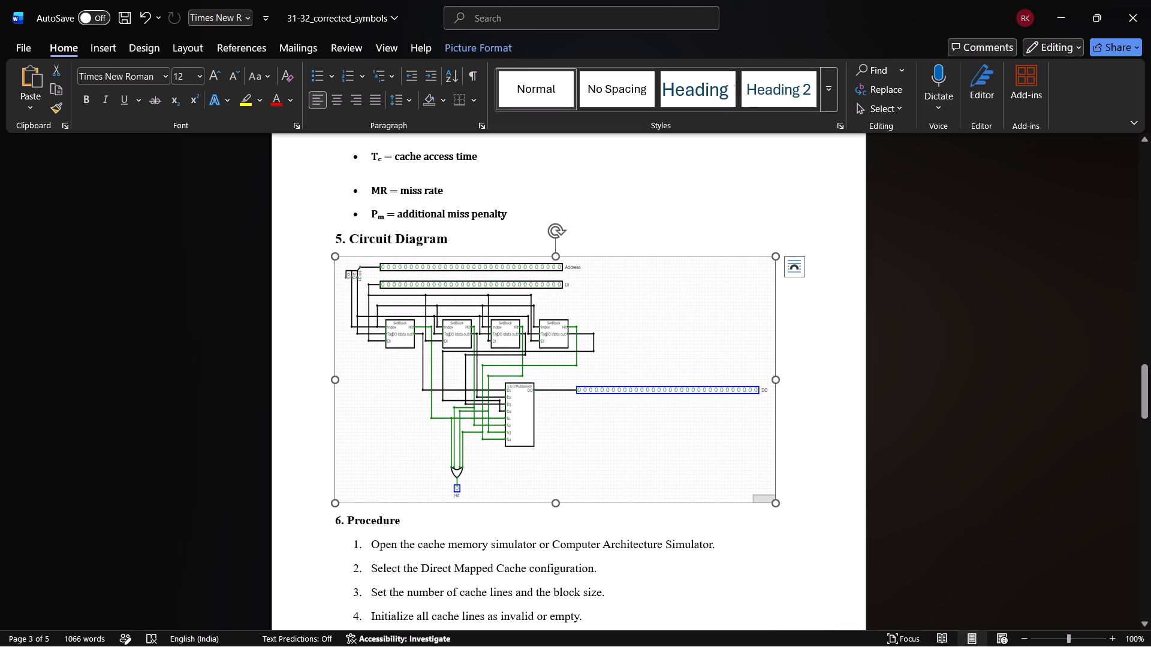
left_click_drag(775, 499, 778, 504)
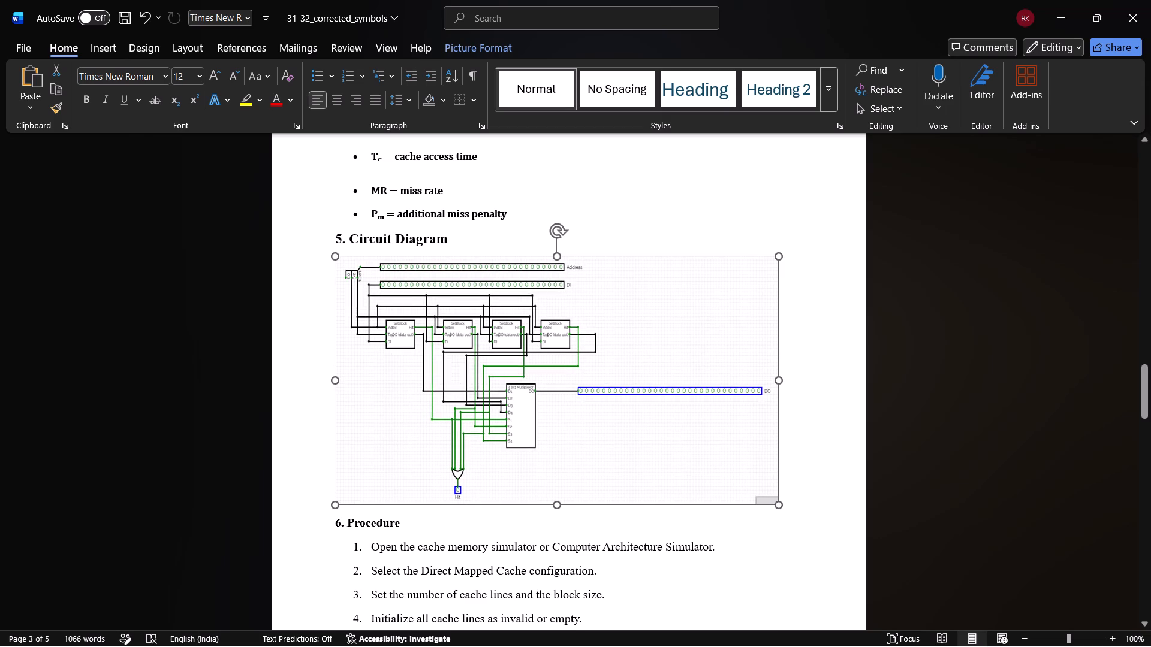
left_click_drag(778, 504, 791, 510)
Review the Procedure steps and the Observation Table section, including the cache access table and its configuration list.
scroll(721, 559, "down", 2)
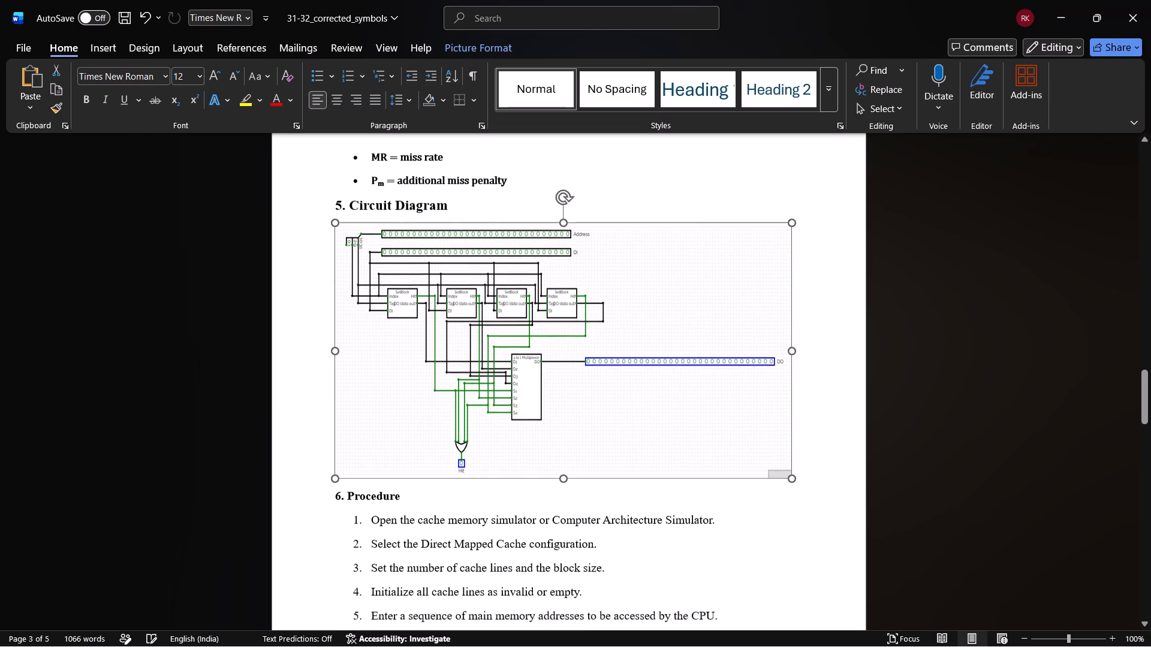
scroll(724, 537, "down", 9)
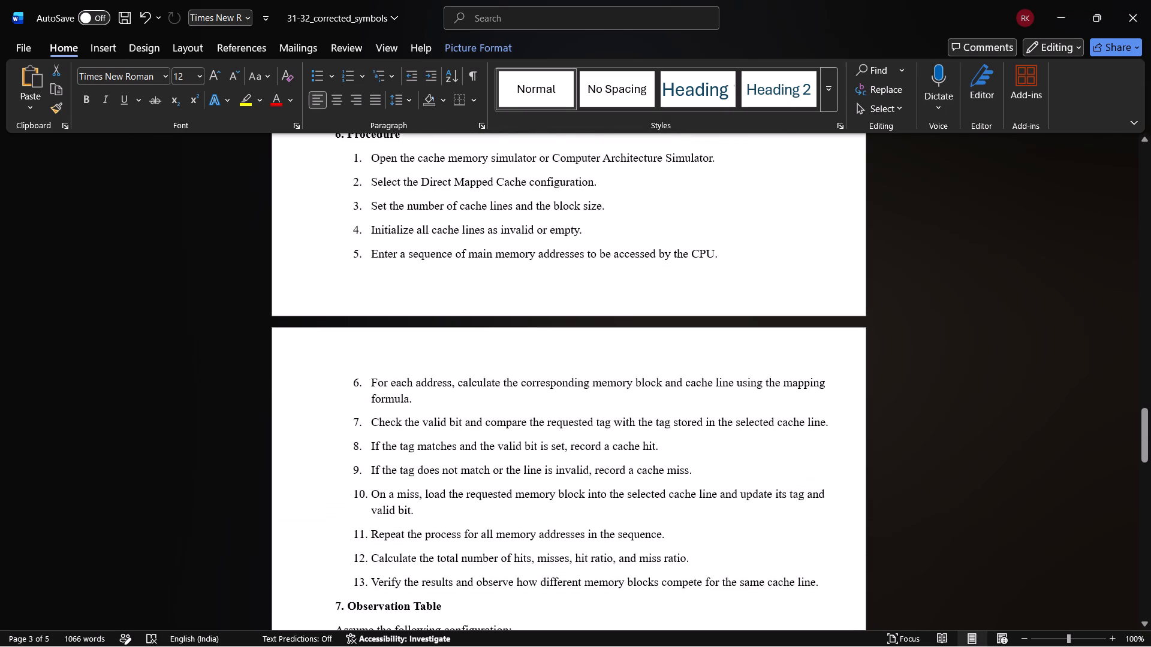
scroll(726, 535, "down", 2)
scroll(831, 494, "down", 5)
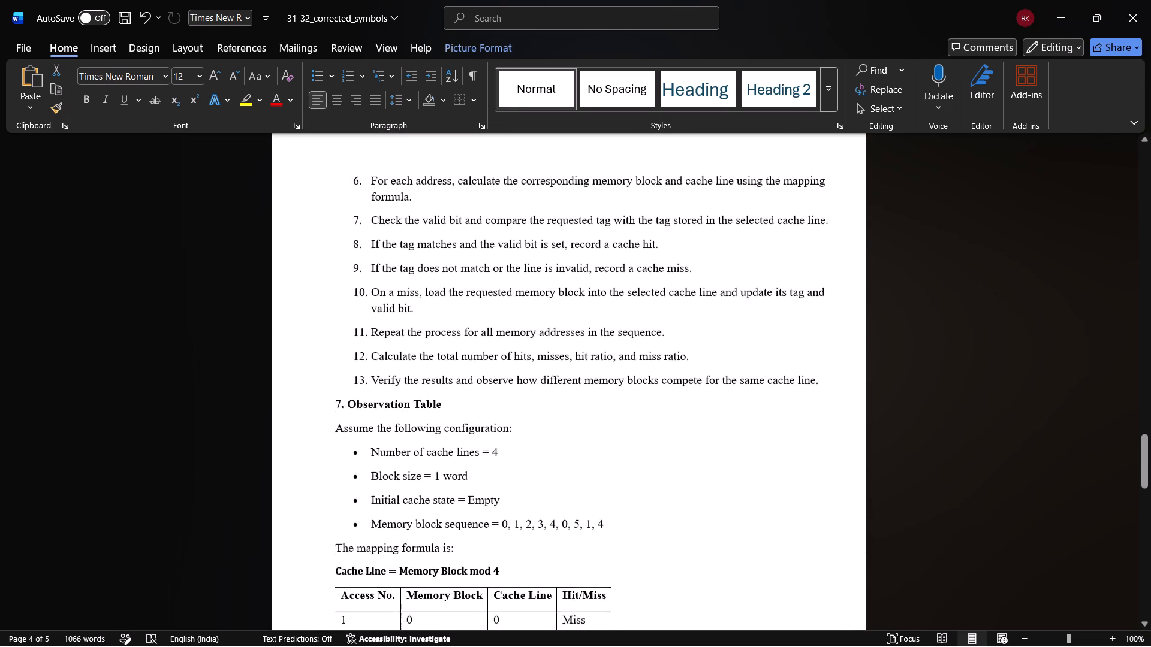
scroll(676, 505, "down", 6)
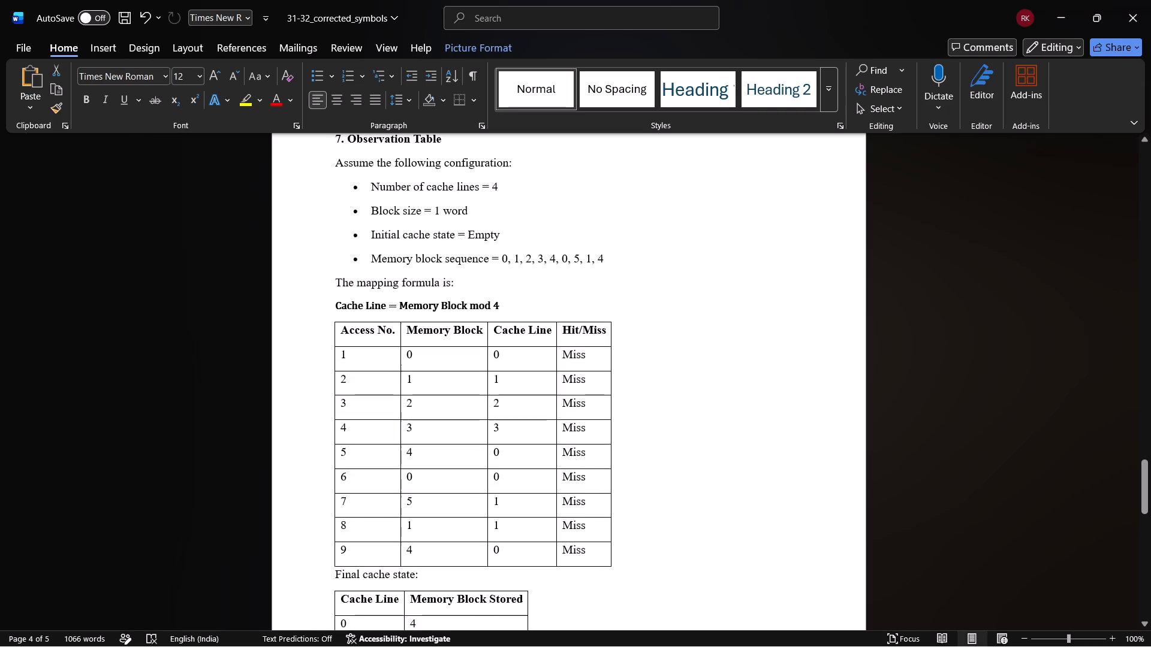
Delete everything between the final cache state table and "8. Result", from "In this sequence, every access is a miss" through the Miss Ratio line.
scroll(691, 495, "up", 3)
scroll(691, 495, "down", 10)
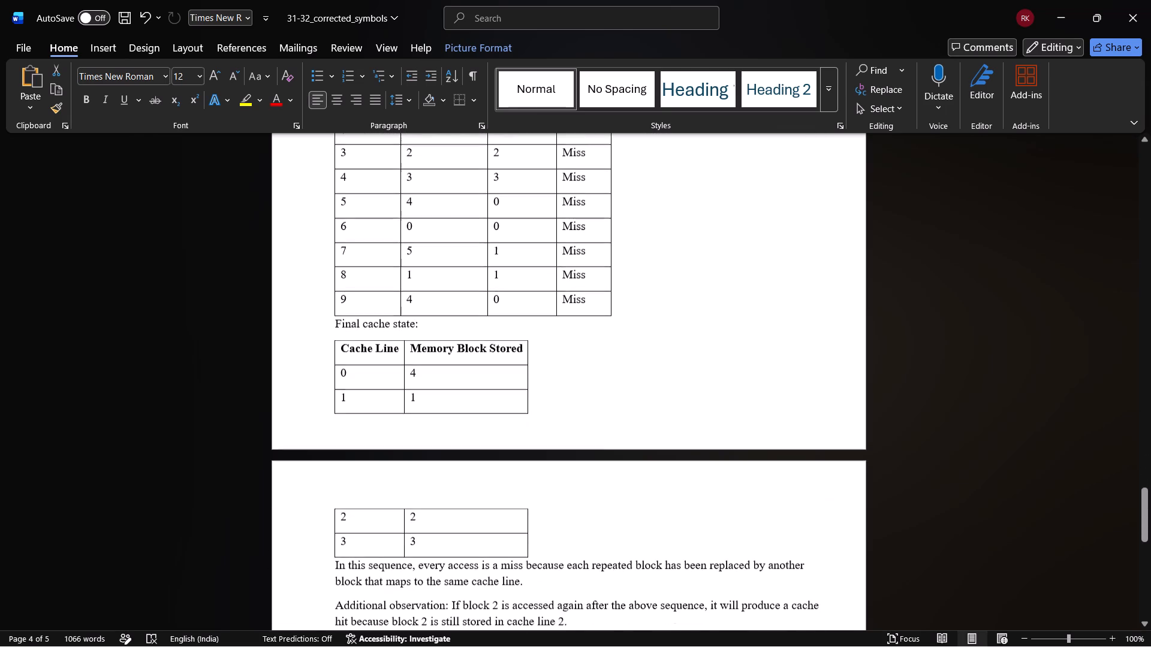
scroll(695, 491, "down", 13)
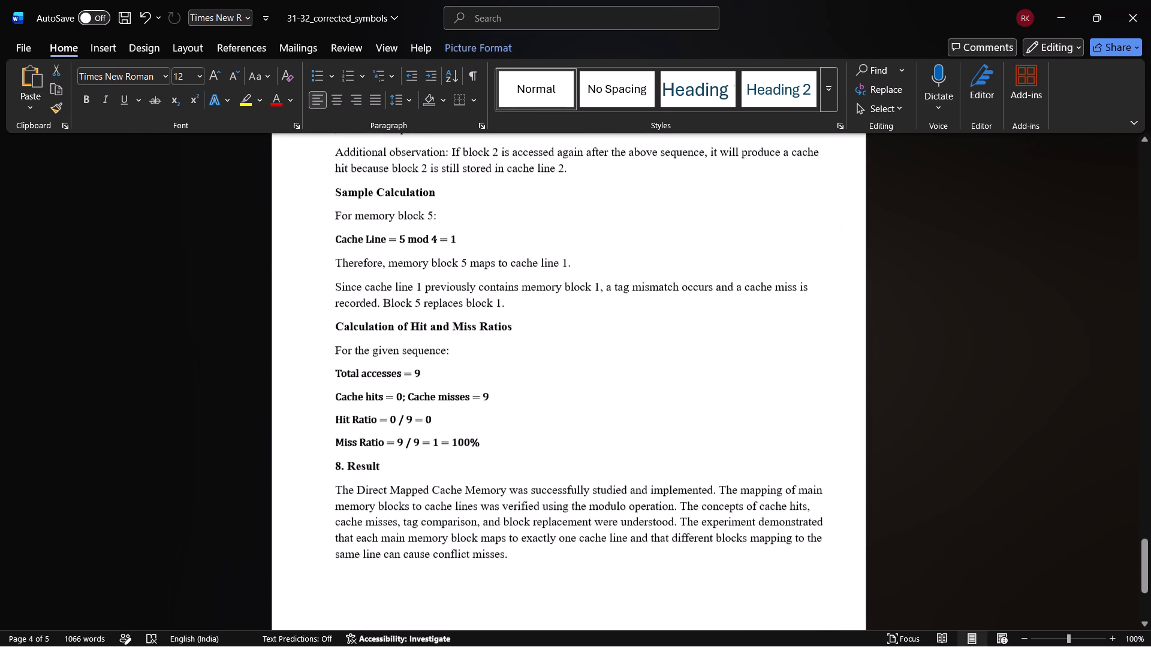
scroll(695, 489, "down", 3)
scroll(695, 489, "up", 5)
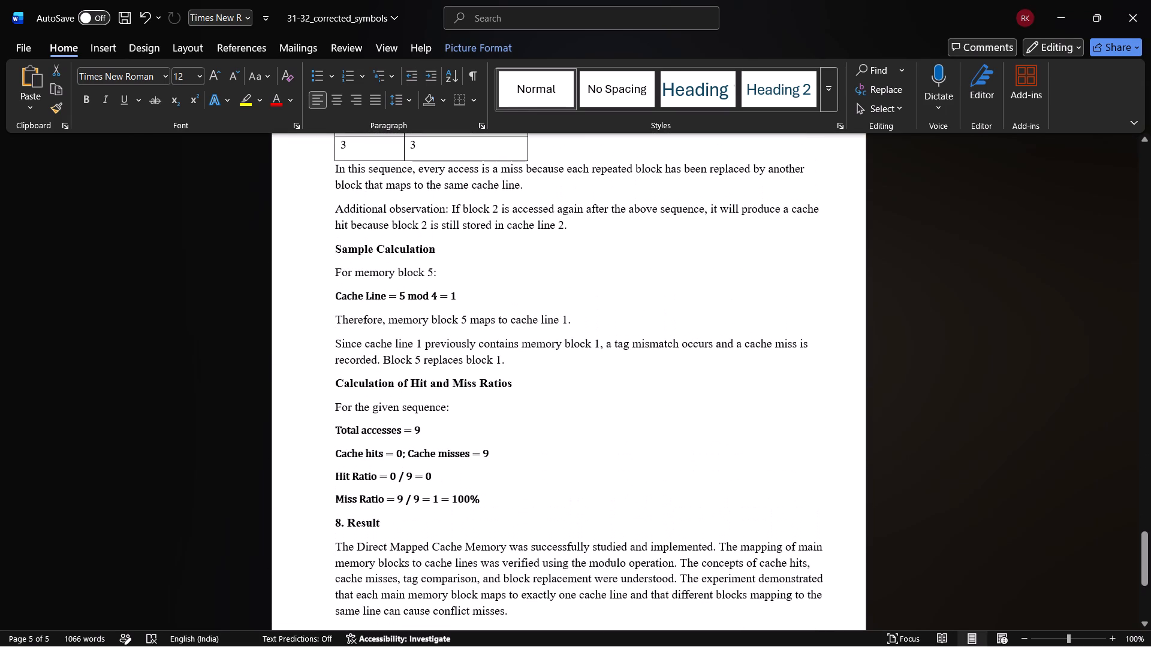
left_click_drag(508, 495, 354, 242)
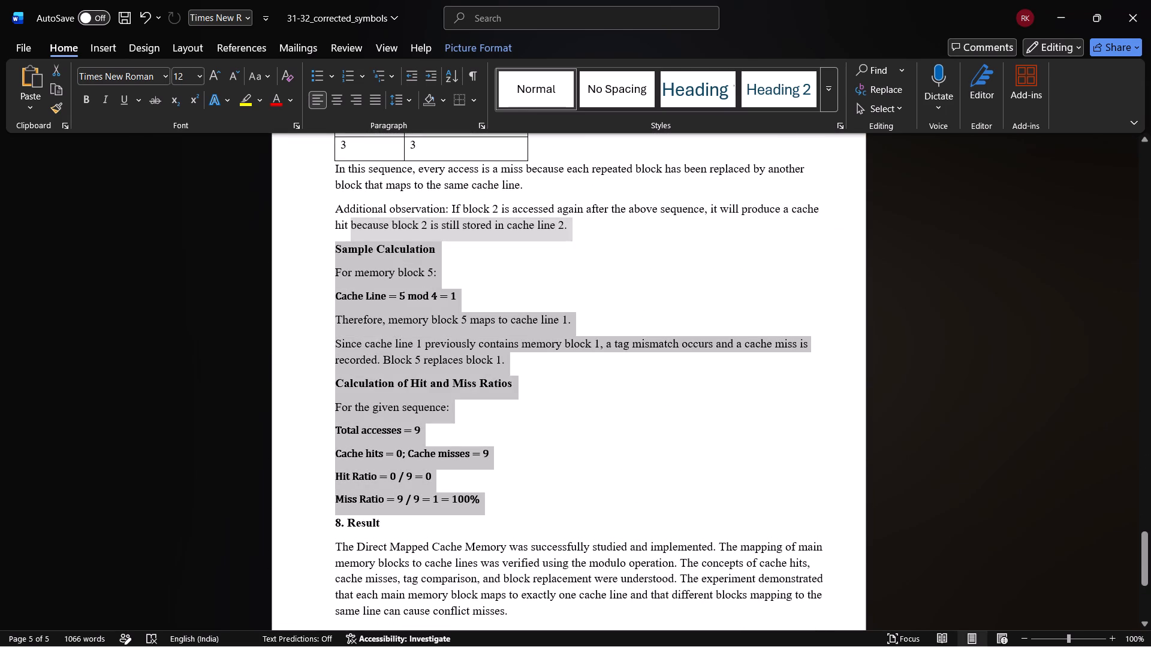
left_click_drag(354, 242, 330, 173)
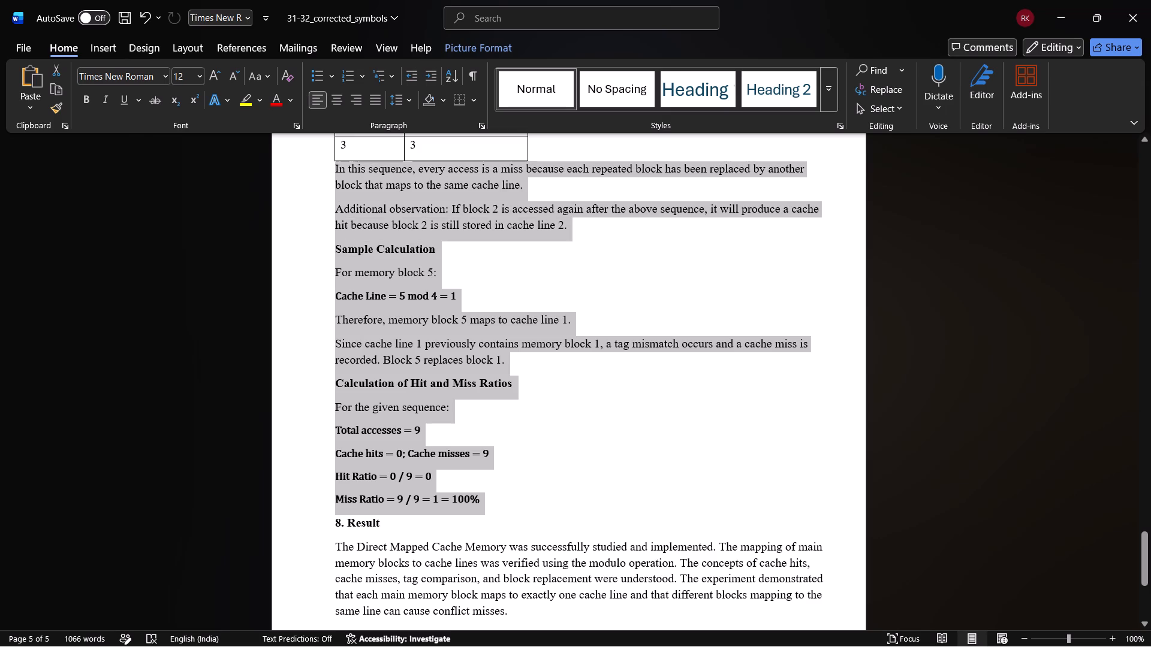
left_click_drag(330, 173, 332, 178)
key("BackSpace")
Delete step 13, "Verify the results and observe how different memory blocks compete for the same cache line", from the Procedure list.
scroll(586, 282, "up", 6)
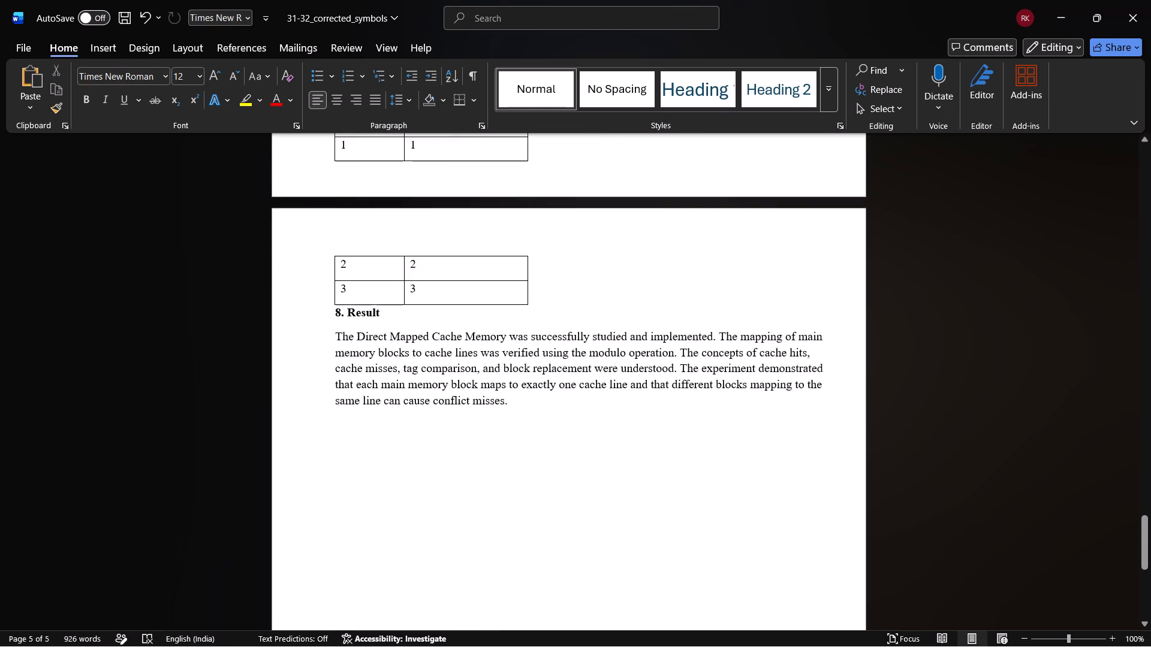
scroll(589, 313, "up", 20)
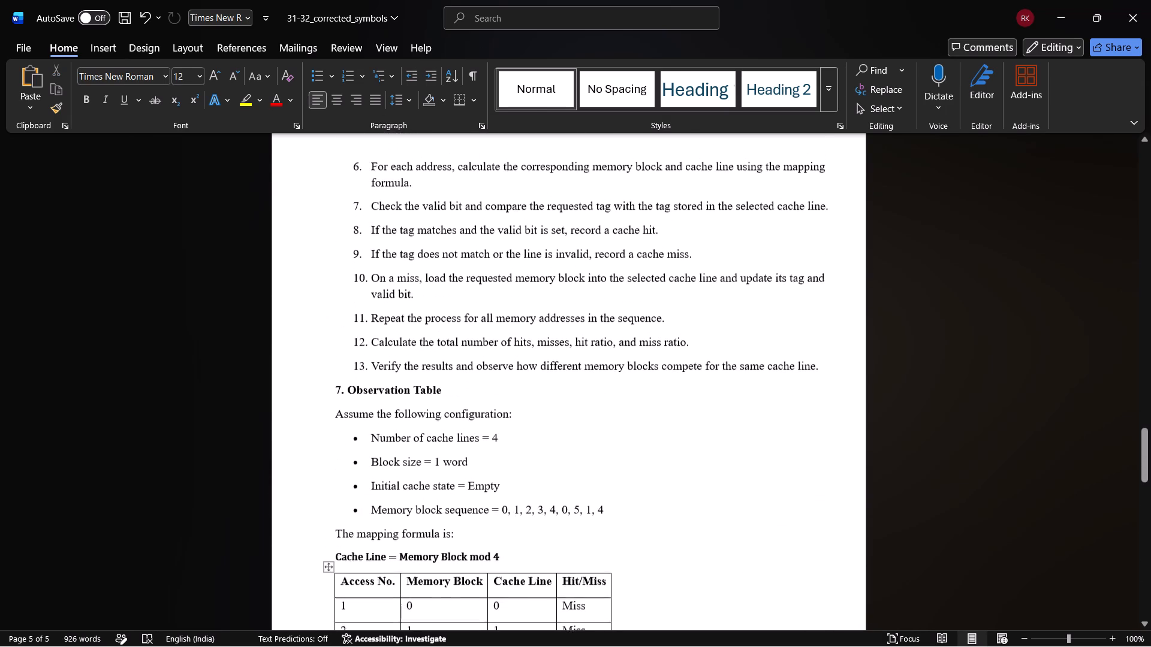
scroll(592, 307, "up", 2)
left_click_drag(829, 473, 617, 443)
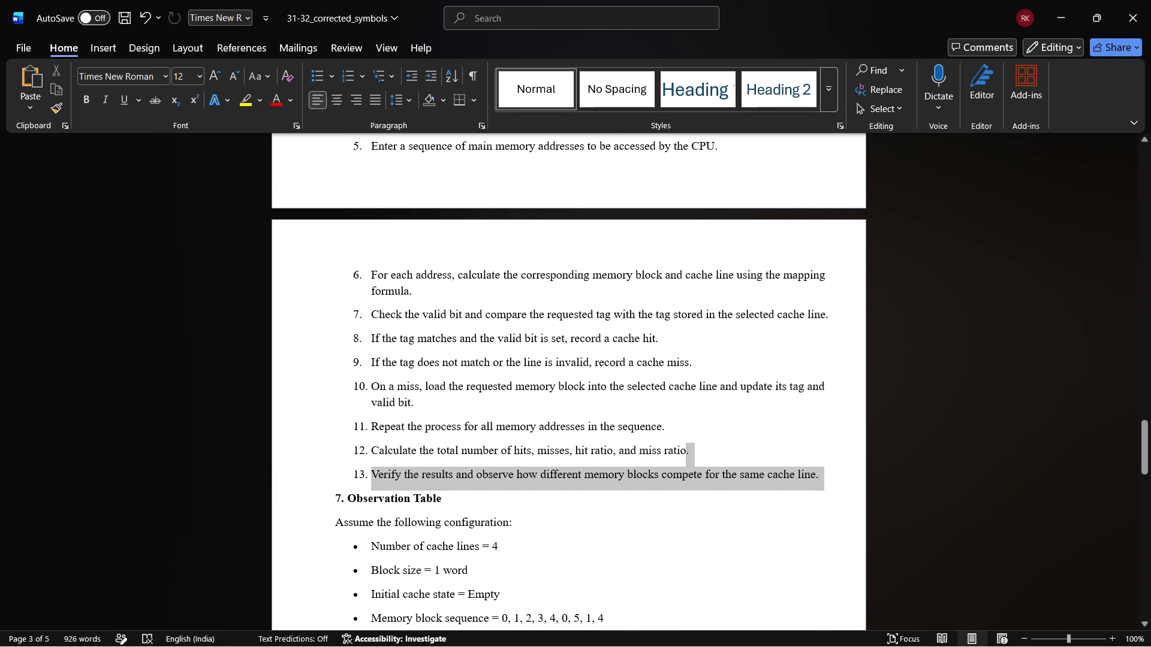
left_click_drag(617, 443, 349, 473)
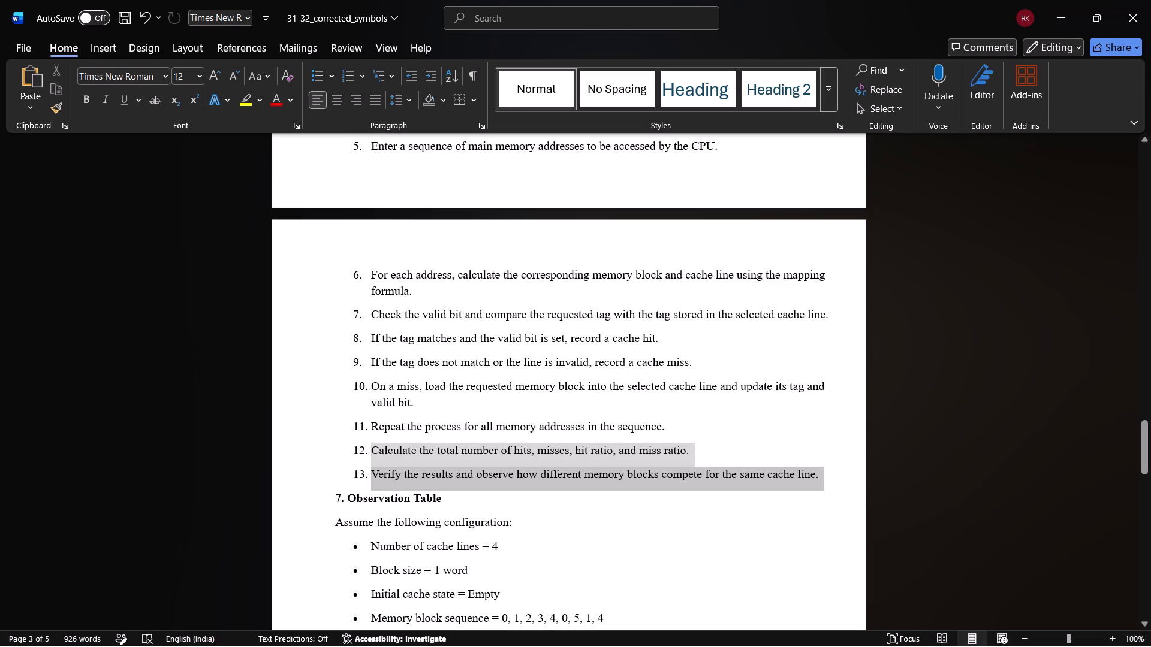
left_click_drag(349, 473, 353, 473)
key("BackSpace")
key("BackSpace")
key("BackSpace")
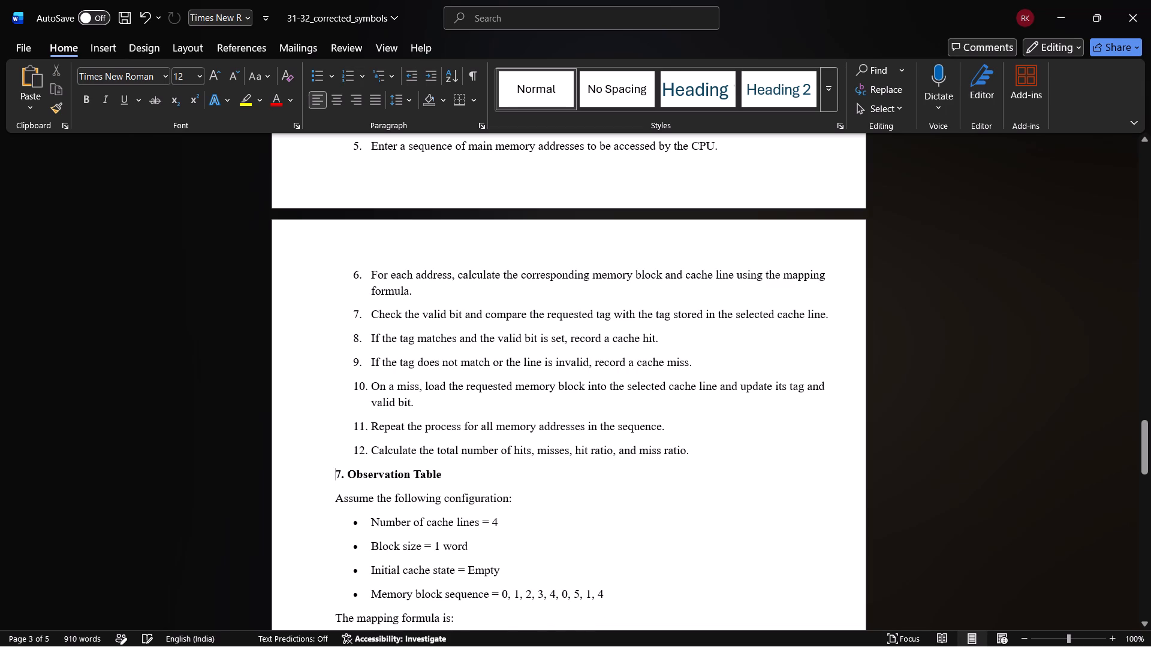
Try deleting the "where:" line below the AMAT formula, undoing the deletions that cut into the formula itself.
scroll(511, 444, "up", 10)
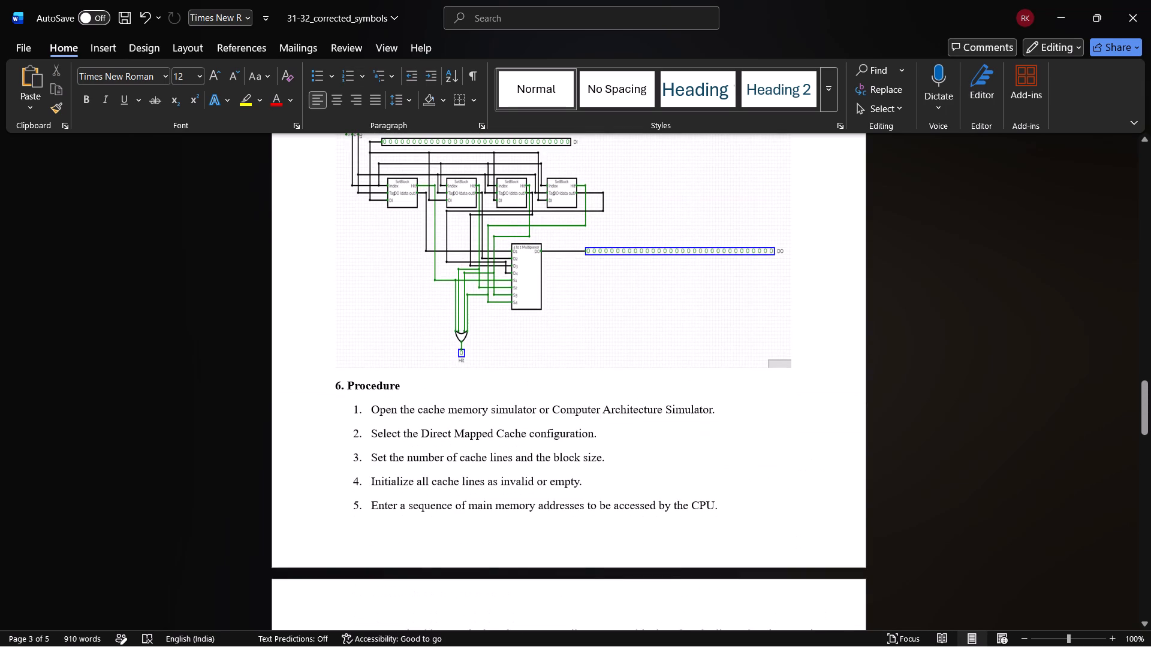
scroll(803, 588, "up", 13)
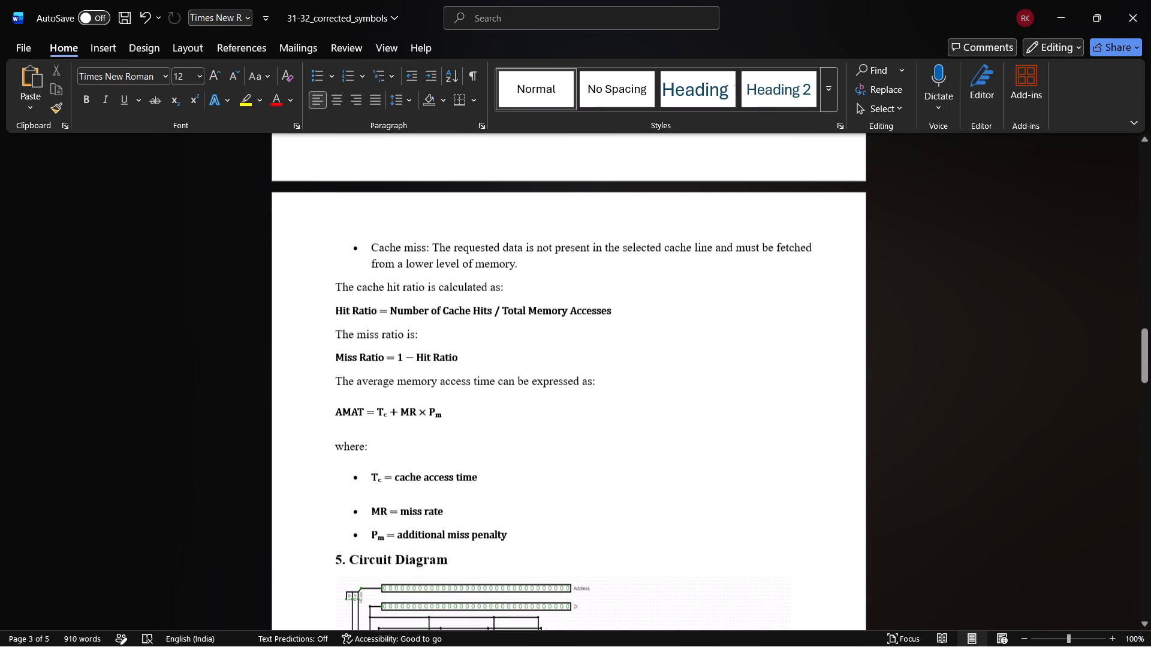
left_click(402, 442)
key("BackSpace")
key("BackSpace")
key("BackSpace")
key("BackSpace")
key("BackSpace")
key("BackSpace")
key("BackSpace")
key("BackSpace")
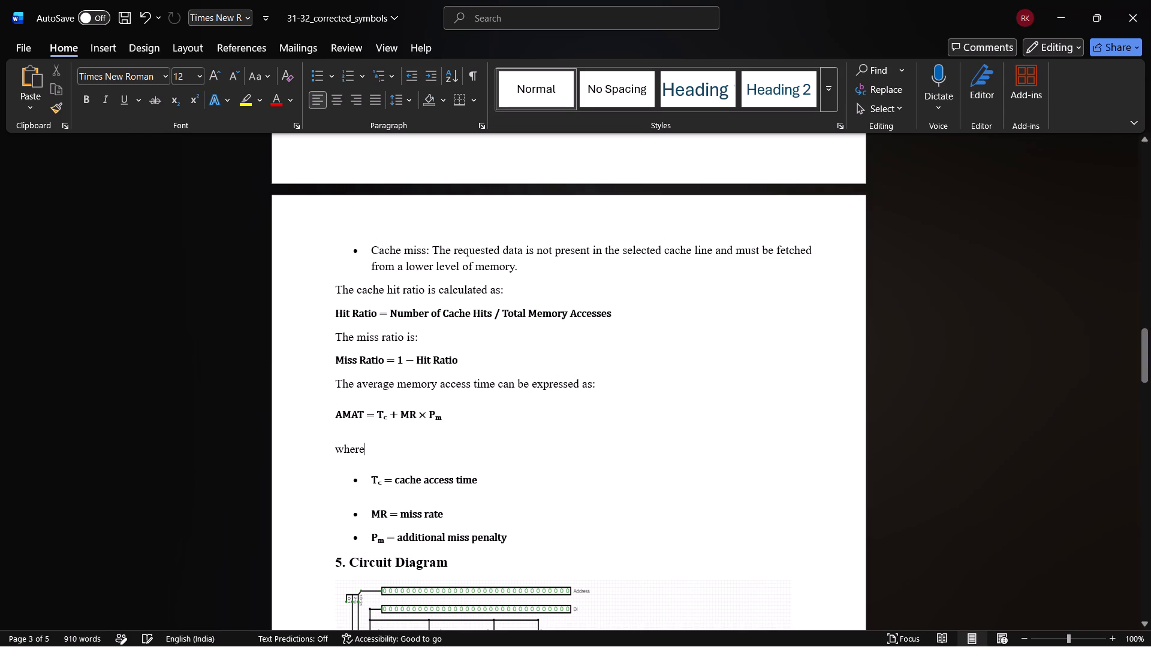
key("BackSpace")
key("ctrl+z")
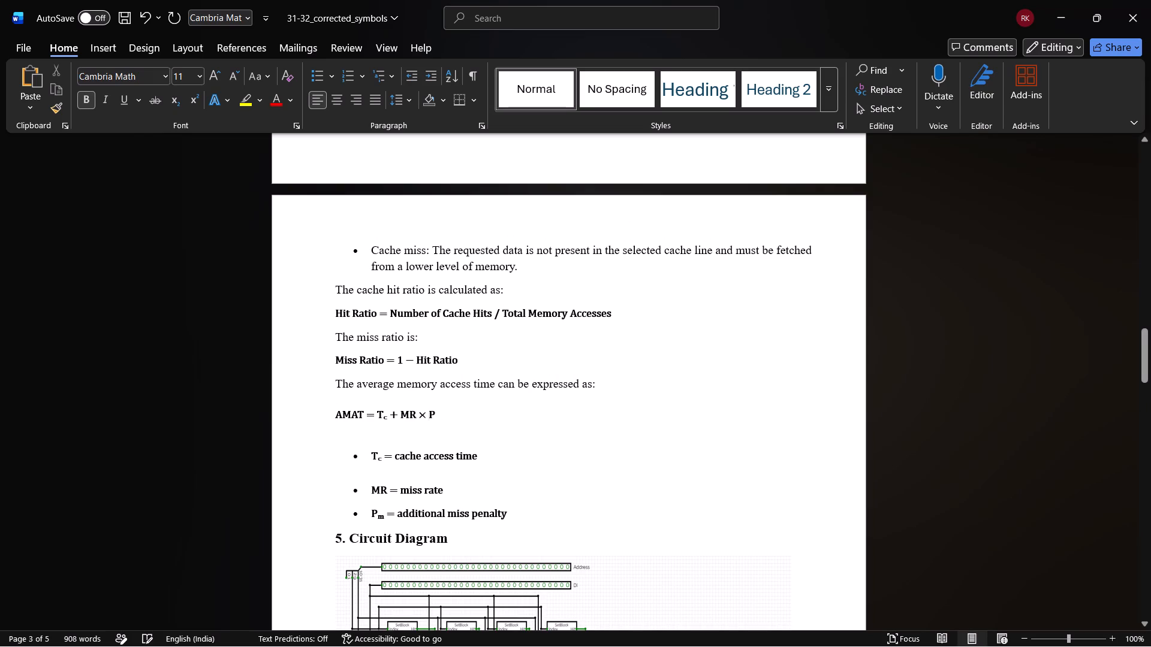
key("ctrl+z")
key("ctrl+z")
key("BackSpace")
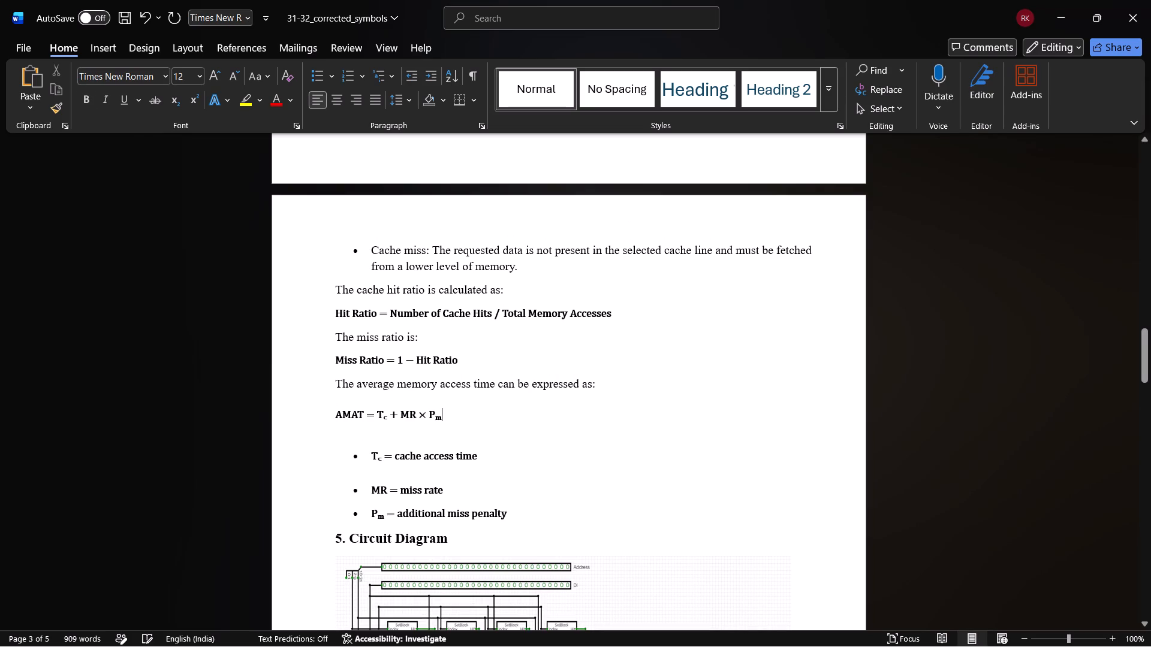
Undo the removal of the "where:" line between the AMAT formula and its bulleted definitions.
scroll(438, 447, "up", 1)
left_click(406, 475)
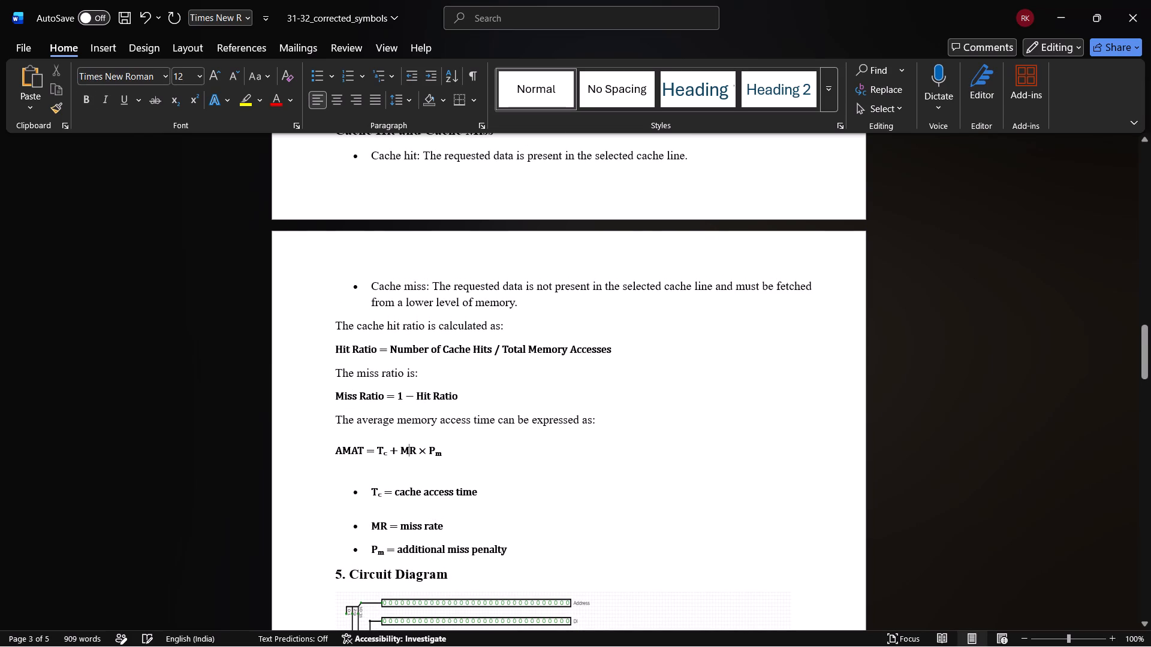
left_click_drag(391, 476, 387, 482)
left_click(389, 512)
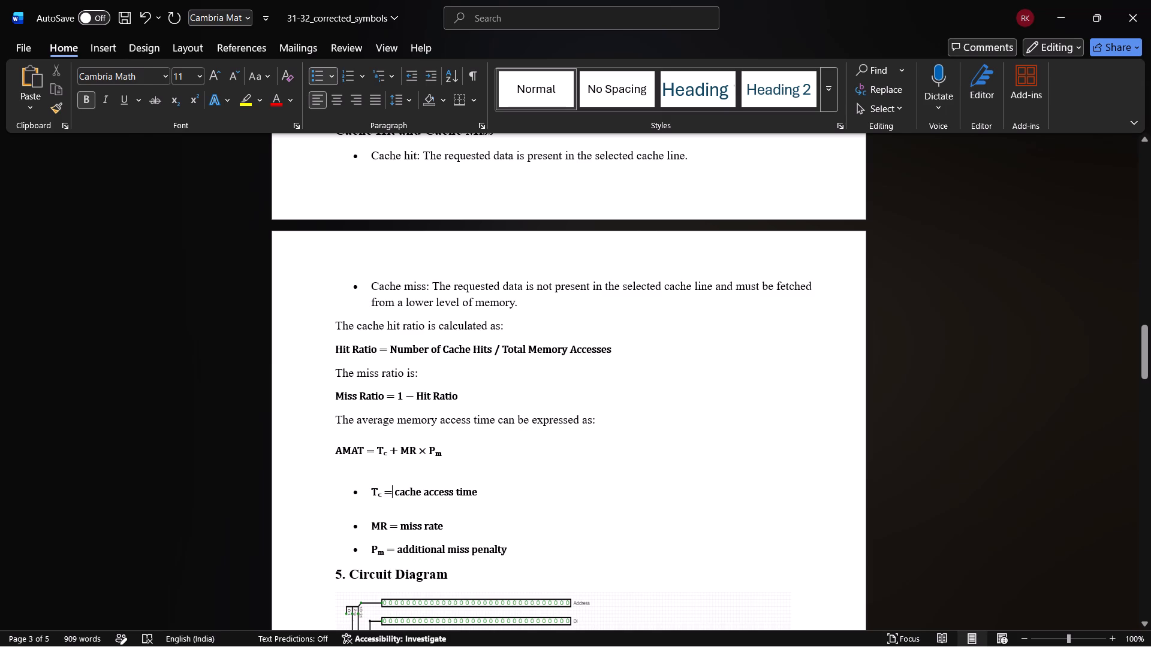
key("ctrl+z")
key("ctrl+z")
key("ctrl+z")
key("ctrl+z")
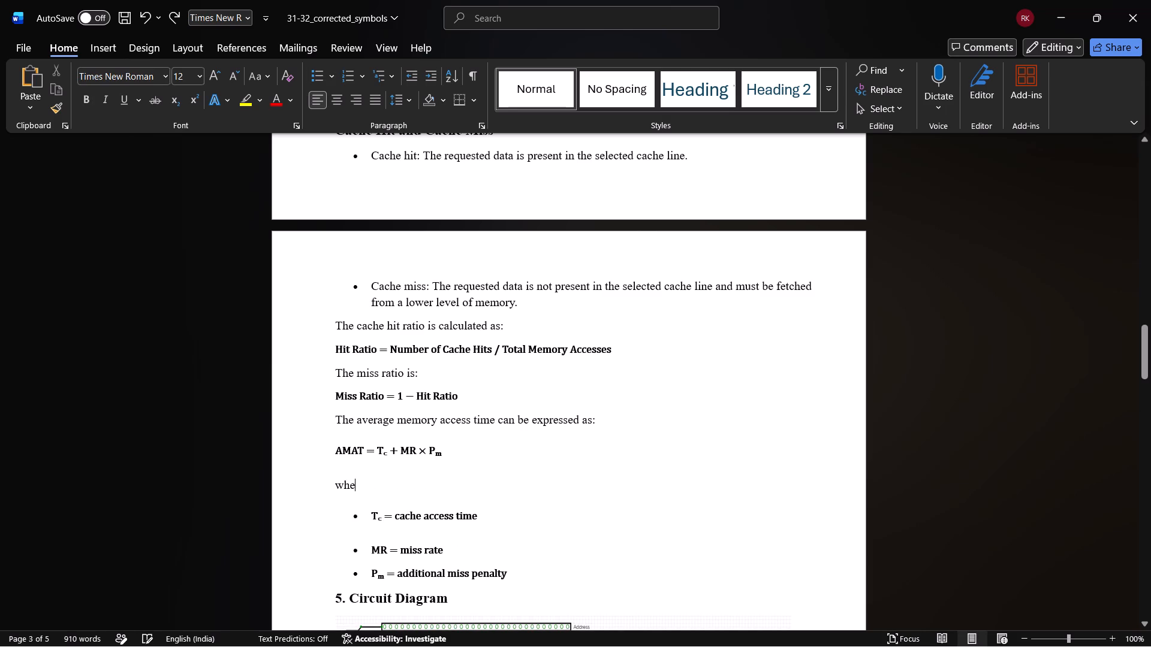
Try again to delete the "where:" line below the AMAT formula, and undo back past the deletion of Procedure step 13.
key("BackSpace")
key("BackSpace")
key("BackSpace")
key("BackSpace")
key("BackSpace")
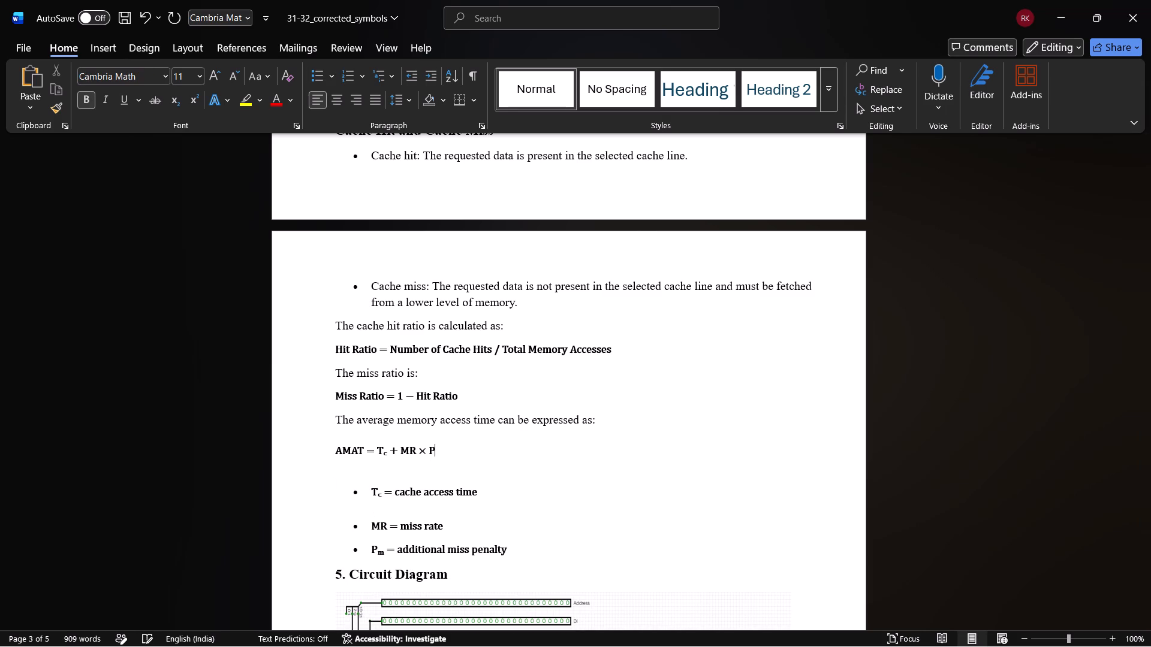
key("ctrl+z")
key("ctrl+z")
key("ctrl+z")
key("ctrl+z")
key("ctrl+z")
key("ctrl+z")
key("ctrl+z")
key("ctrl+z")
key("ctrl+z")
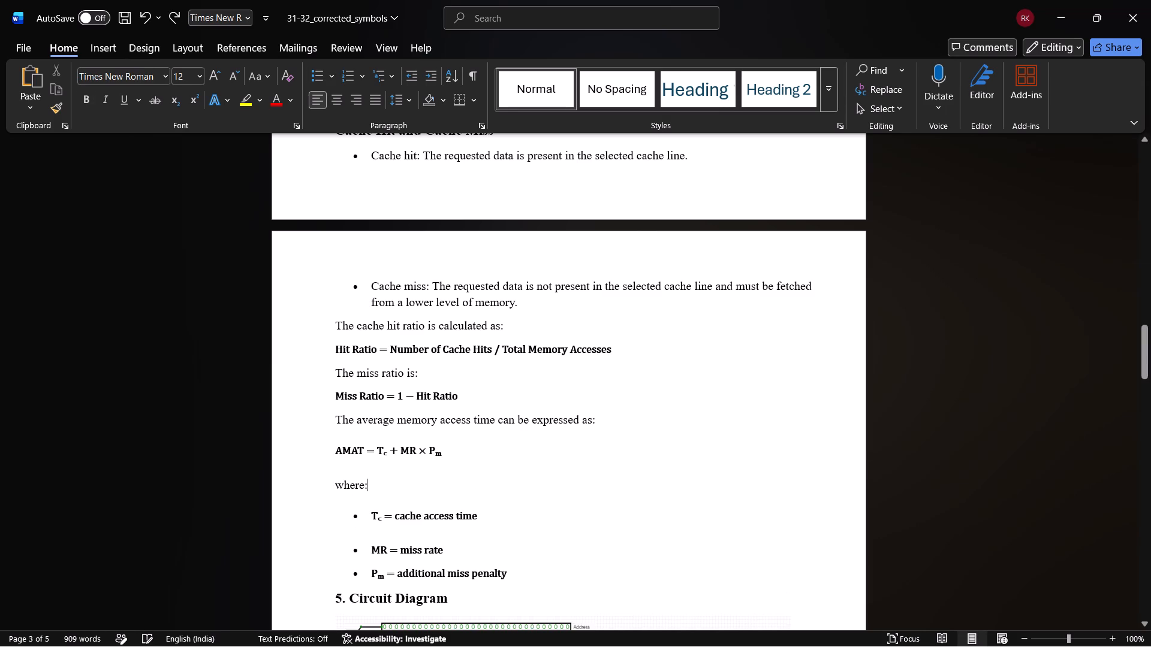
Delete the restored step 13, "Verify the results and observe how different memory blocks compete", from the end of the Procedure list.
scroll(486, 481, "up", 10)
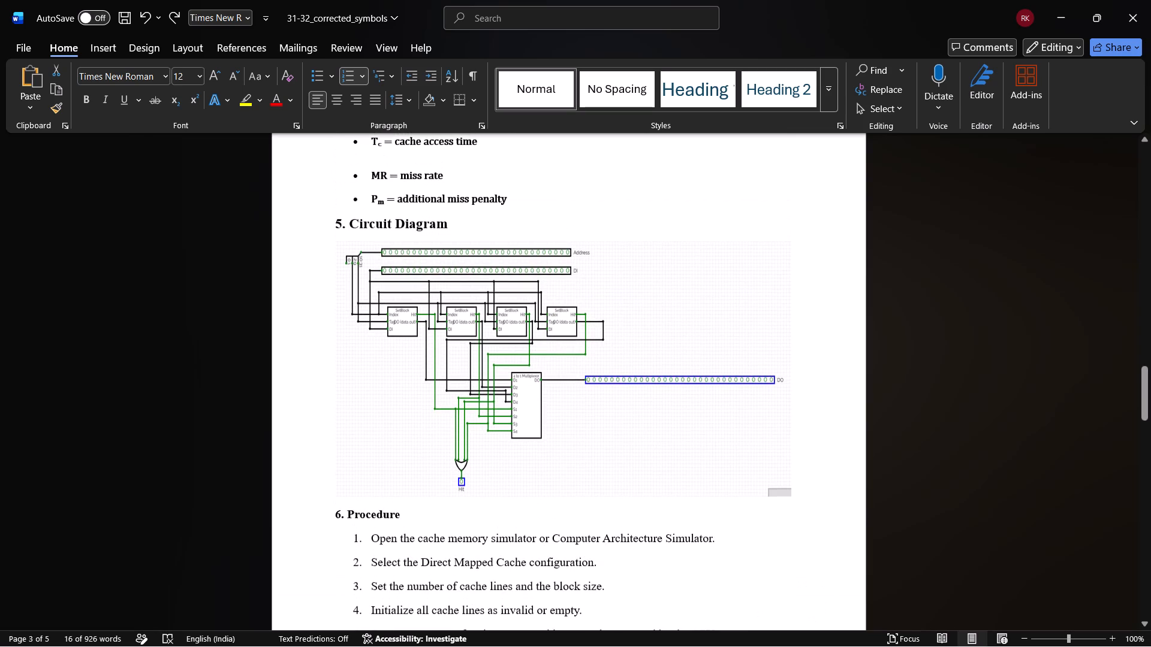
scroll(485, 477, "down", 12)
key("BackSpace")
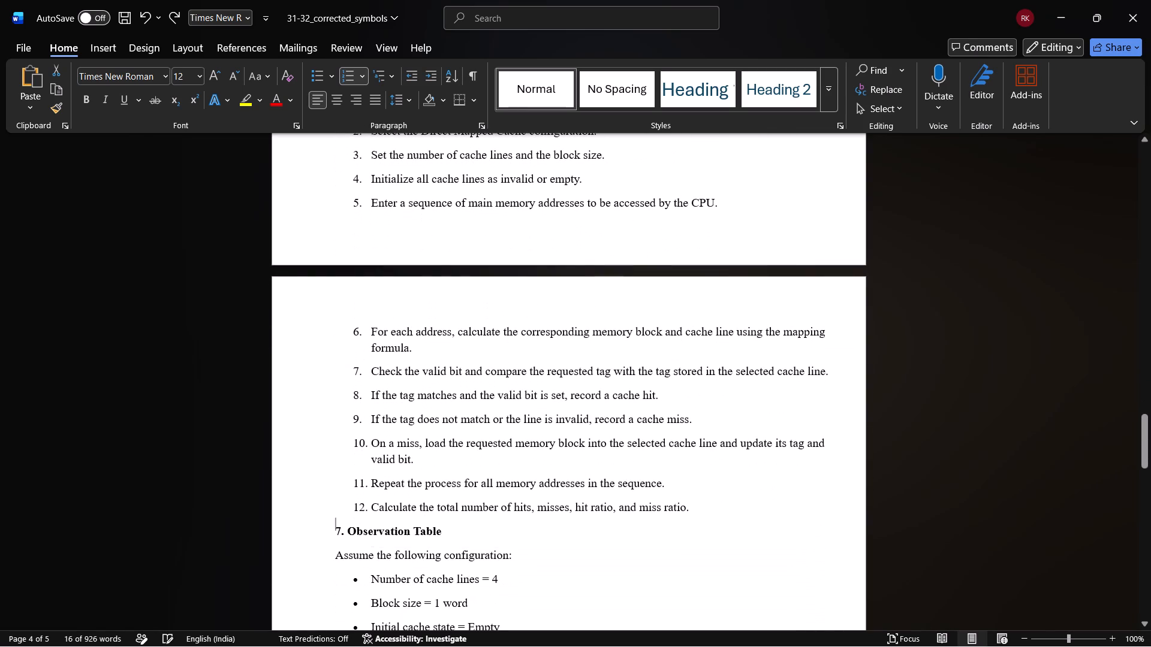
Delete the "Thus, blocks 0 and 4 both map to cache line 0" sentence and the blank lines between the table and "Components of a Direct Mapped Cache".
scroll(478, 484, "up", 20)
scroll(478, 484, "up", 8)
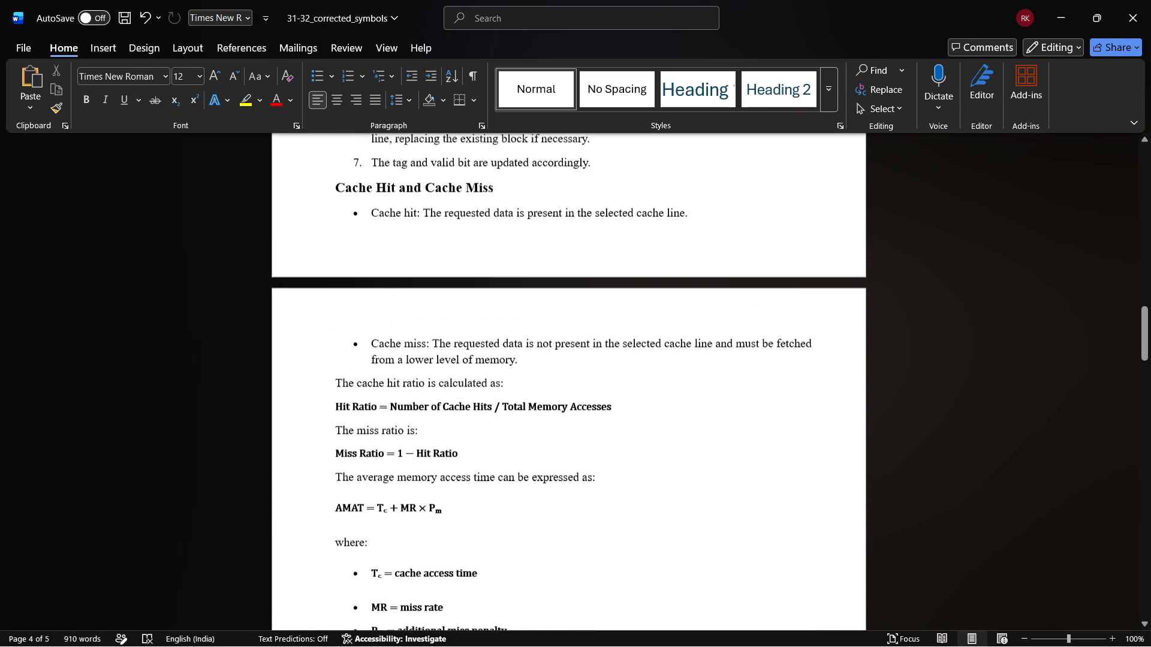
scroll(478, 480, "up", 4)
scroll(640, 452, "up", 3)
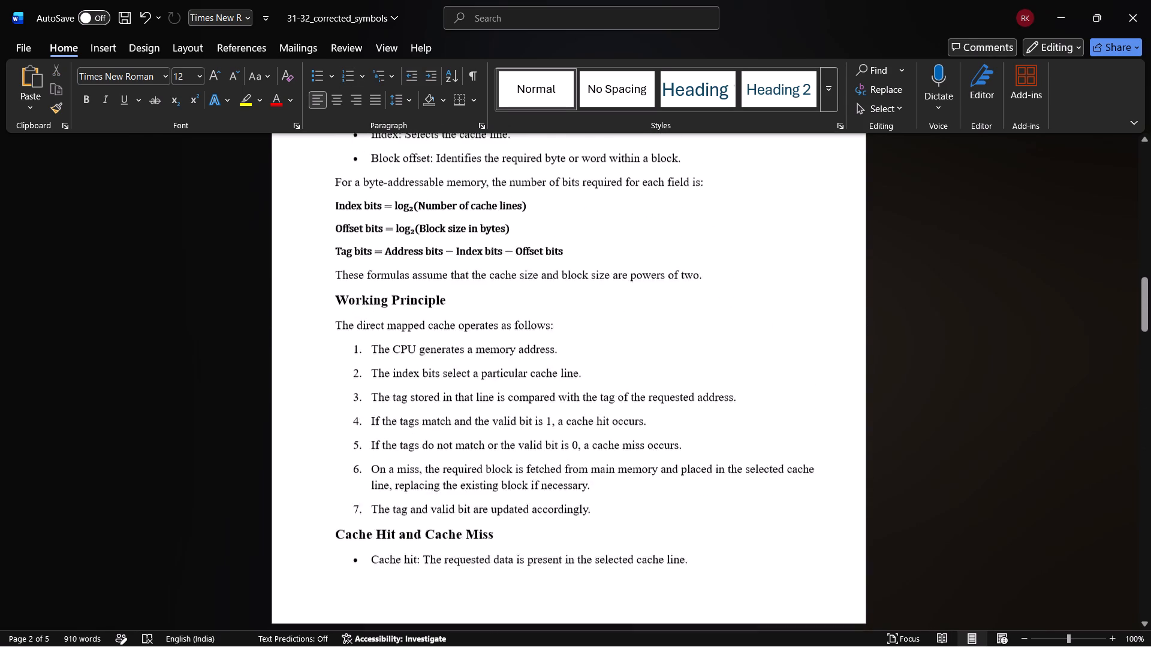
scroll(638, 452, "up", 5)
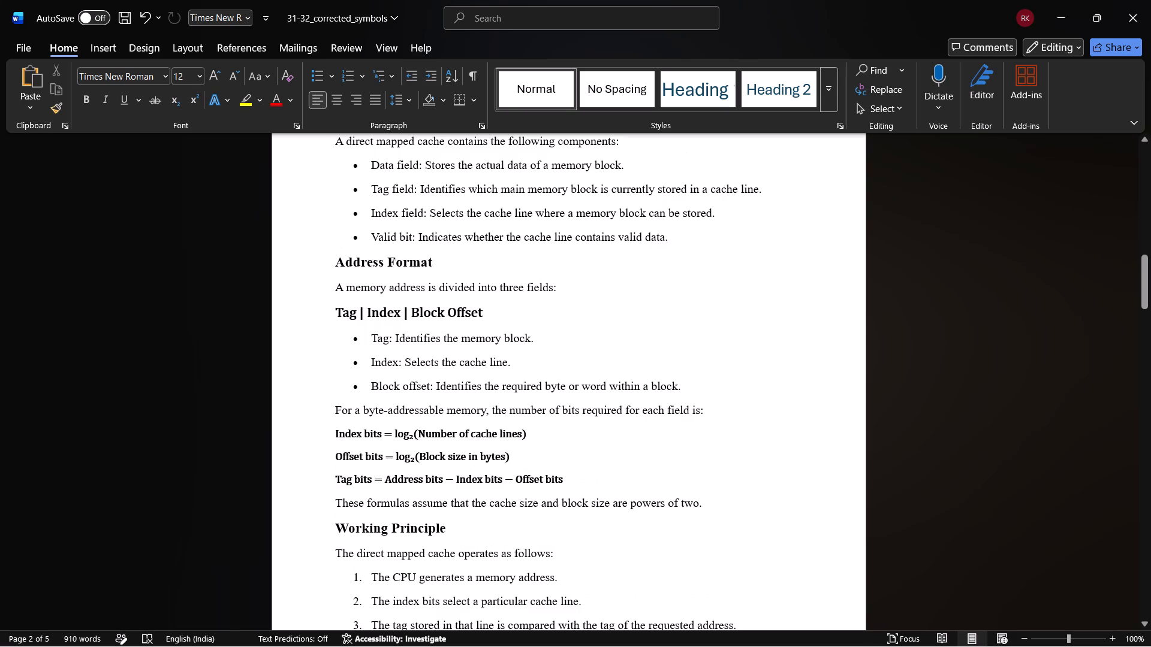
scroll(638, 452, "up", 5)
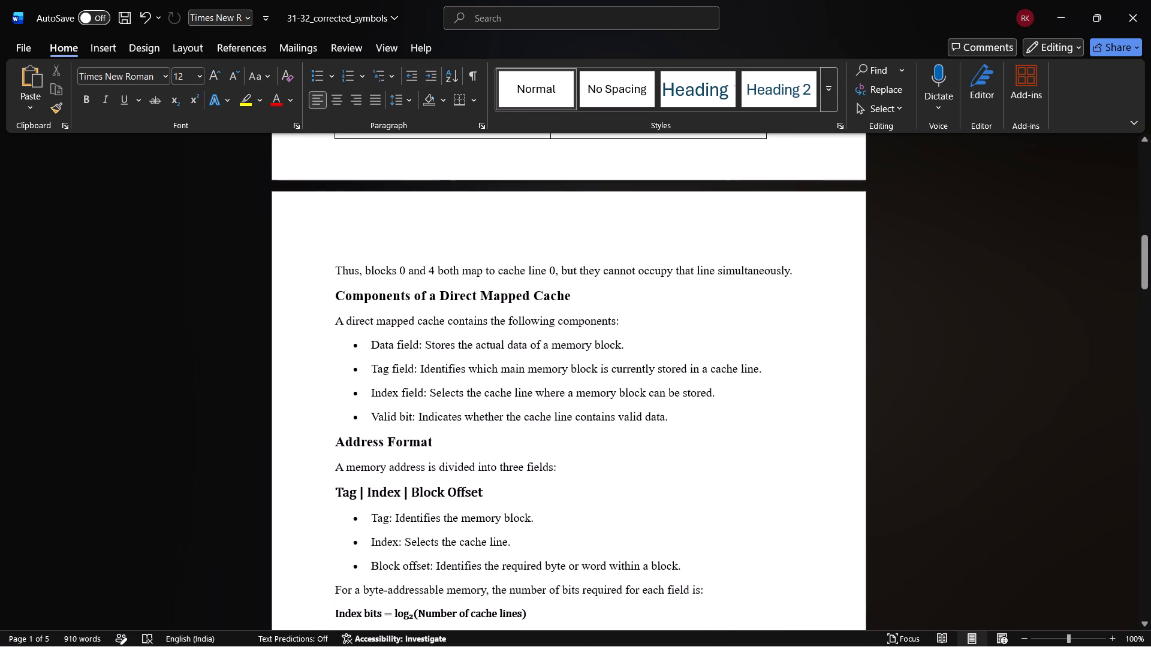
scroll(637, 452, "up", 4)
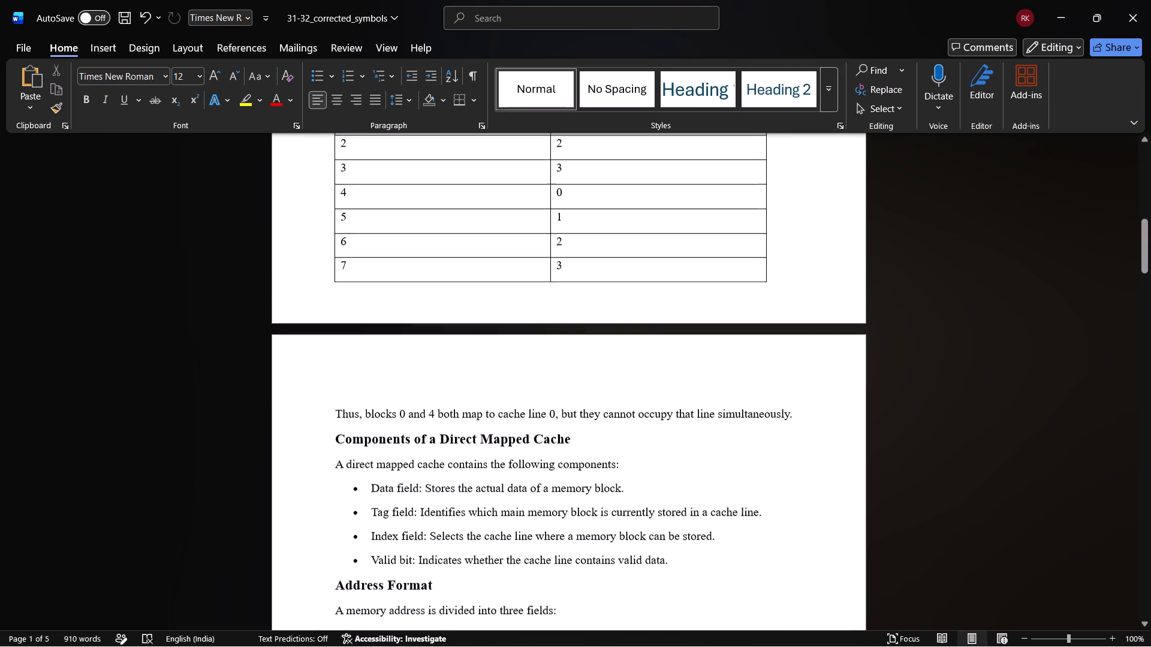
scroll(652, 446, "up", 3)
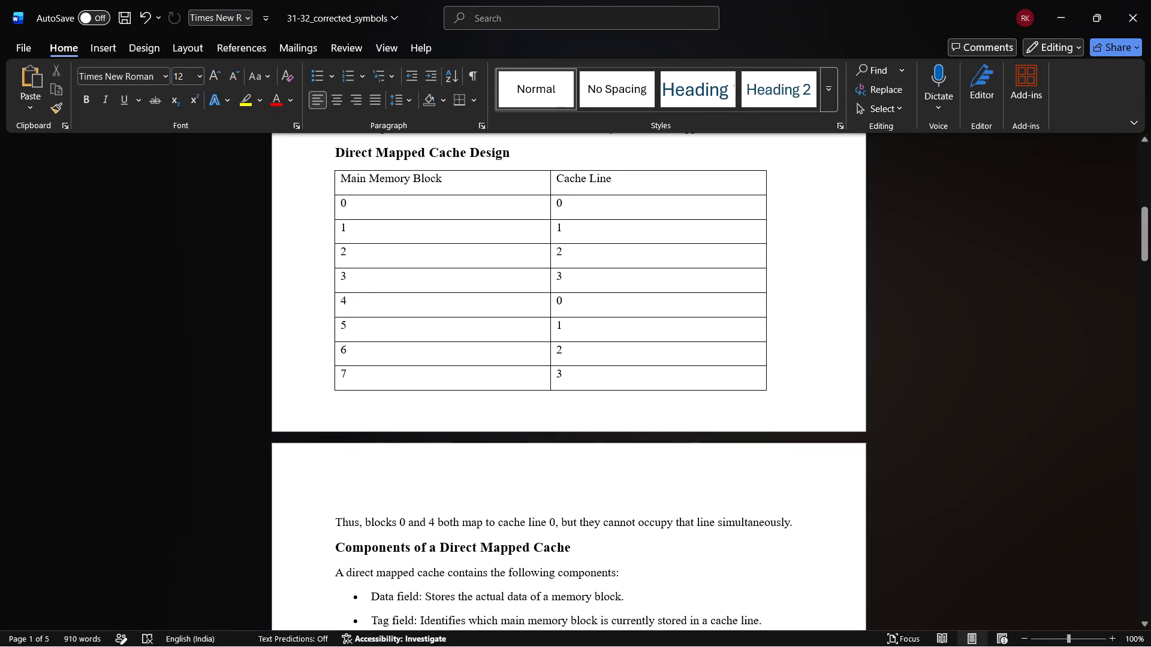
left_click_drag(790, 520, 362, 495)
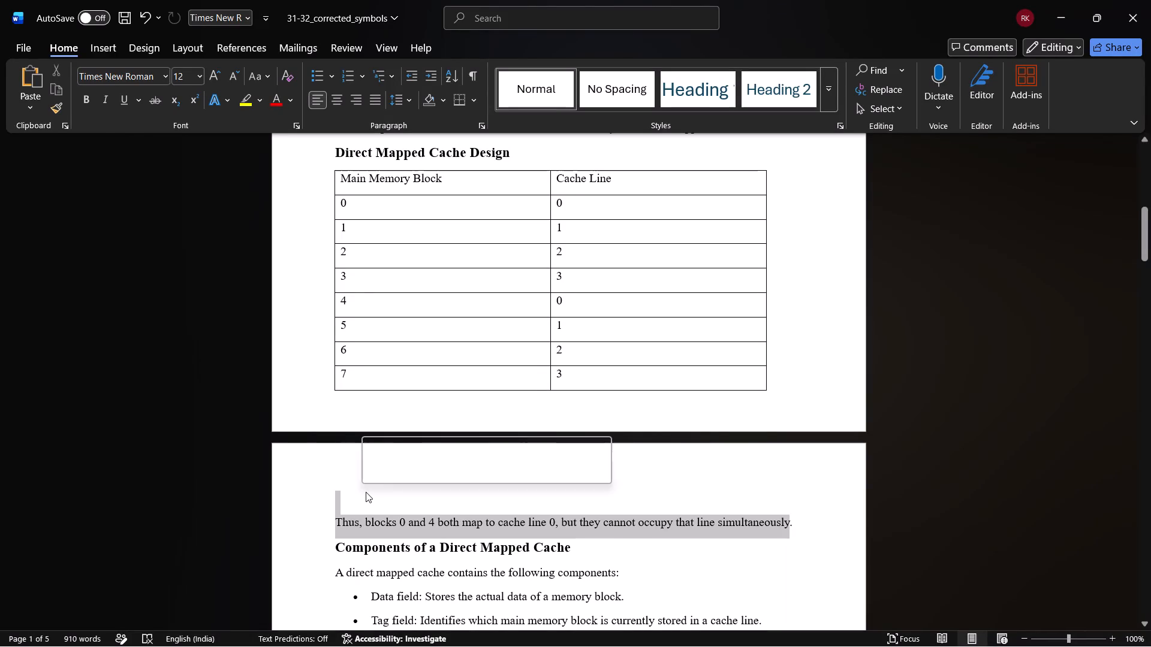
key("BackSpace")
key("Right")
key("BackSpace")
key("BackSpace")
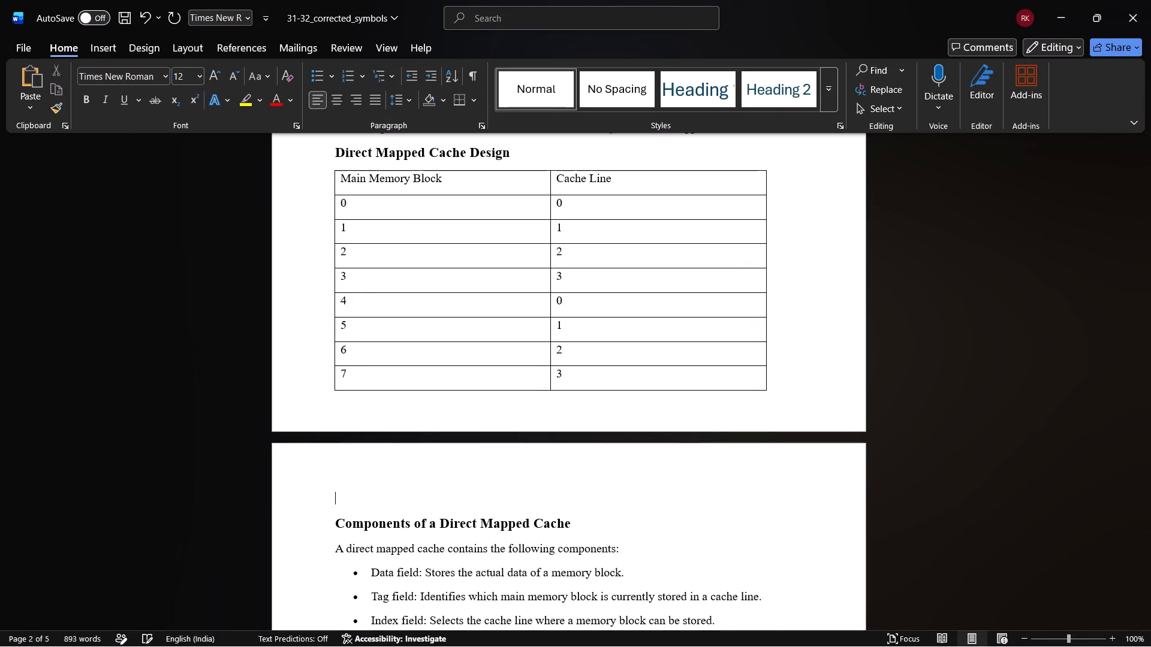
scroll(451, 466, "up", 2)
left_click(332, 594)
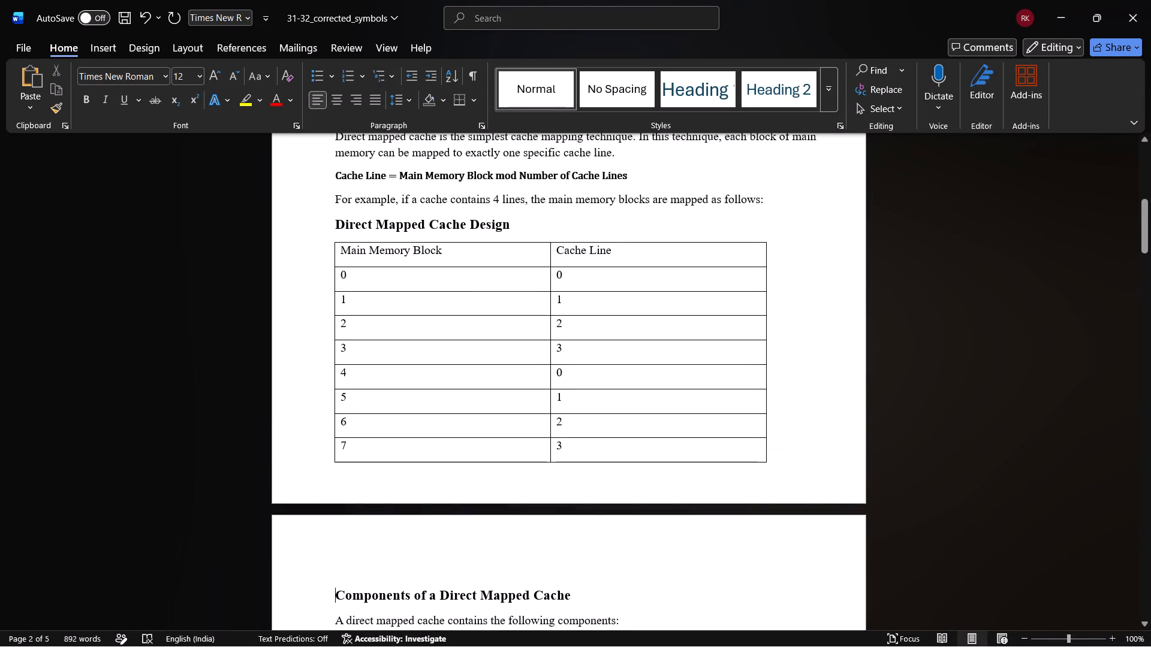
key("BackSpace")
Delete the "For example, if a cache contains 4 lines" sentence and its empty line above the "Direct Mapped Cache Design" heading.
scroll(375, 561, "up", 5)
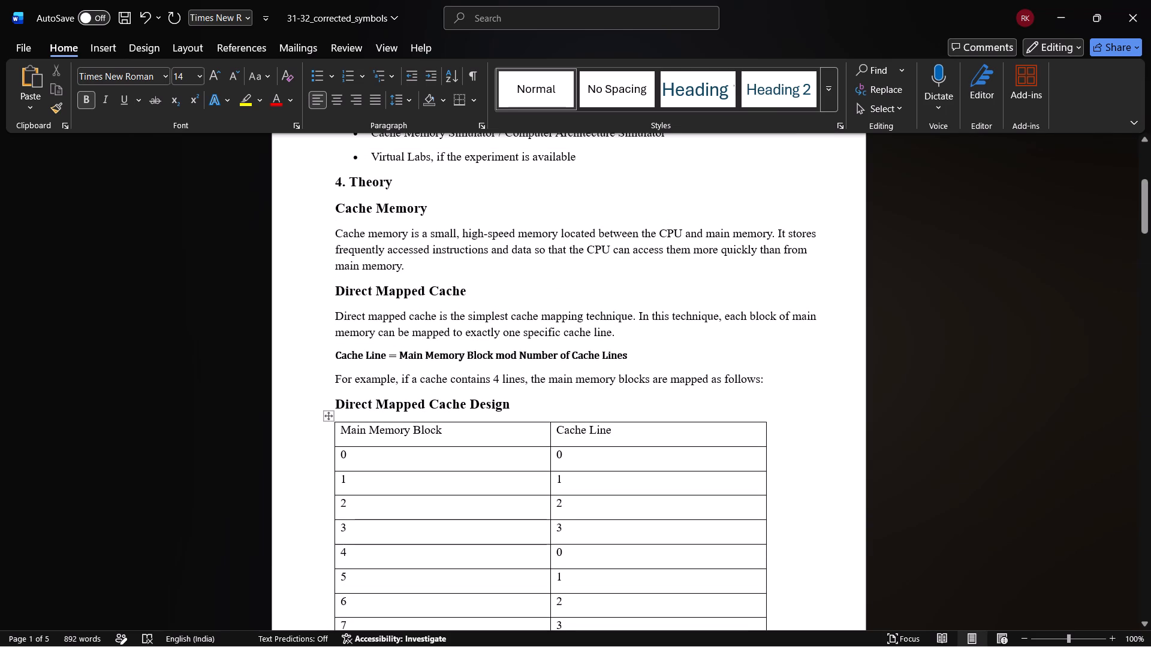
left_click_drag(761, 377, 339, 384)
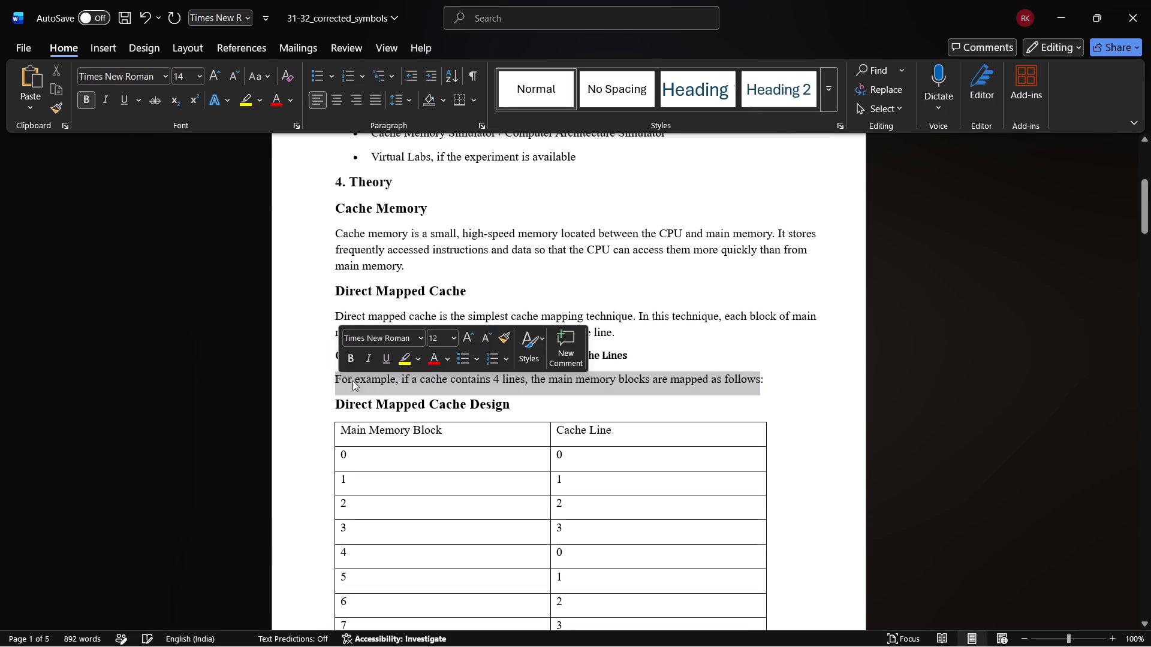
key("BackSpace")
key("Right")
key("BackSpace")
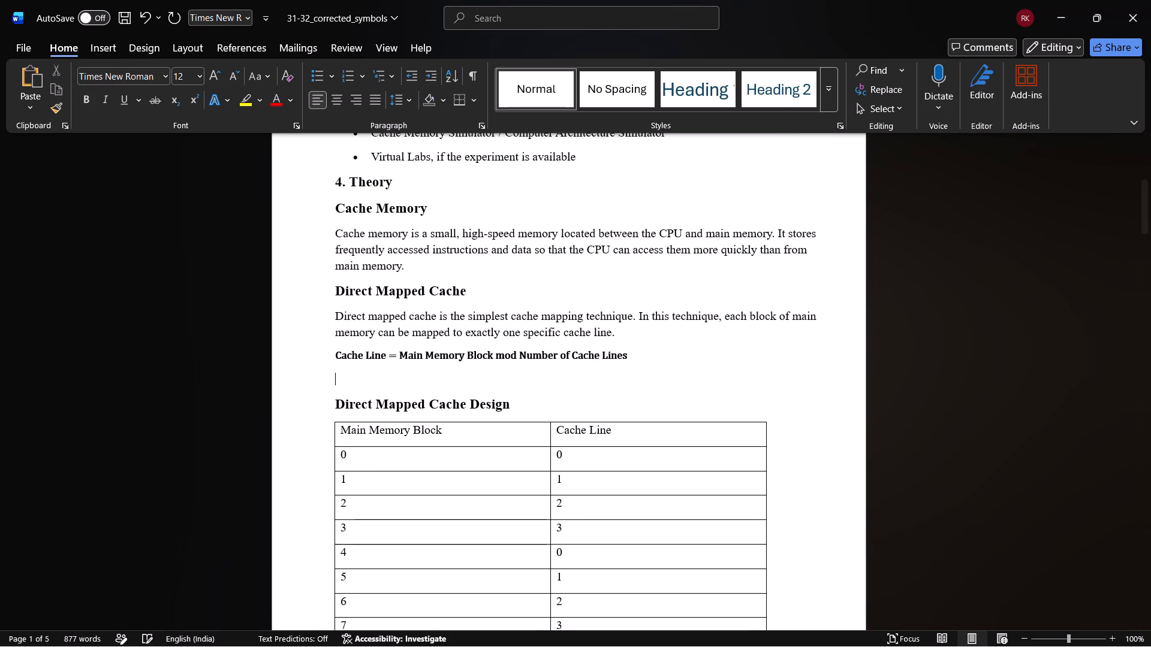
key("BackSpace")
scroll(553, 378, "down", 4)
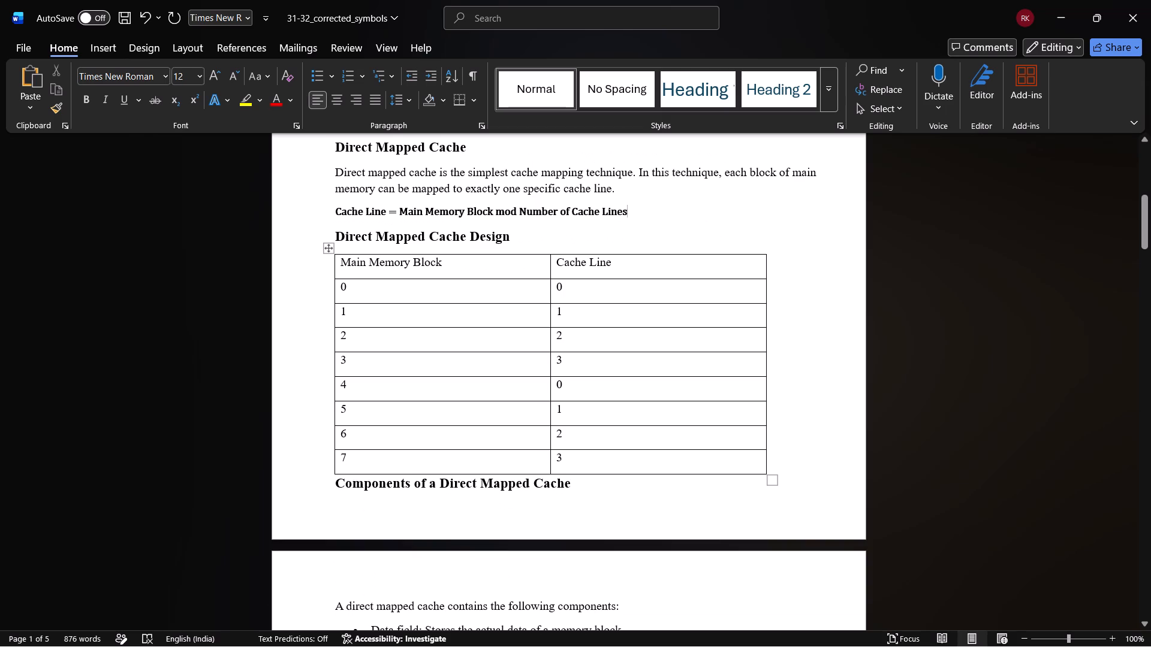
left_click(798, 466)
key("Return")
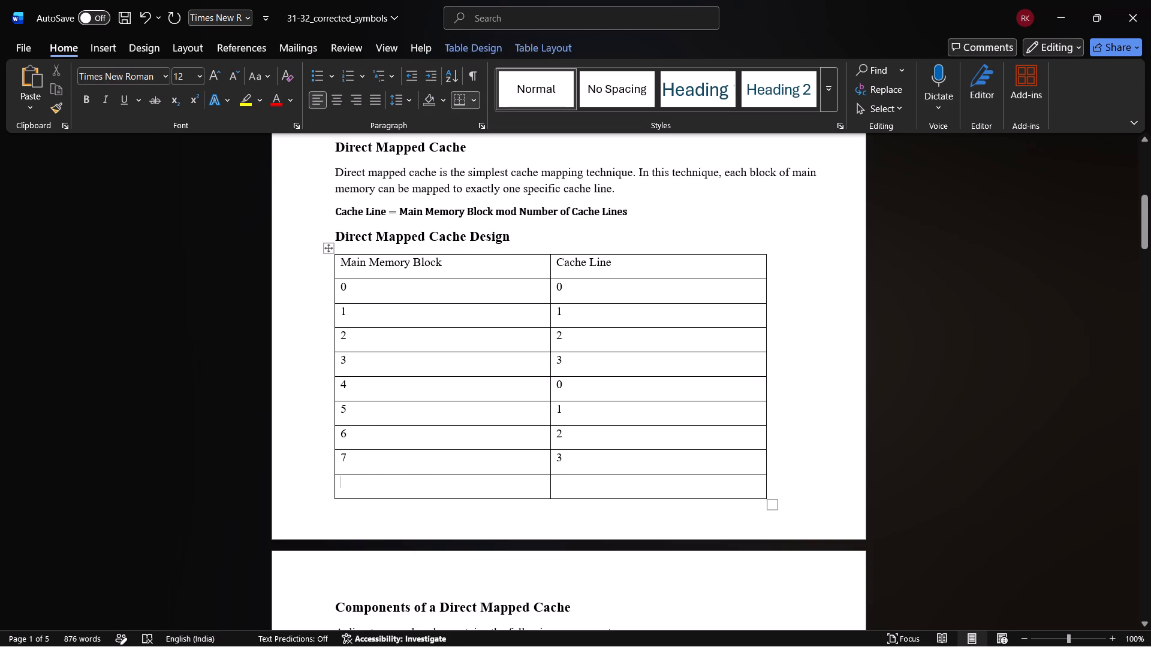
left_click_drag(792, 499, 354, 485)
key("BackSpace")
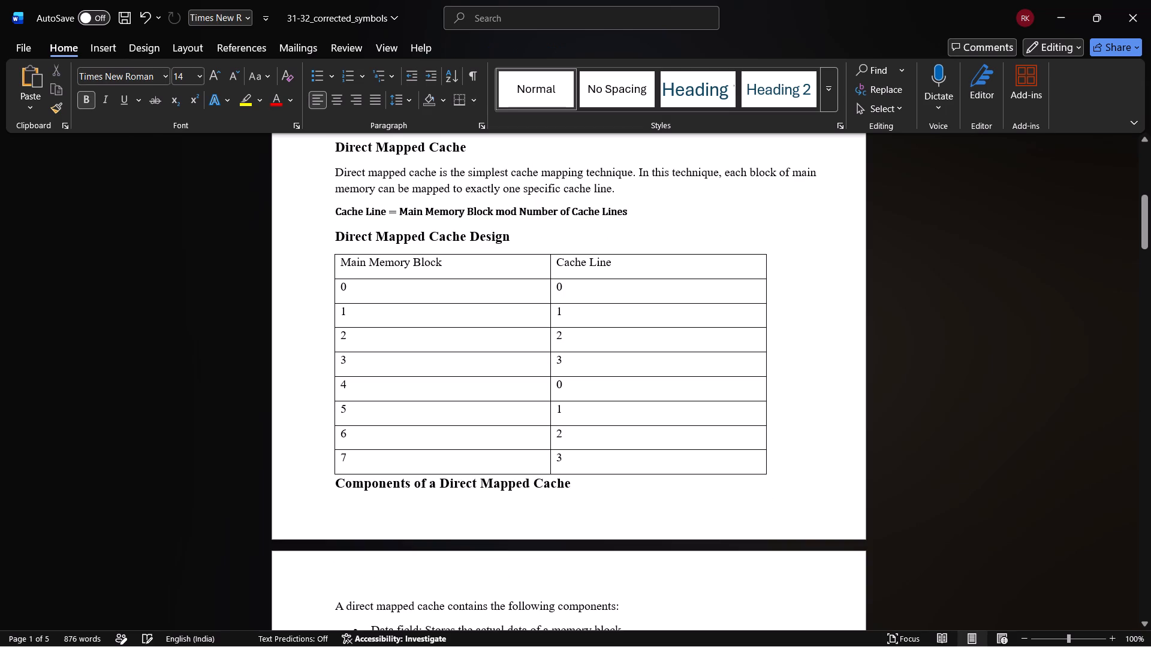
Insert an empty line between the Main Memory Block table and the "Components of a Direct Mapped Cache" heading.
key("Return")
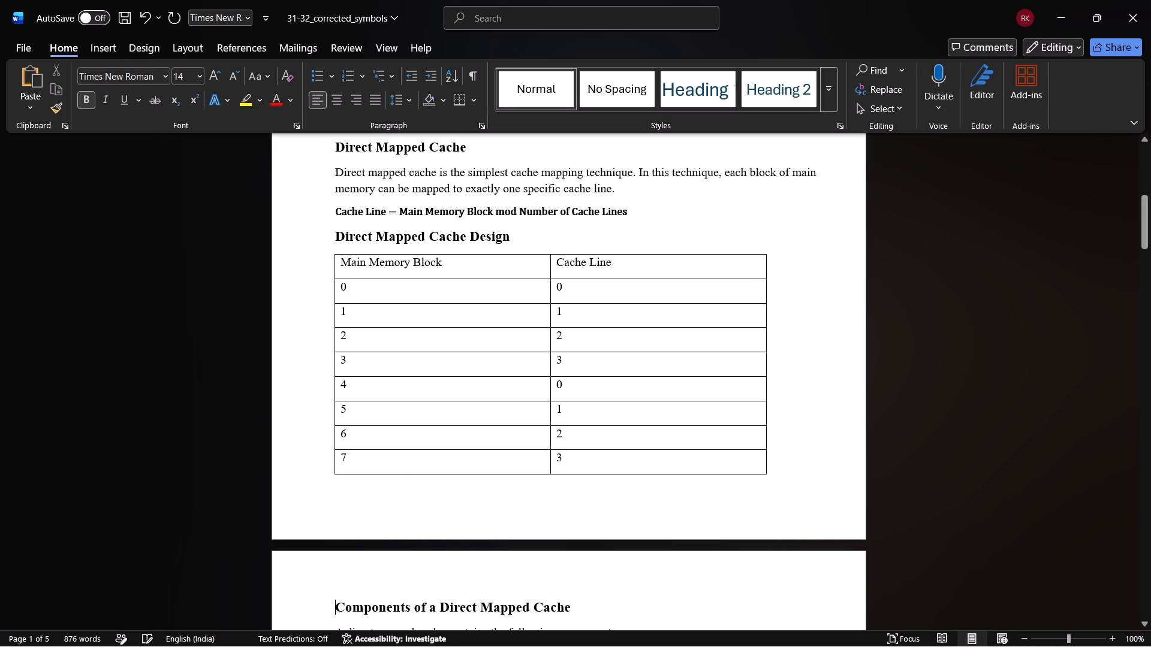
Review the layout and content of the write-up from "Components of a Direct Mapped Cache" through the "8. Result" section.
scroll(442, 486, "down", 10)
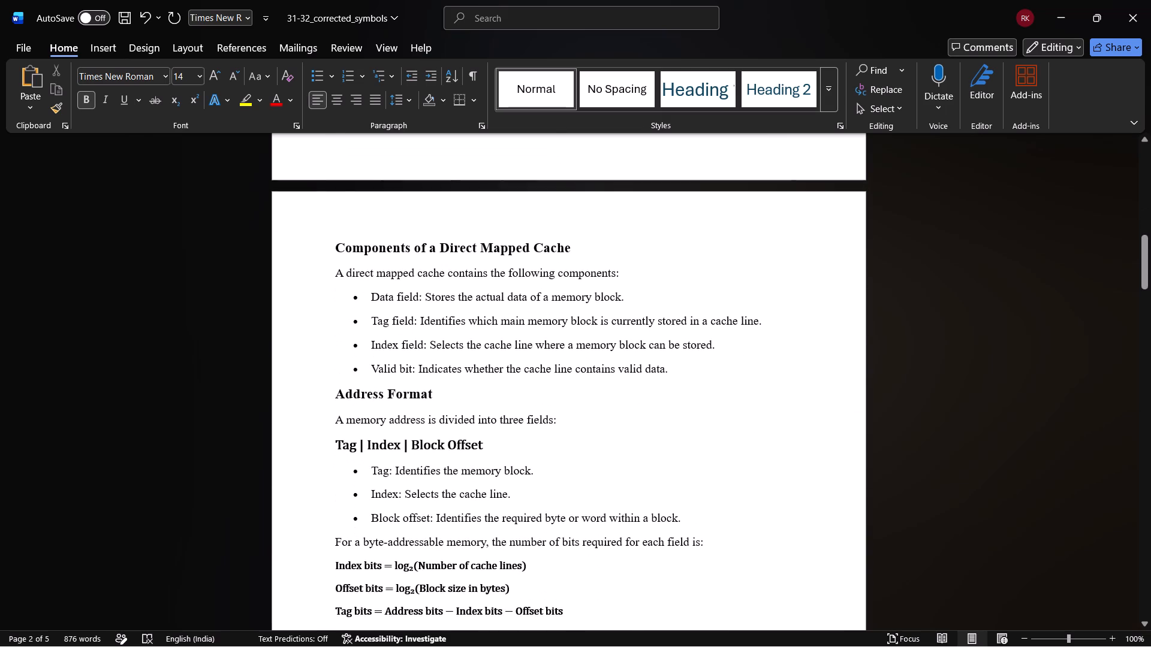
scroll(448, 484, "down", 5)
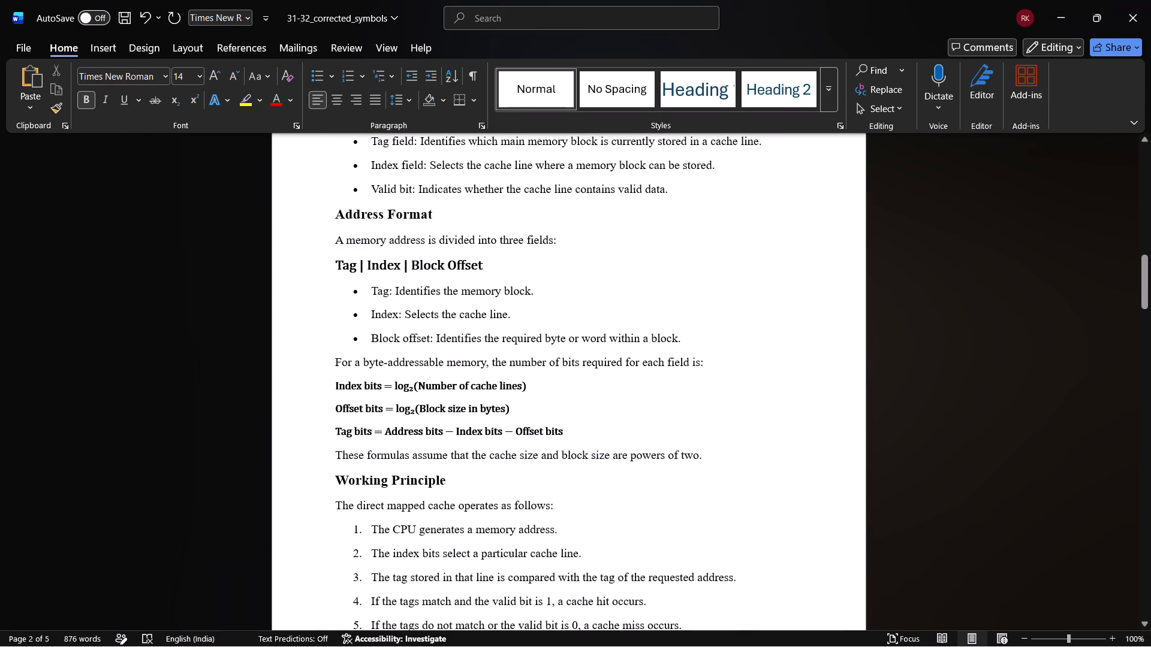
scroll(447, 481, "down", 6)
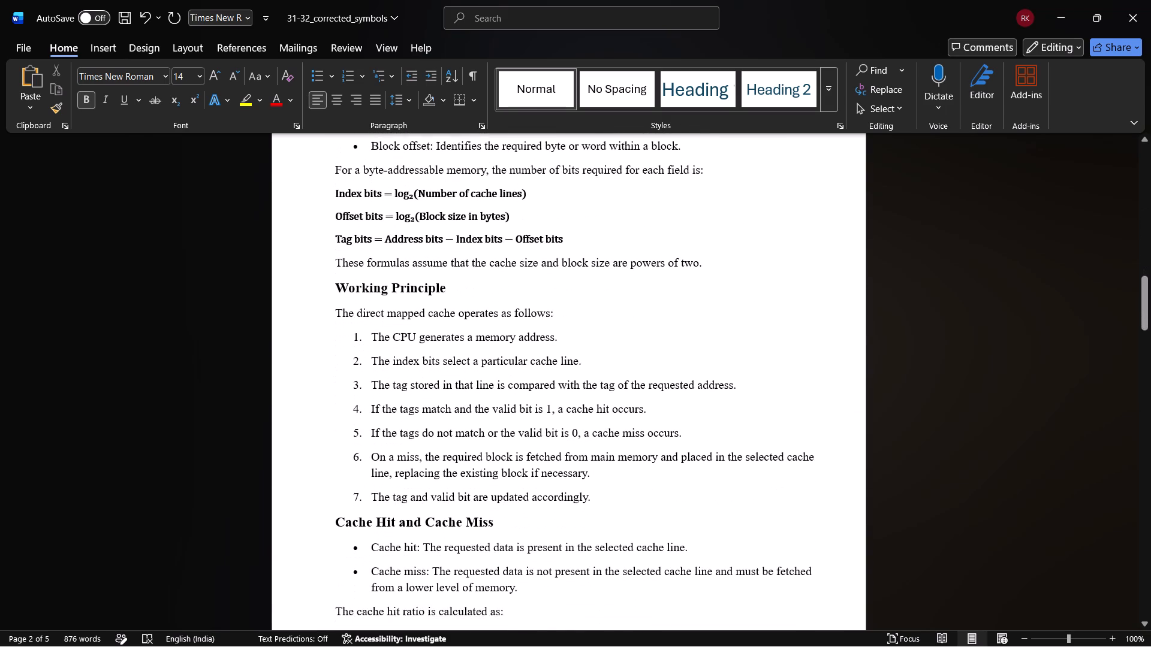
scroll(447, 481, "down", 4)
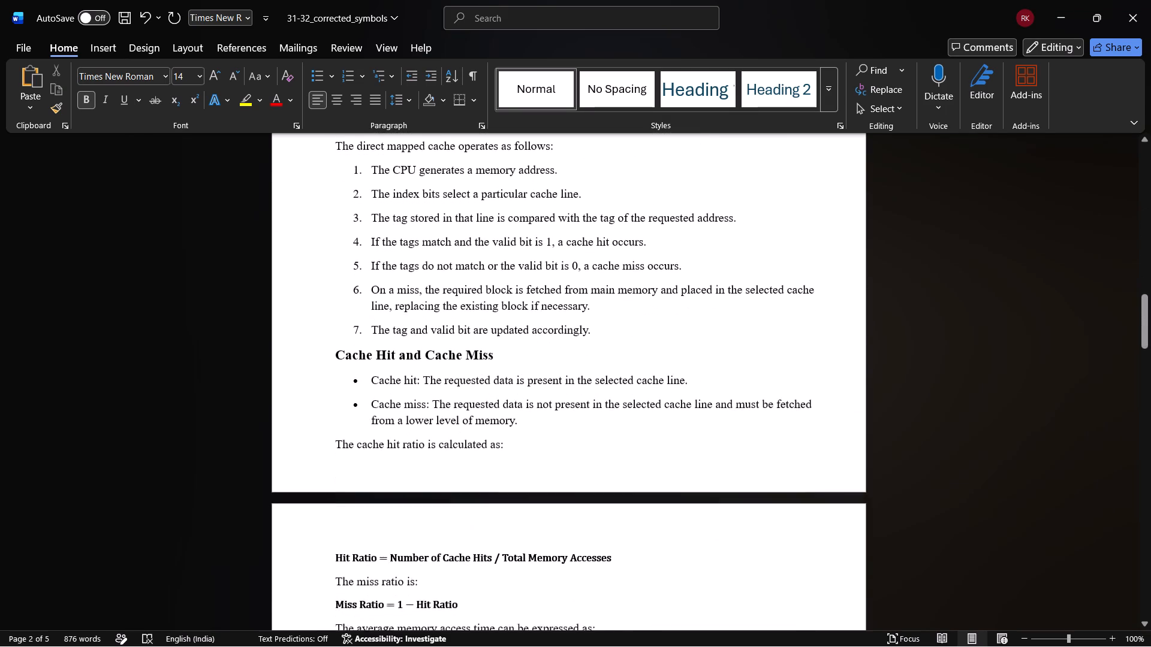
scroll(453, 479, "down", 5)
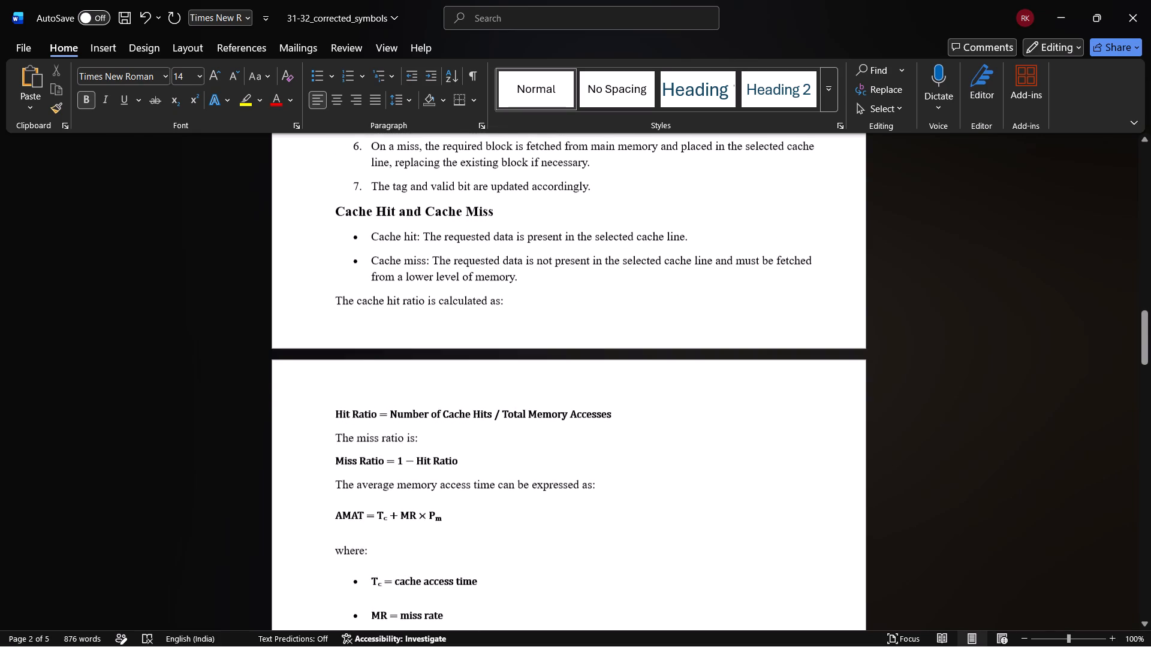
scroll(453, 479, "down", 5)
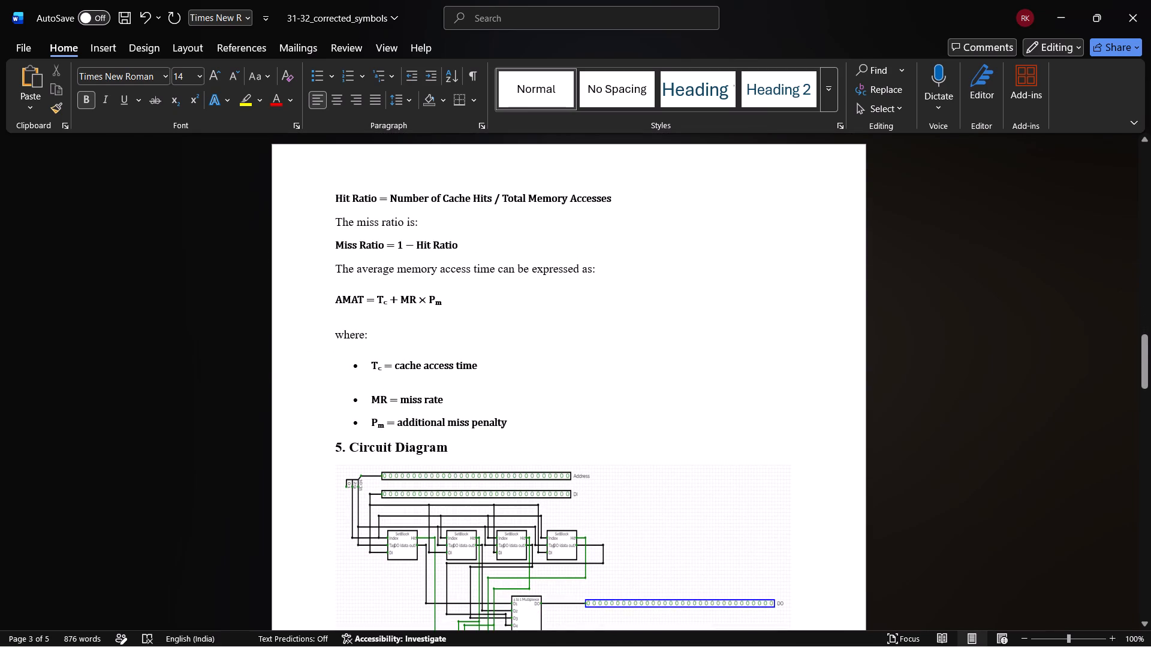
scroll(451, 479, "down", 6)
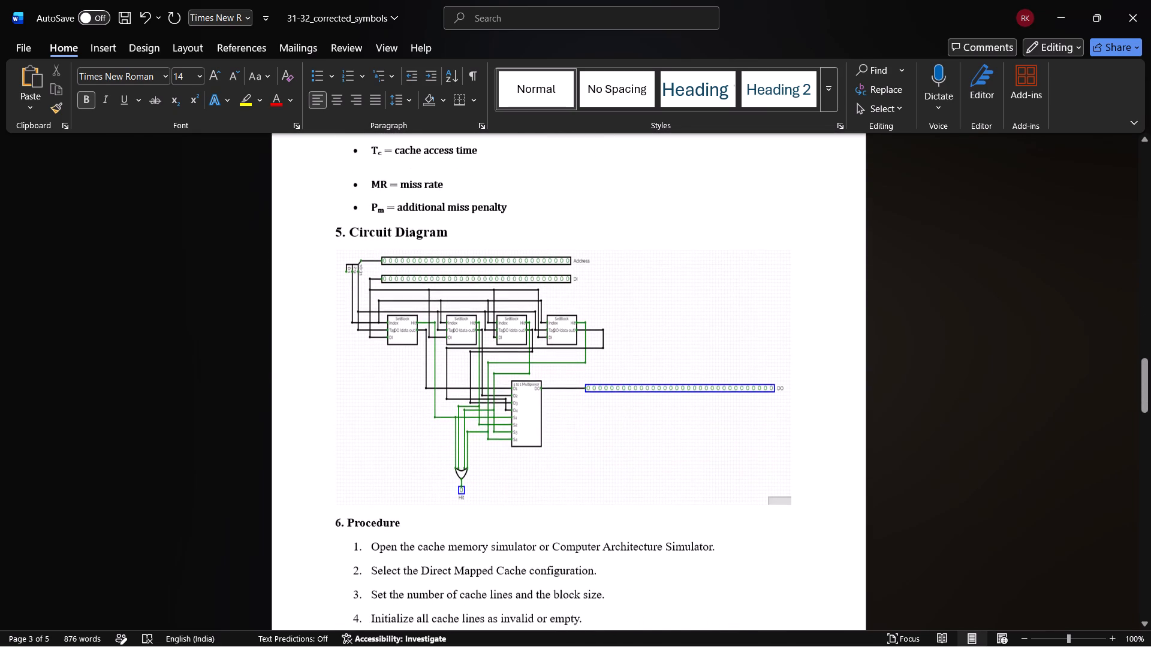
scroll(452, 477, "down", 15)
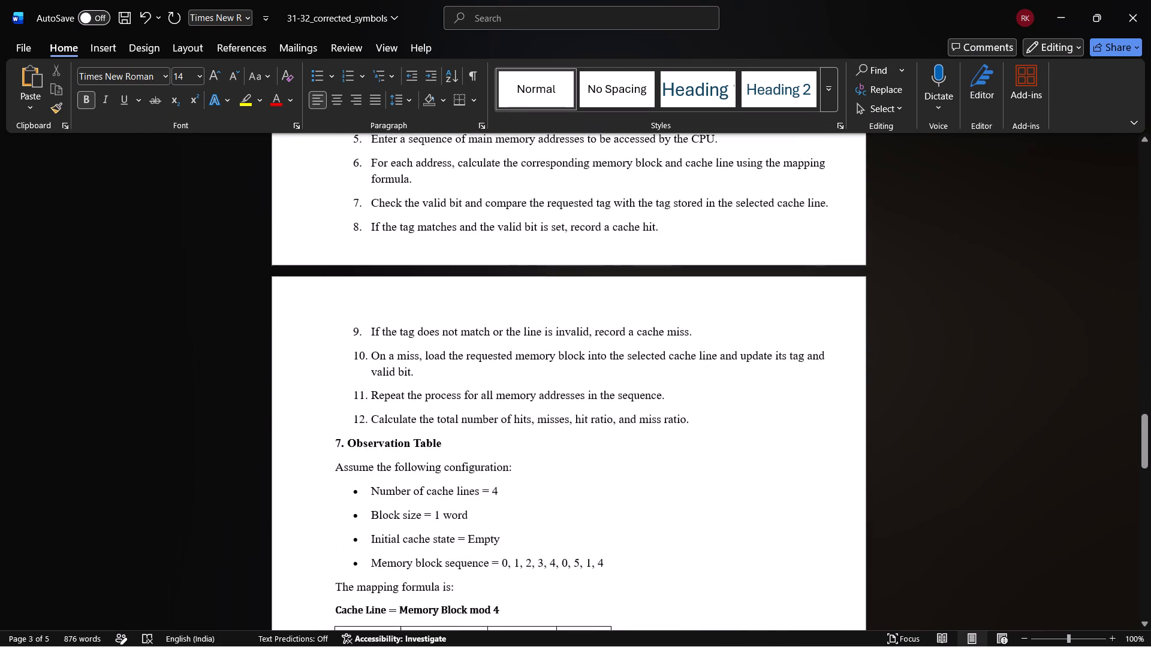
scroll(475, 428, "down", 15)
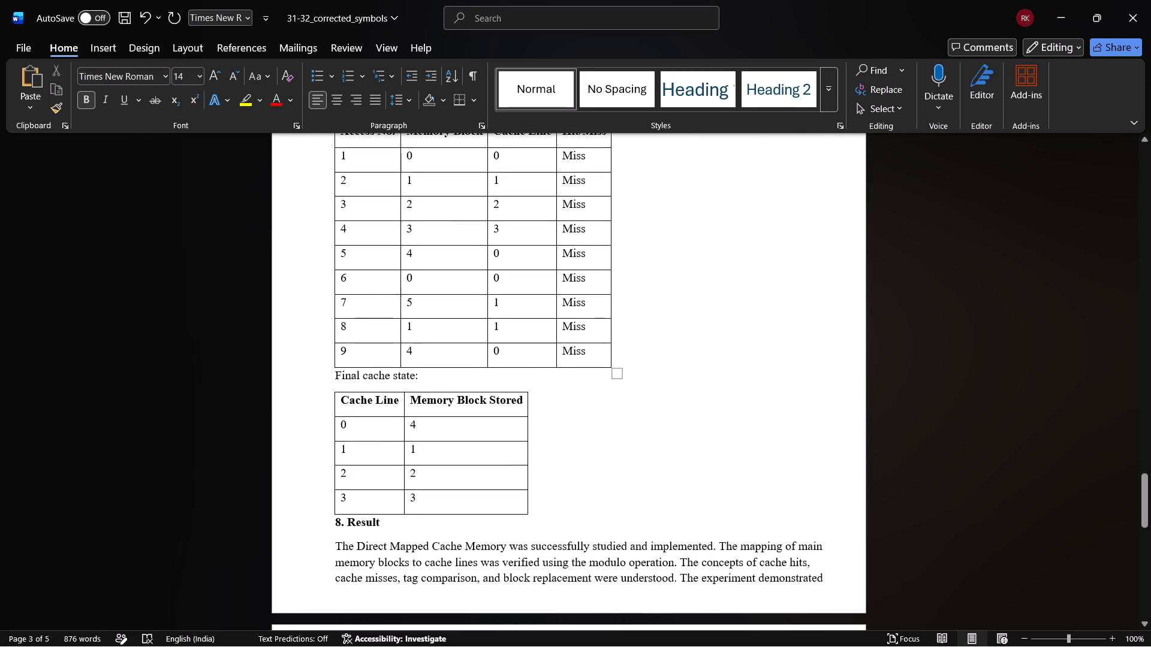
scroll(469, 436, "down", 5)
scroll(534, 429, "up", 4)
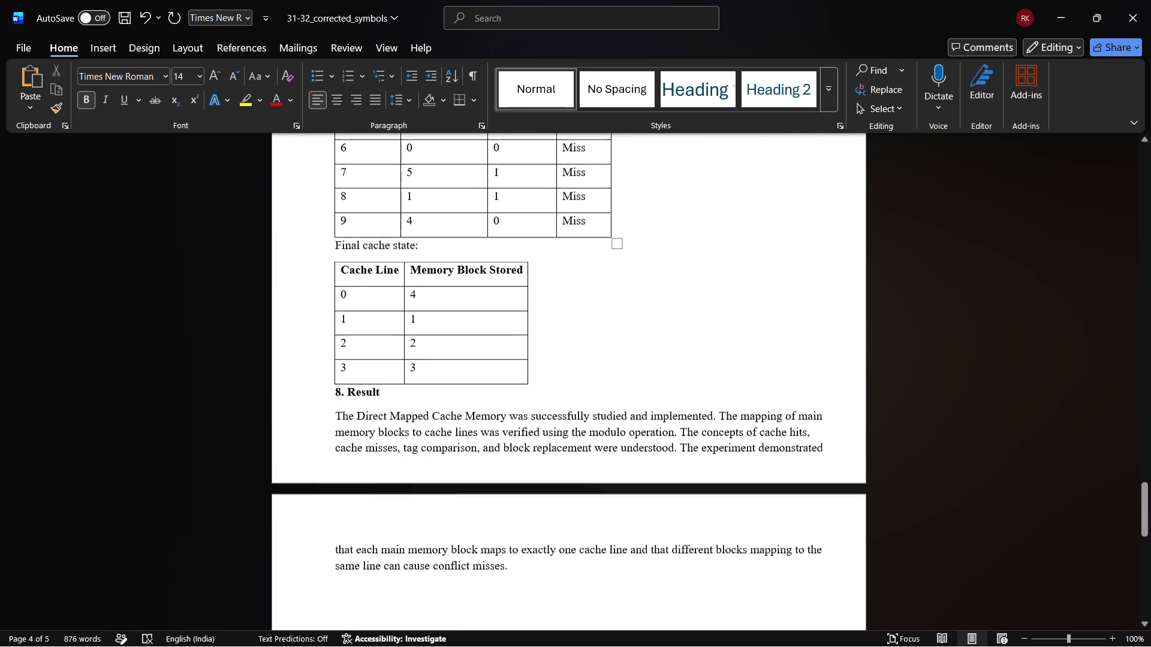
scroll(529, 427, "up", 5)
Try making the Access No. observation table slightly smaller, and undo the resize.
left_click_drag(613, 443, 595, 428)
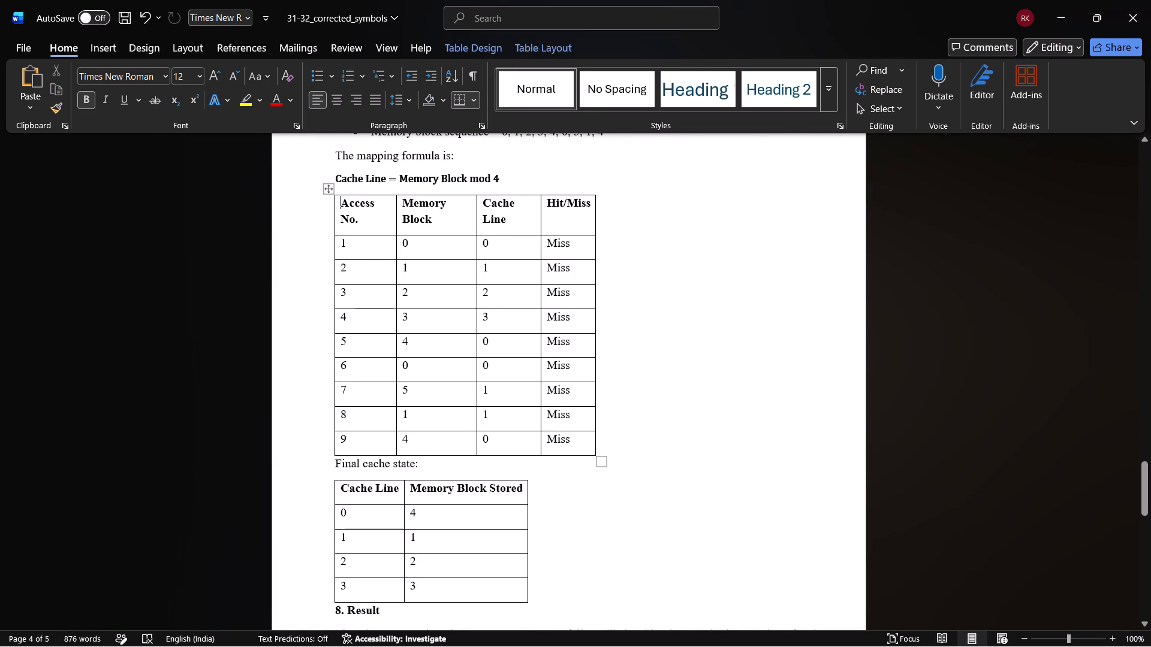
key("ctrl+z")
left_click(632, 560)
Delete the "The mapping formula is:" line above "Cache Line = Memory Block mod 4" in the Observation Table section.
scroll(628, 550, "up", 4)
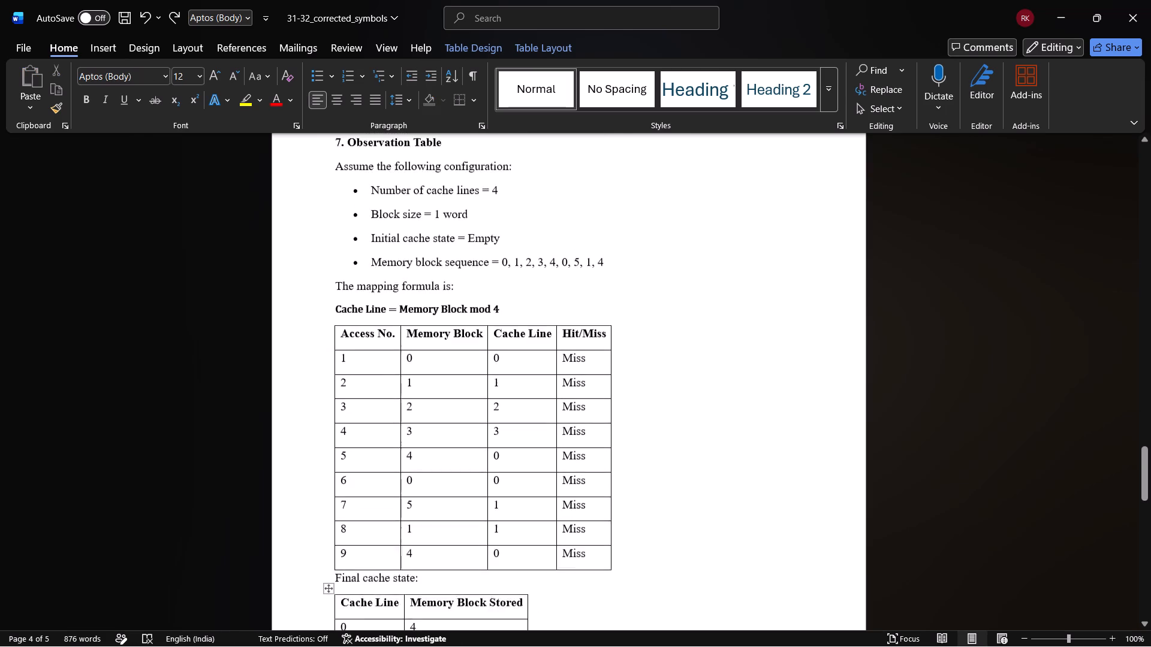
scroll(627, 543, "up", 4)
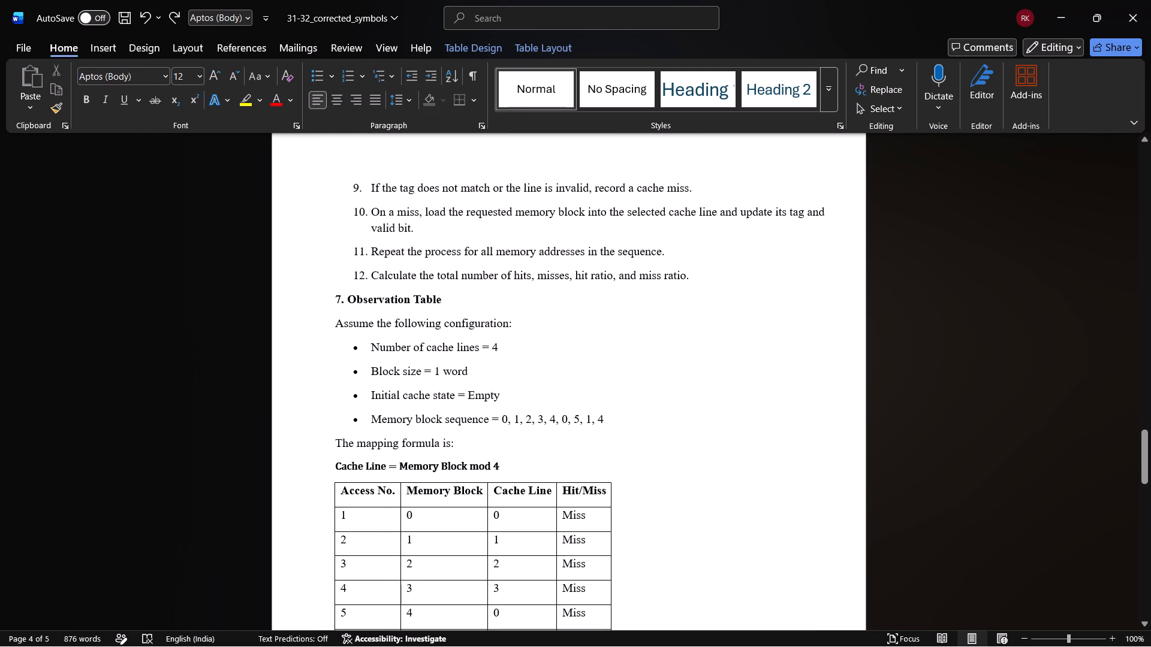
left_click_drag(528, 330, 330, 322)
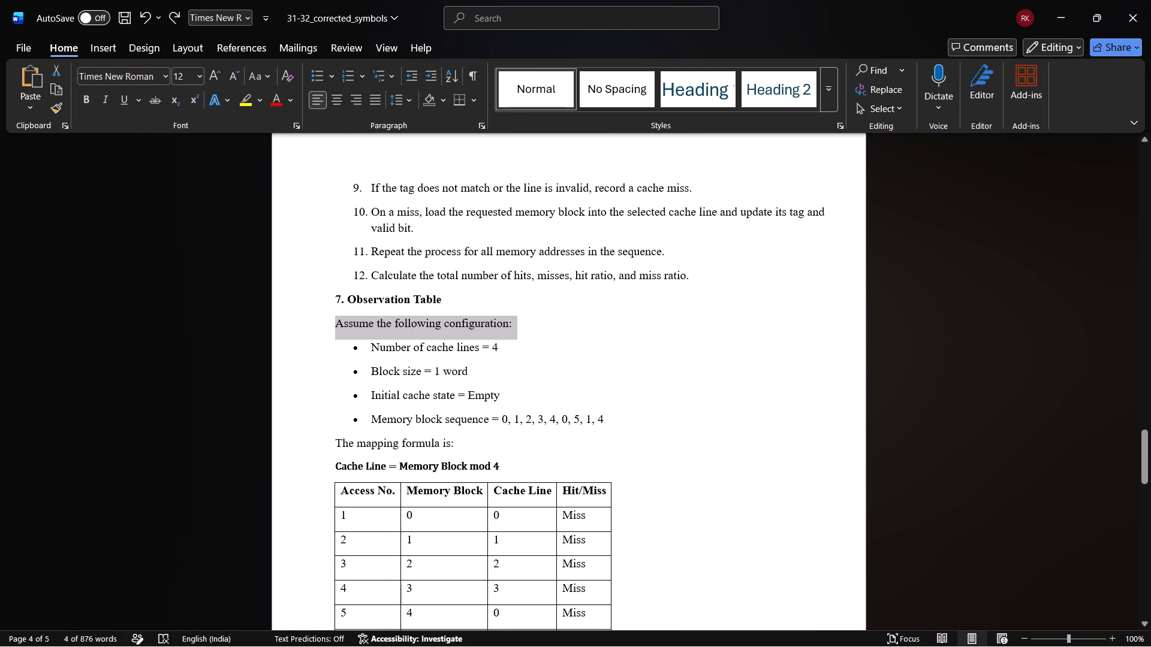
left_click(642, 416)
scroll(535, 430, "down", 1)
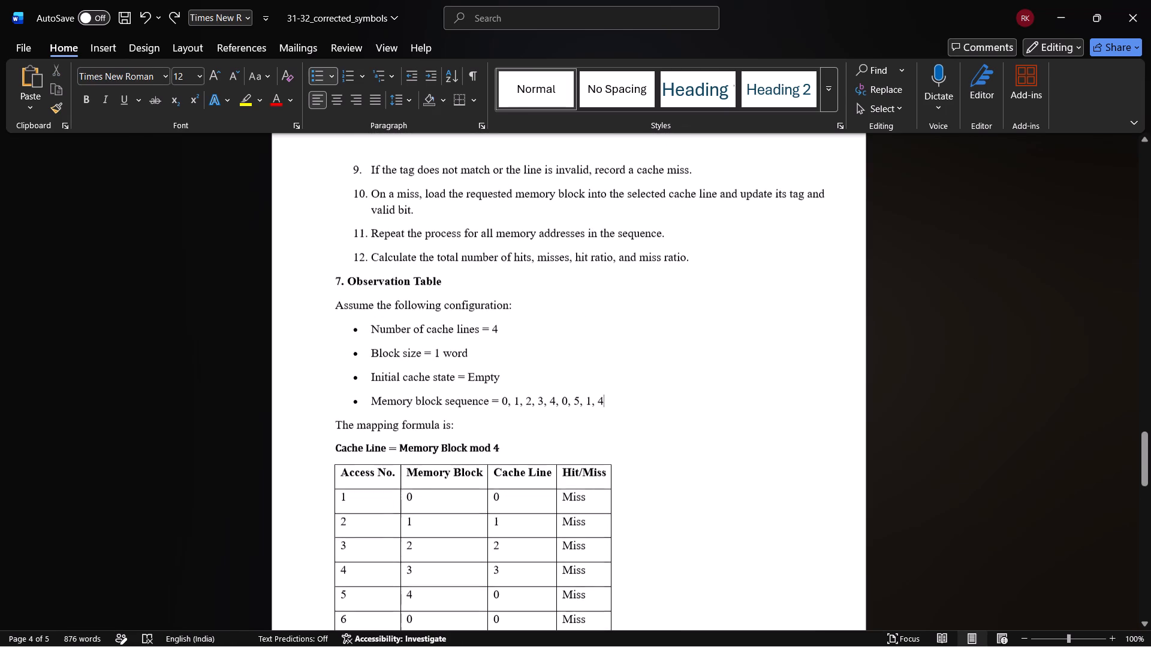
left_click_drag(484, 407, 346, 416)
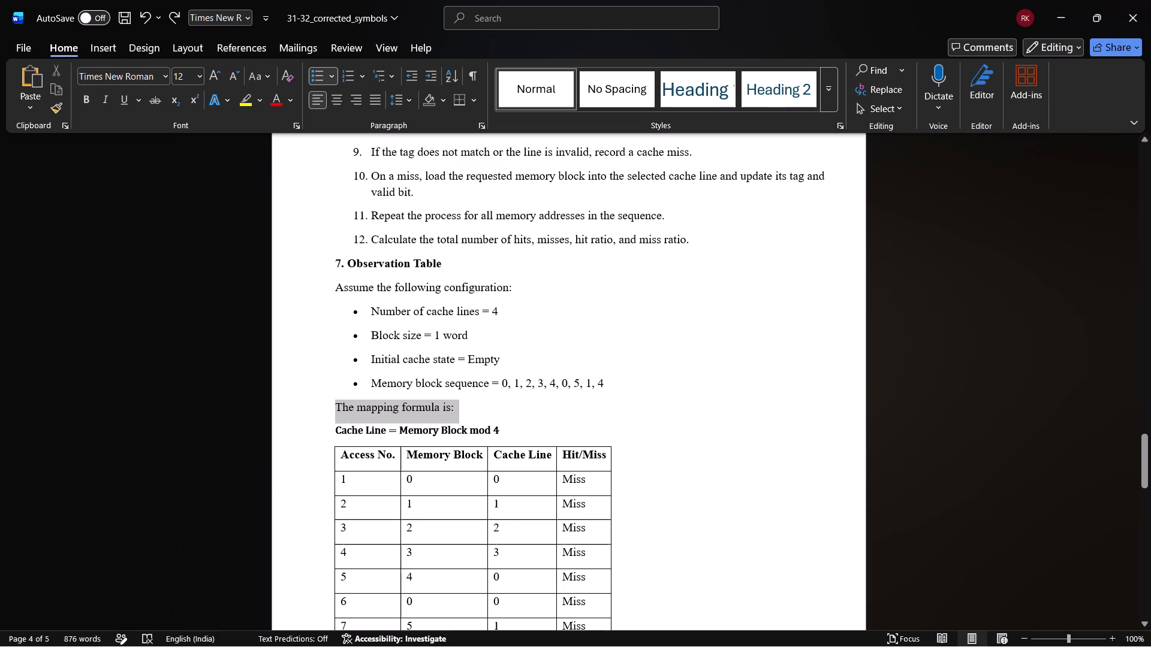
left_click_drag(346, 416, 333, 416)
key("BackSpace")
Delete Procedure step 1, "Open the cache memory simulator or Computer Architecture Simulator.".
scroll(465, 419, "up", 2)
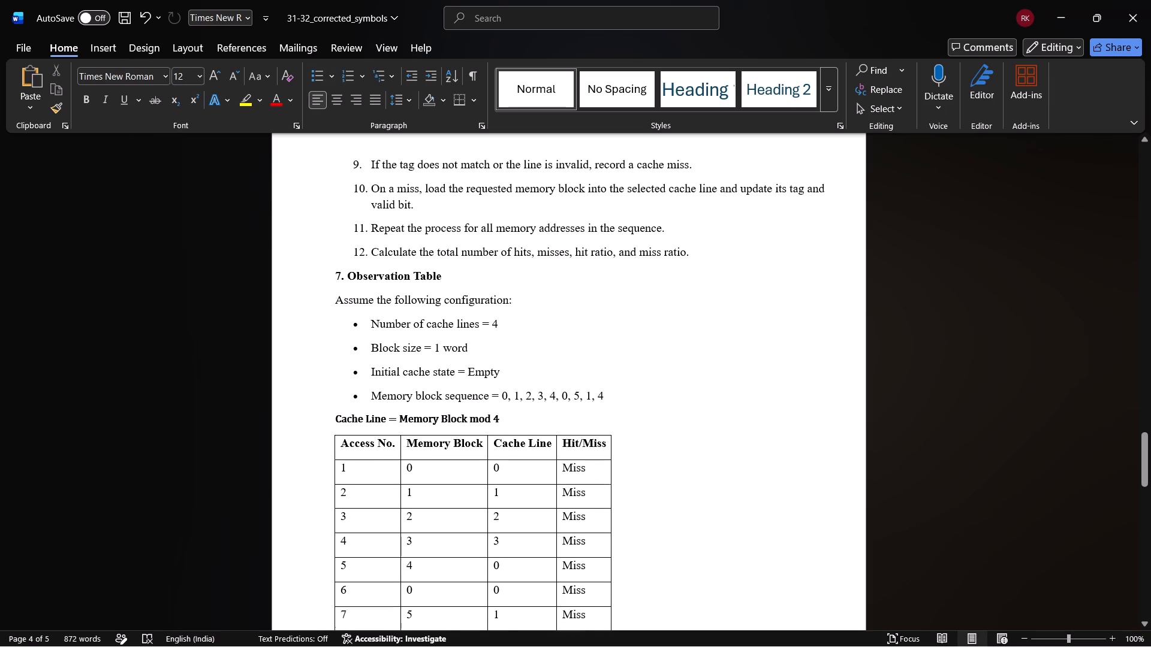
scroll(465, 418, "up", 9)
scroll(467, 415, "down", 3)
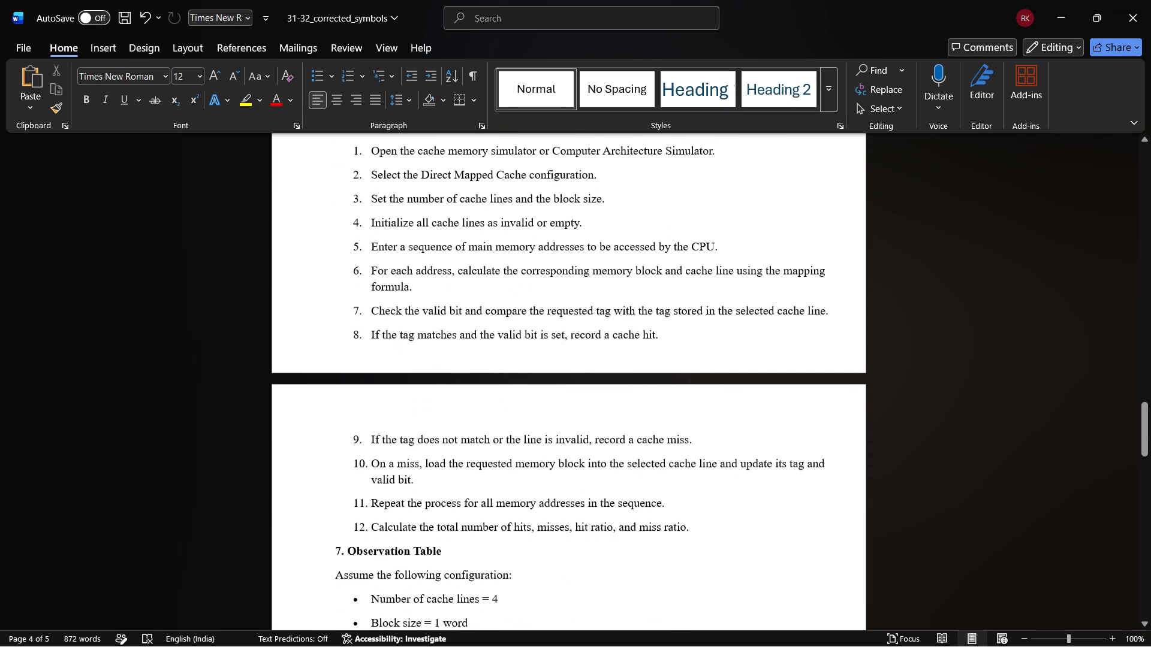
scroll(667, 487, "up", 2)
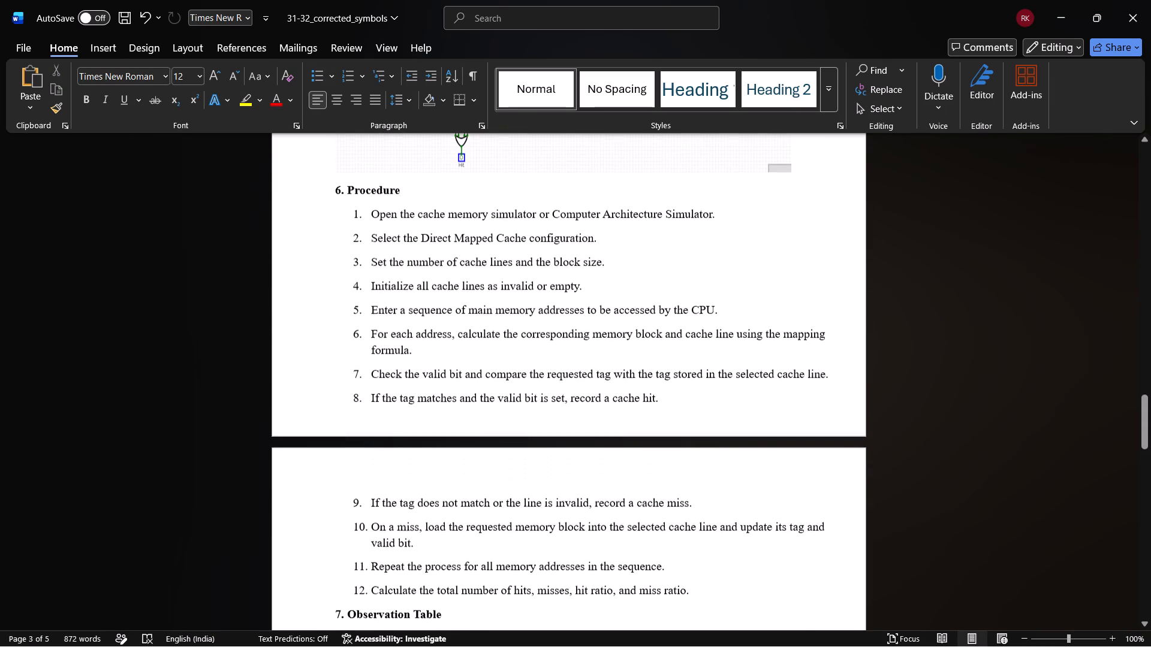
scroll(667, 487, "up", 6)
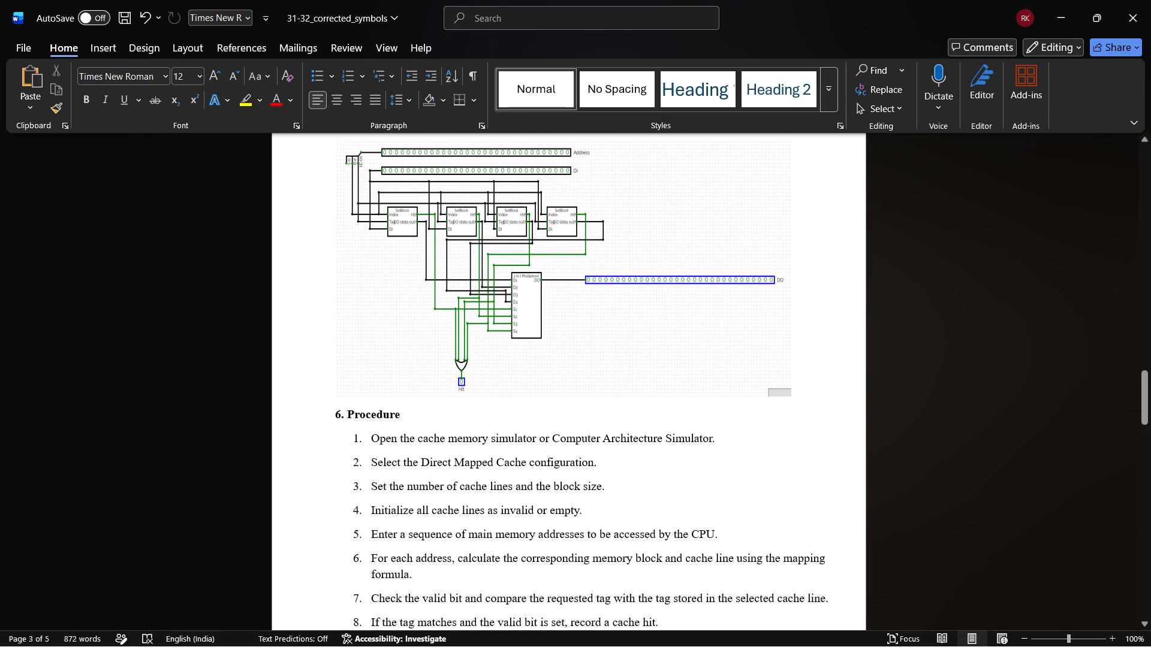
left_click_drag(725, 446, 346, 453)
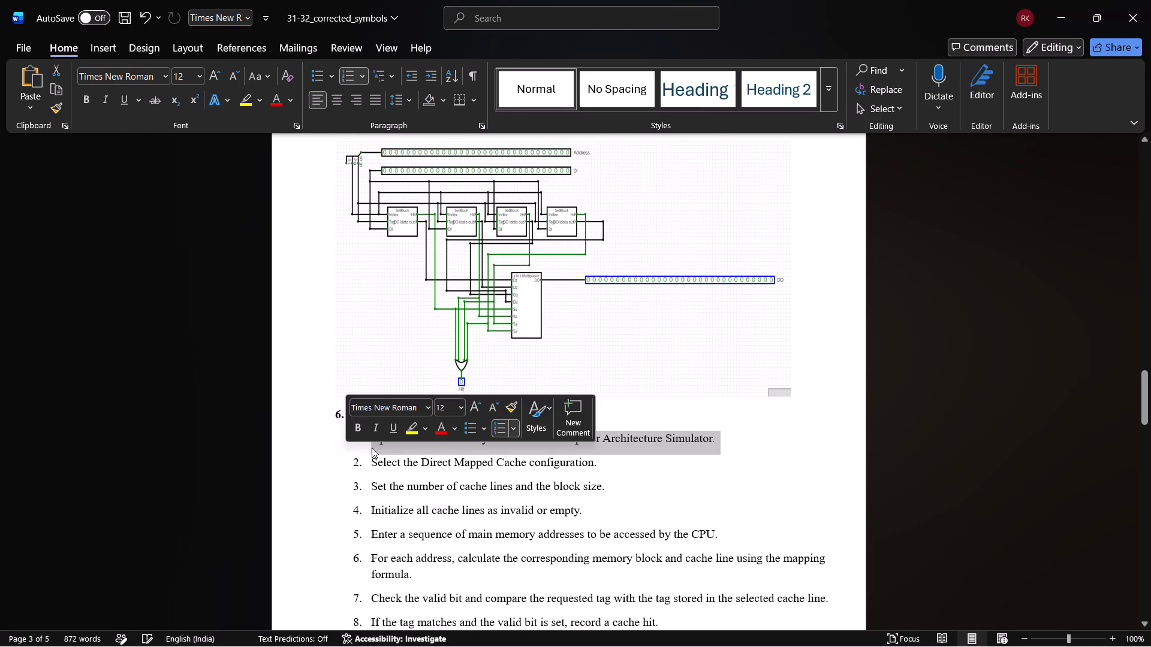
key("BackSpace")
Delete the "where:" line below the AMAT formula.
scroll(475, 448, "up", 2)
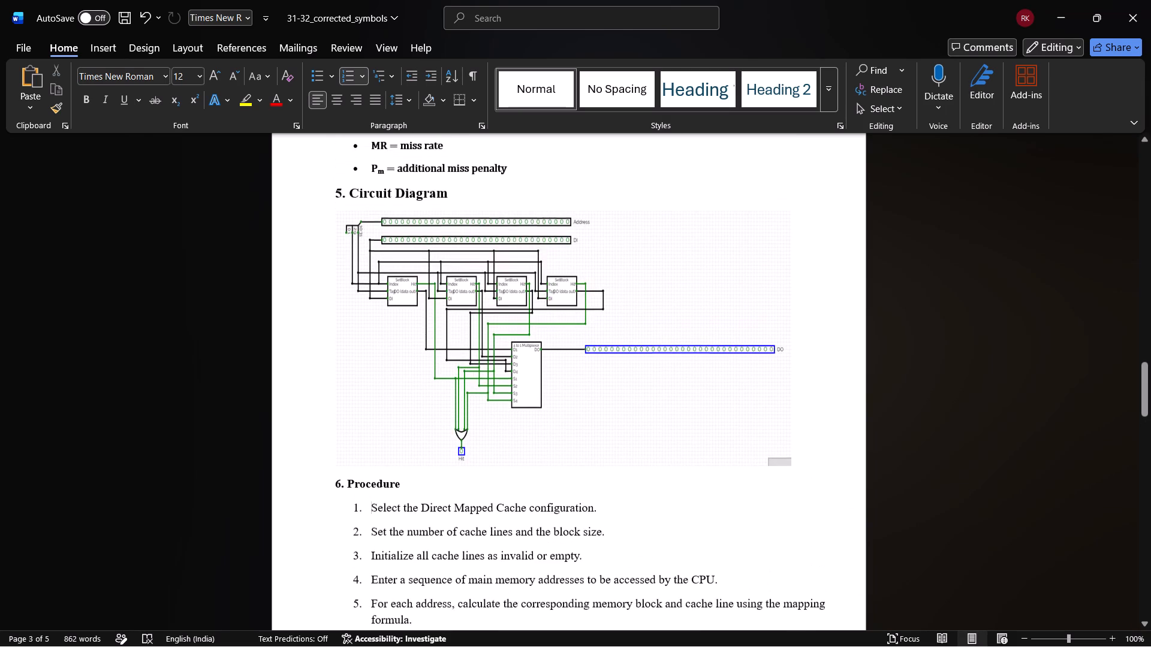
scroll(475, 448, "up", 9)
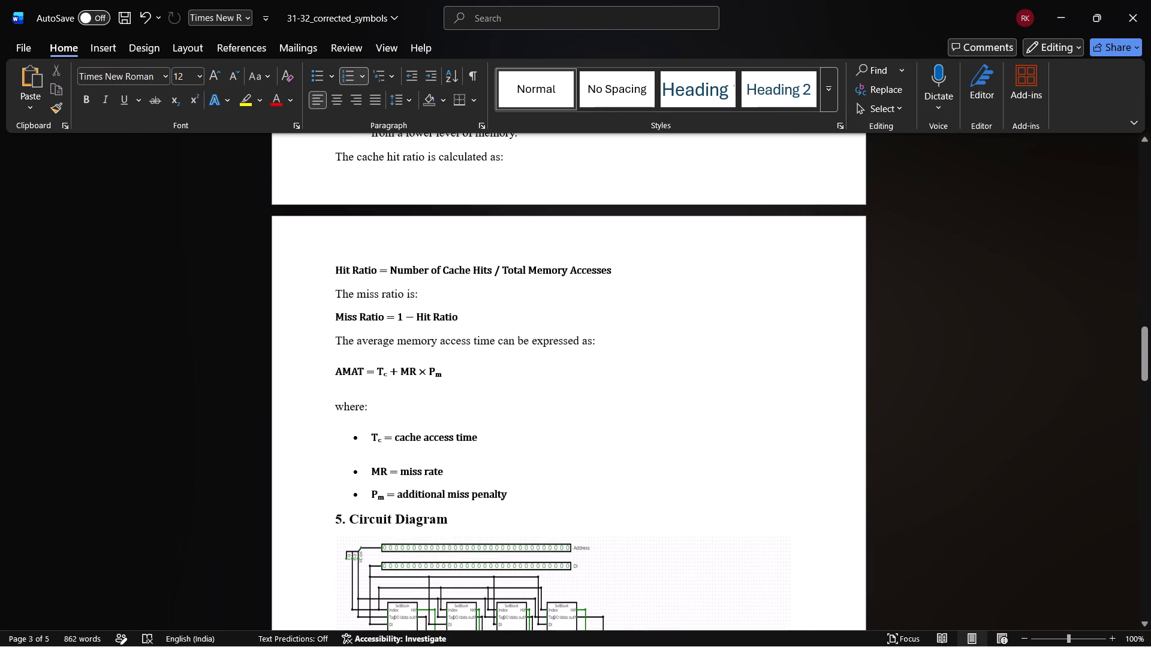
left_click_drag(404, 409, 317, 399)
key("BackSpace")
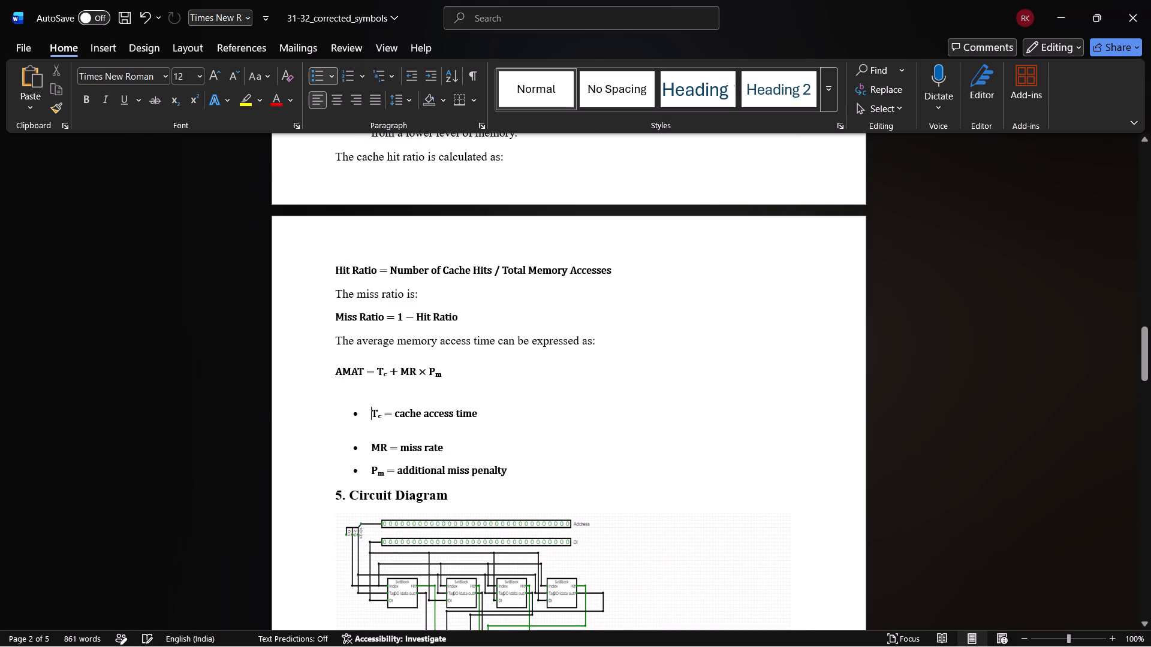
Remove the bullets from the three AMAT term definitions: cache access time, miss rate and additional miss penalty.
left_click(388, 397)
left_click(375, 394)
left_click(330, 407)
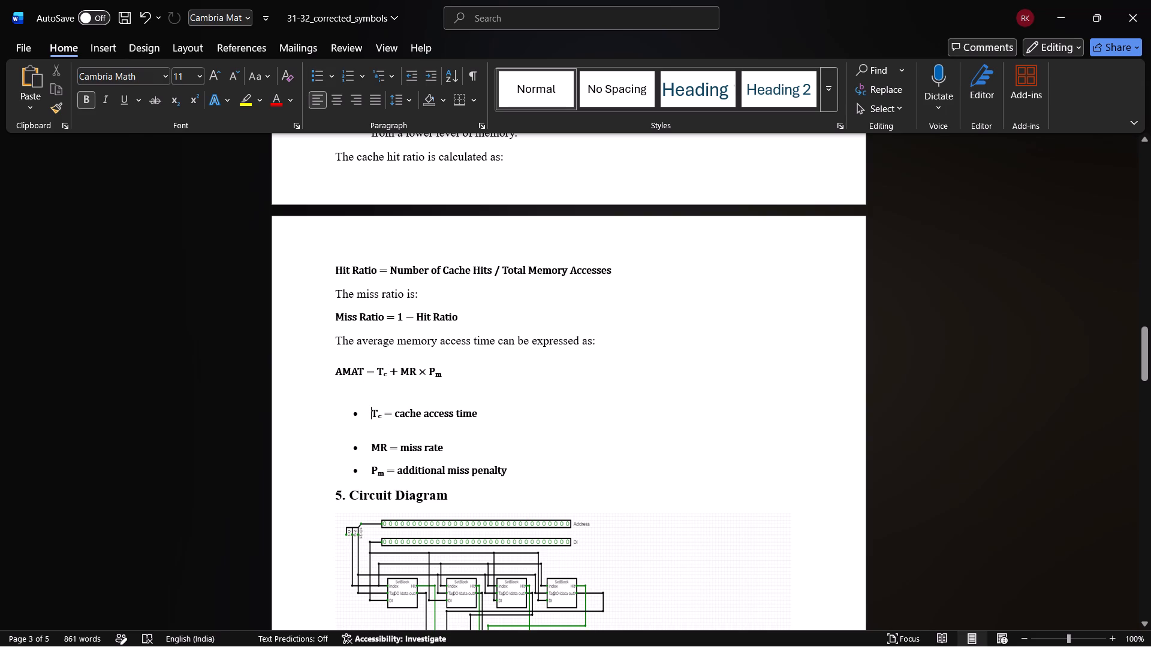
left_click(344, 412)
left_click_drag(511, 472, 329, 401)
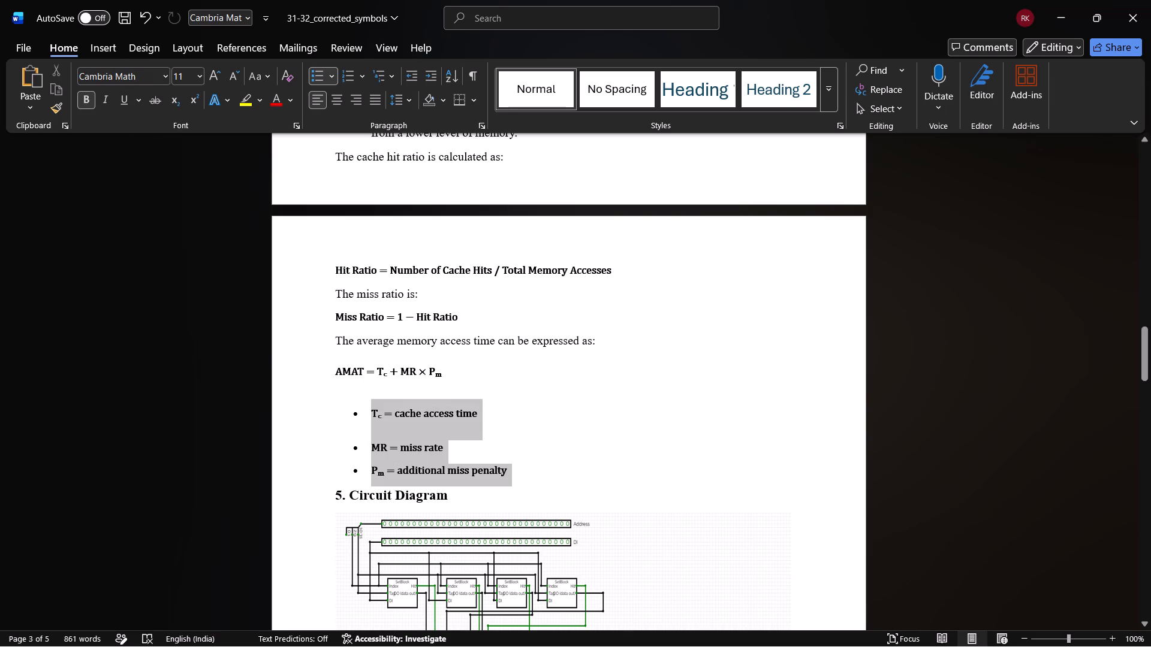
left_click_drag(329, 401, 326, 401)
left_click(460, 375)
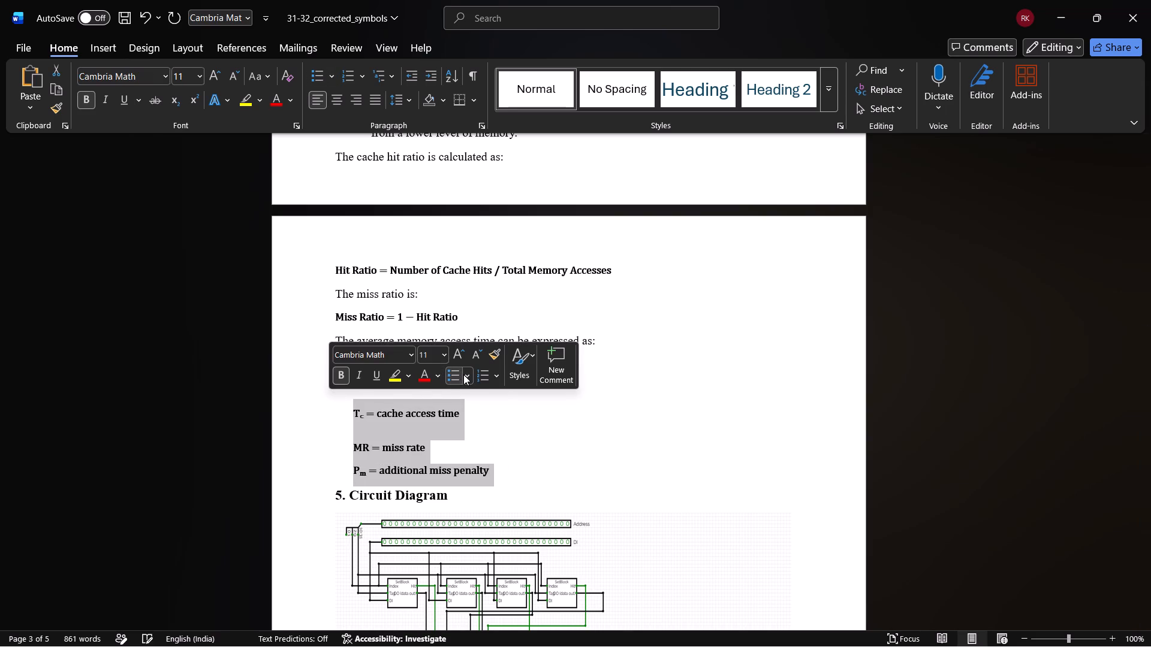
left_click(464, 374)
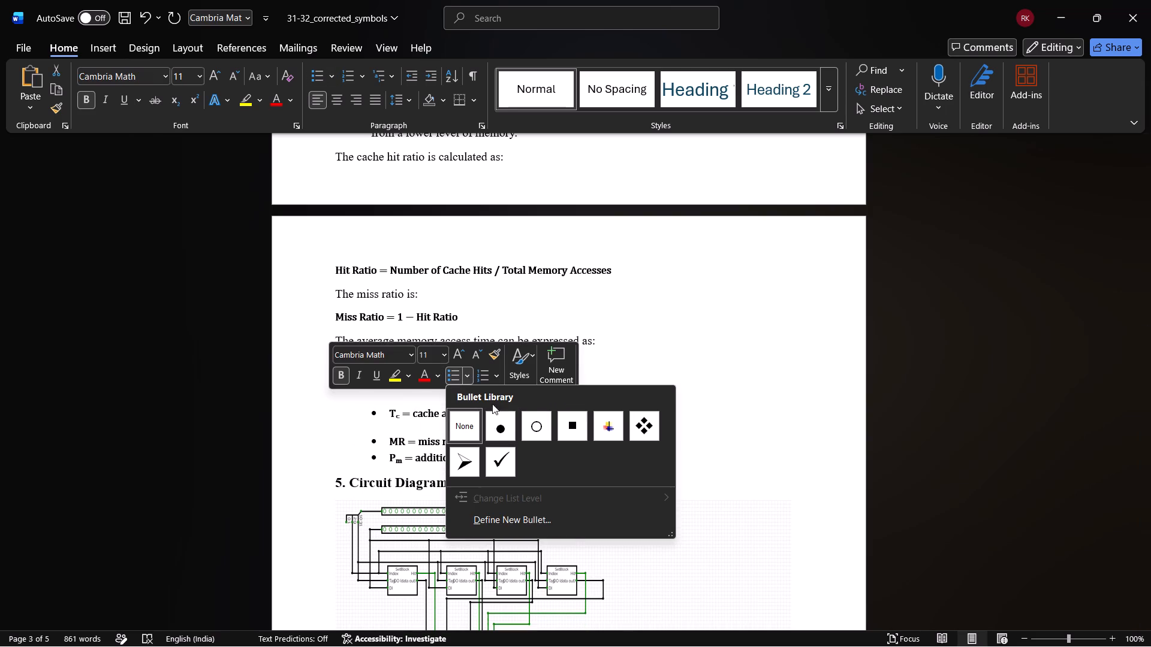
left_click(496, 373)
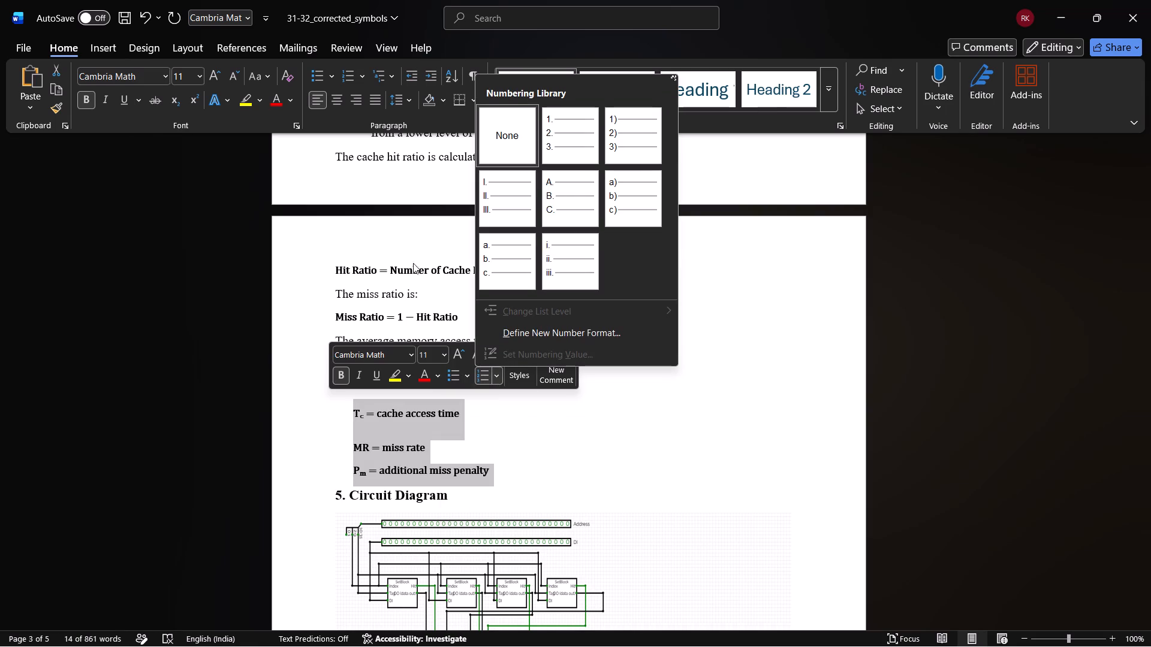
Set the line spacing of the three AMAT term definitions to 1.0.
left_click(407, 99)
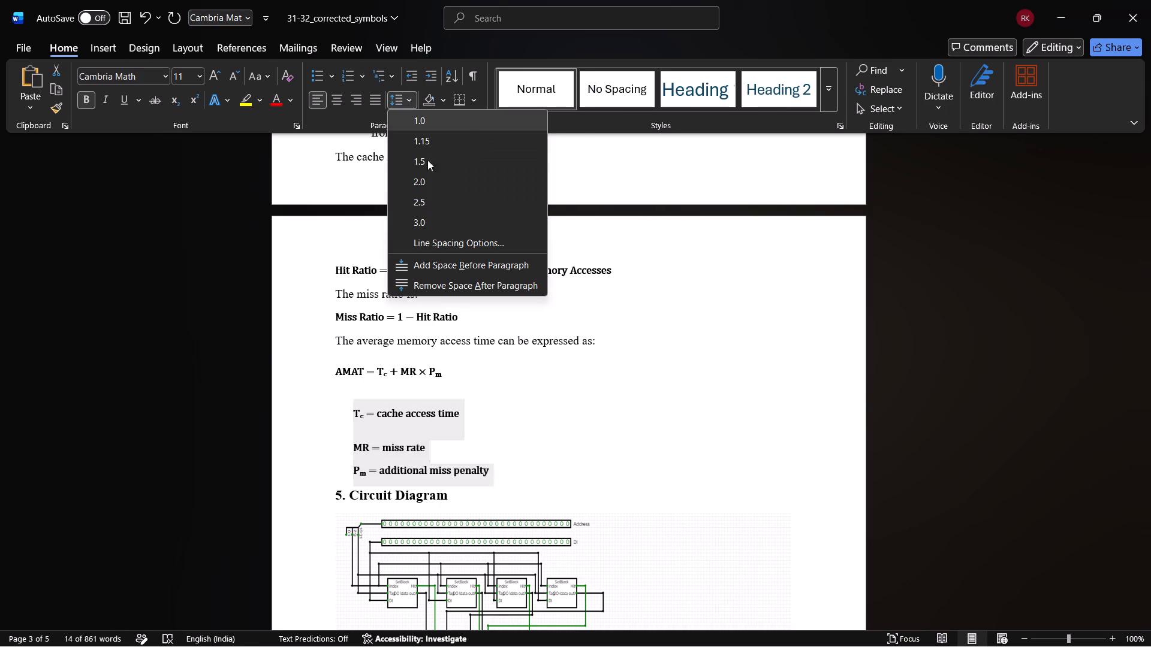
left_click(427, 125)
left_click(570, 378)
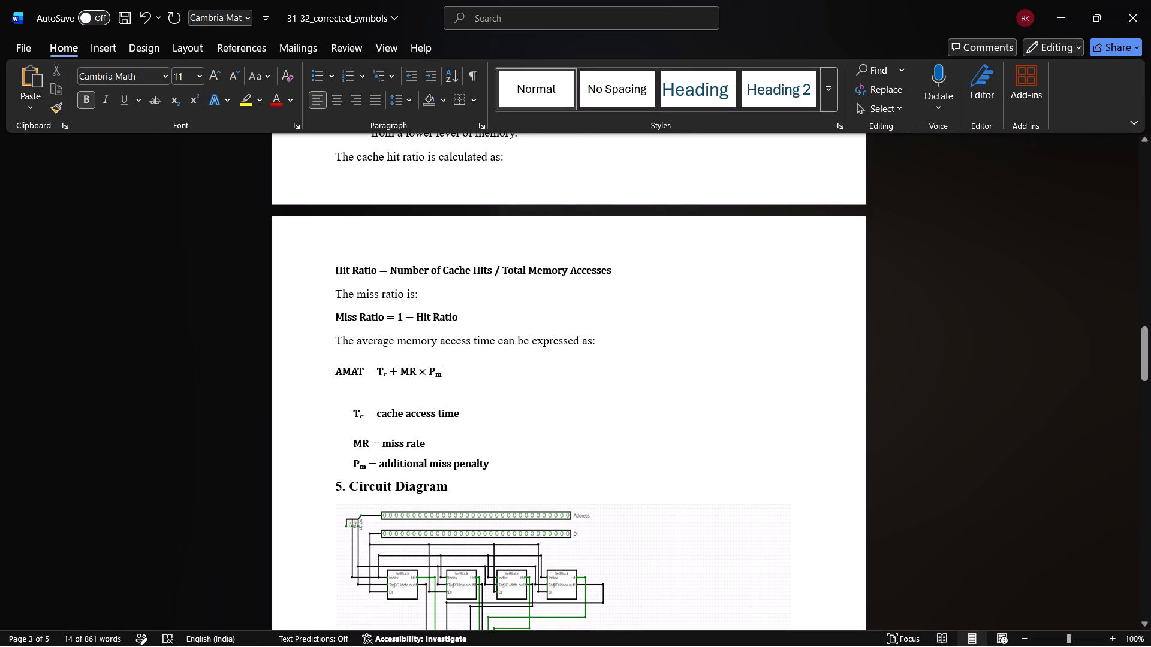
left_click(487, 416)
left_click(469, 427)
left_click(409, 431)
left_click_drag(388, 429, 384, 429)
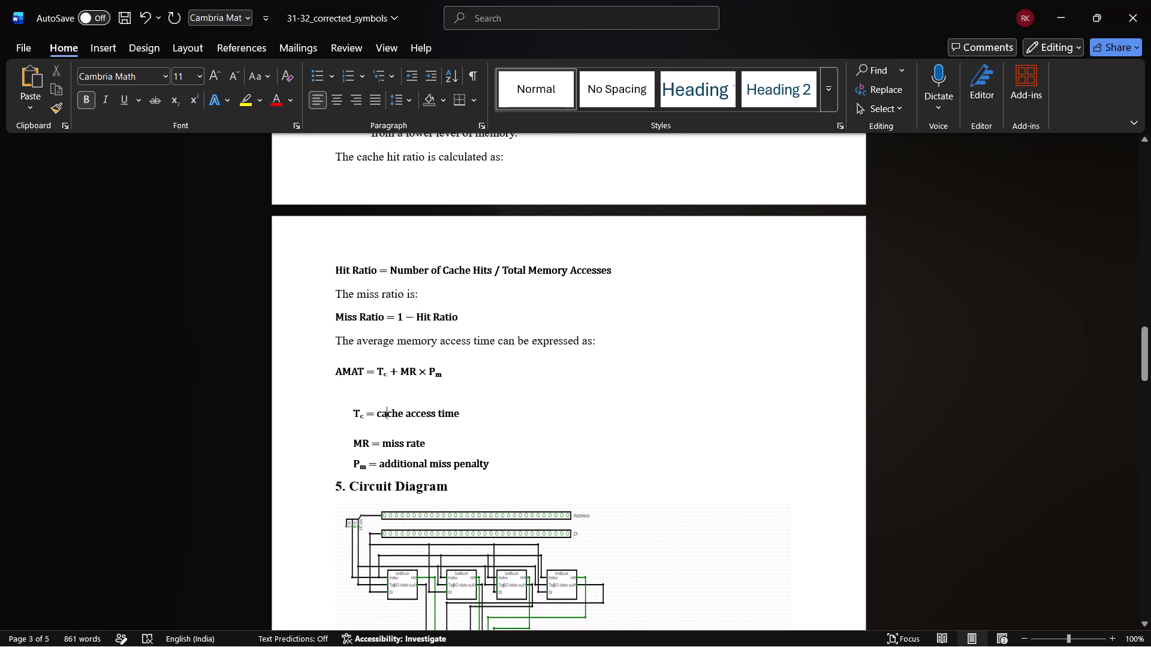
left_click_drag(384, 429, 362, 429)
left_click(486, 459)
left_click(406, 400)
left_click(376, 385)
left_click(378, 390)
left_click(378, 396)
Delete the sentence "These formulas assume that the cache size and block size are powers of two." above Working Principle.
scroll(471, 368, "up", 7)
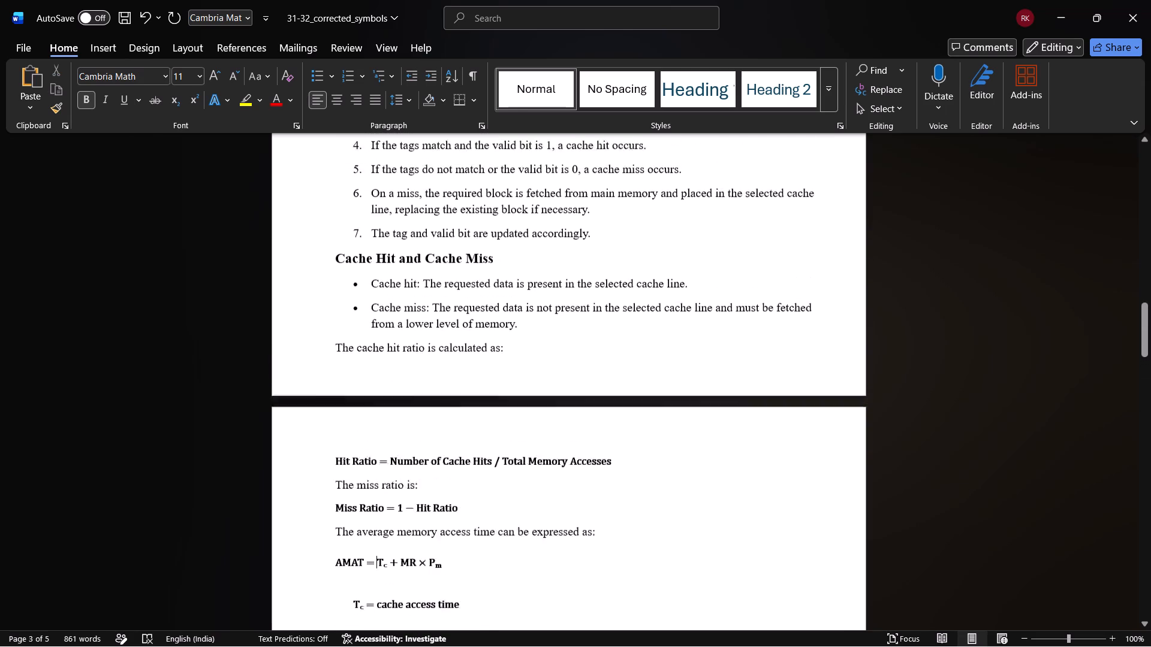
scroll(520, 397, "up", 2)
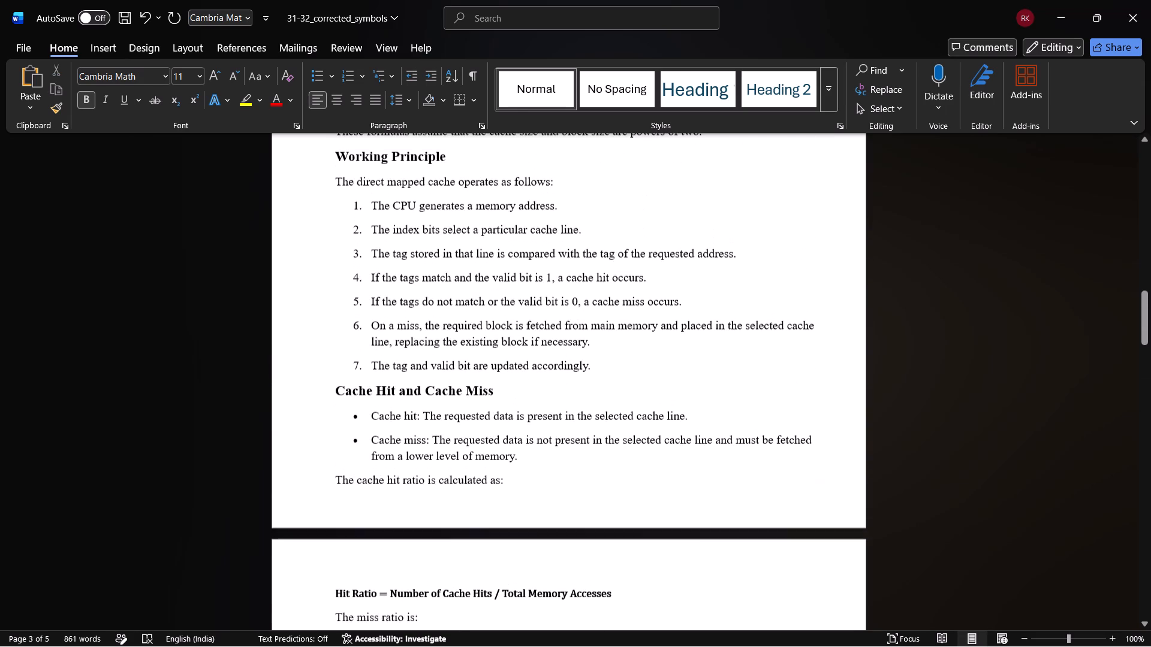
scroll(519, 393, "up", 5)
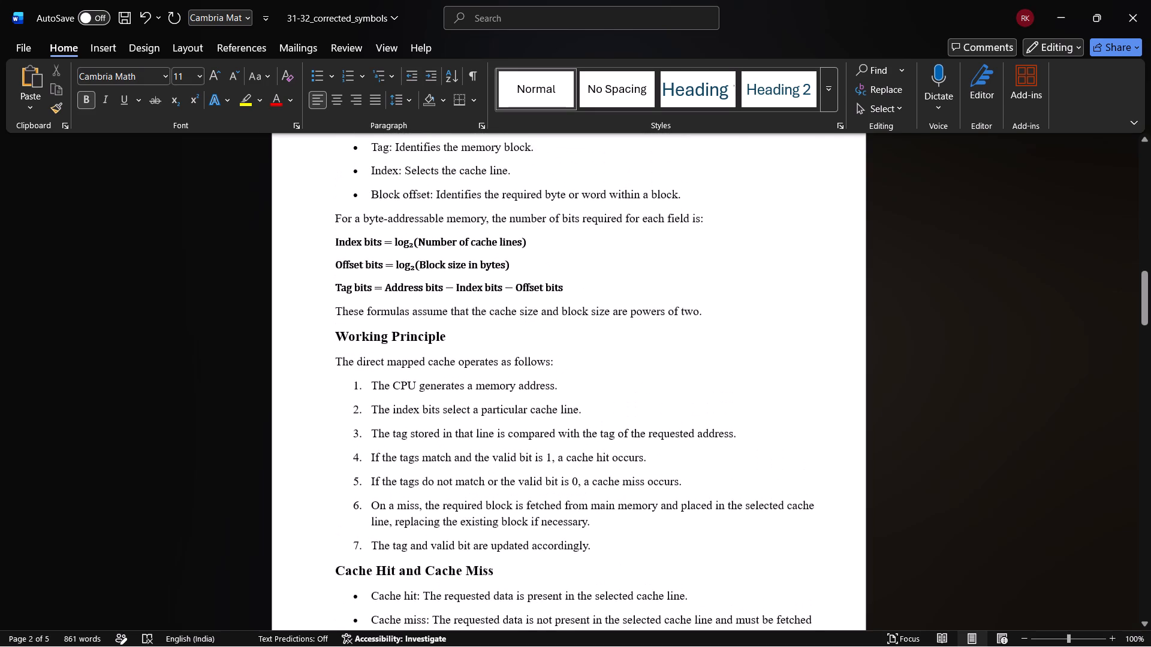
scroll(518, 392, "up", 2)
left_click_drag(683, 386, 426, 380)
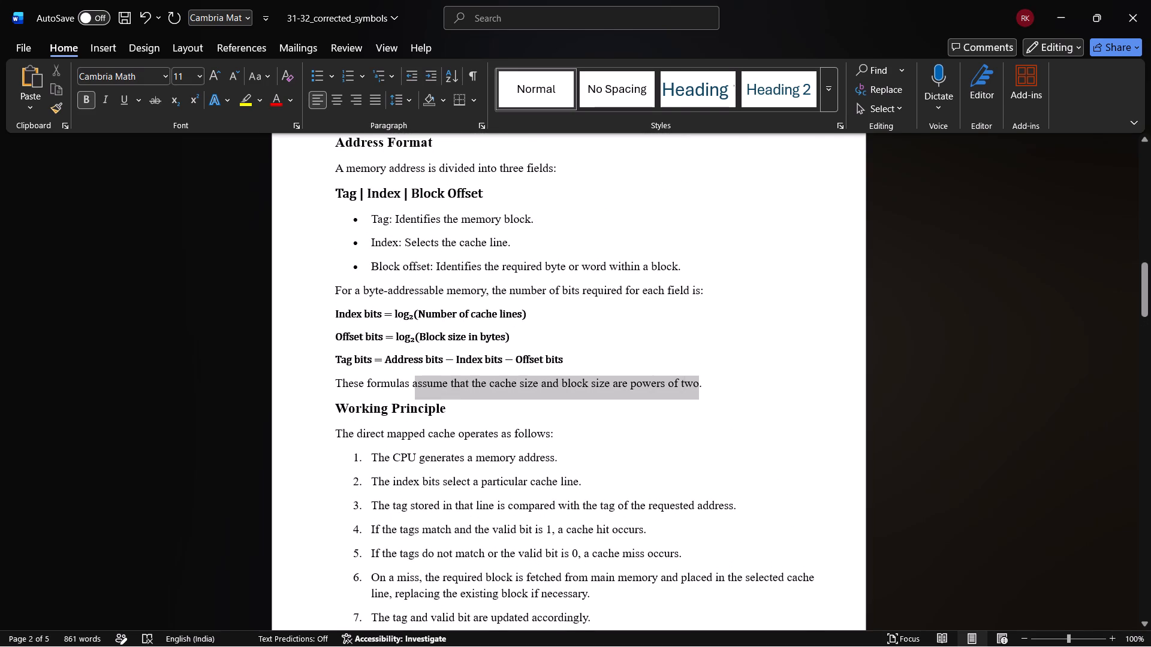
left_click_drag(426, 380, 351, 378)
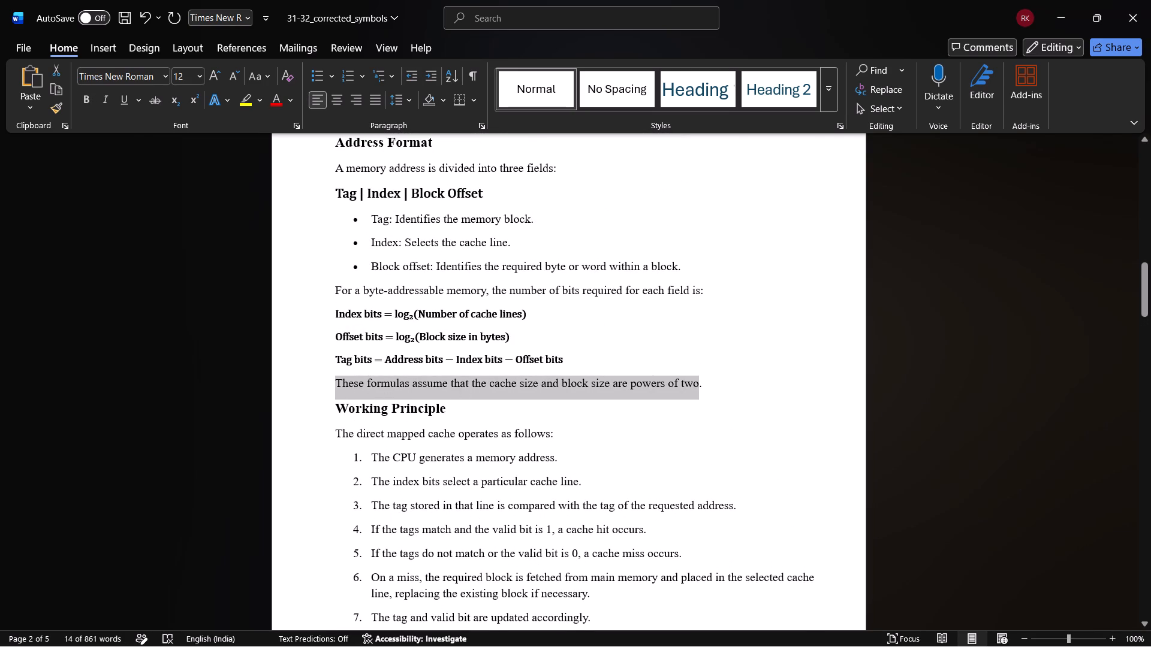
key("BackSpace")
key("BackSpace")
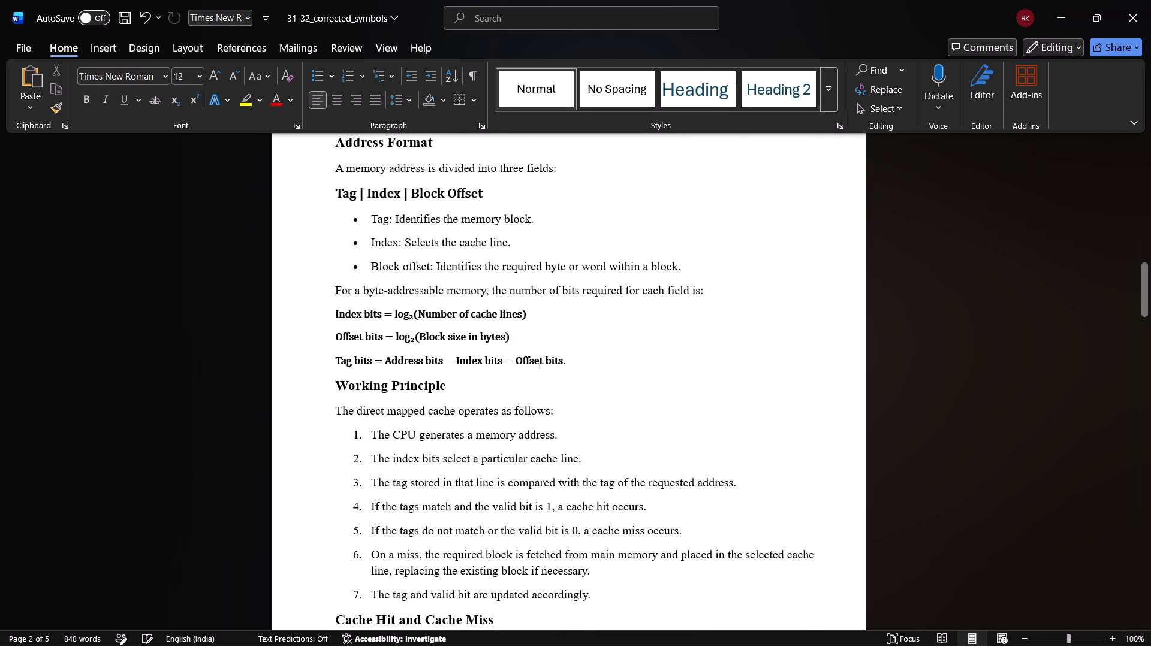
Review the document's text, tables and circuit diagram from the Theory section through to the Result section.
scroll(757, 427, "up", 5)
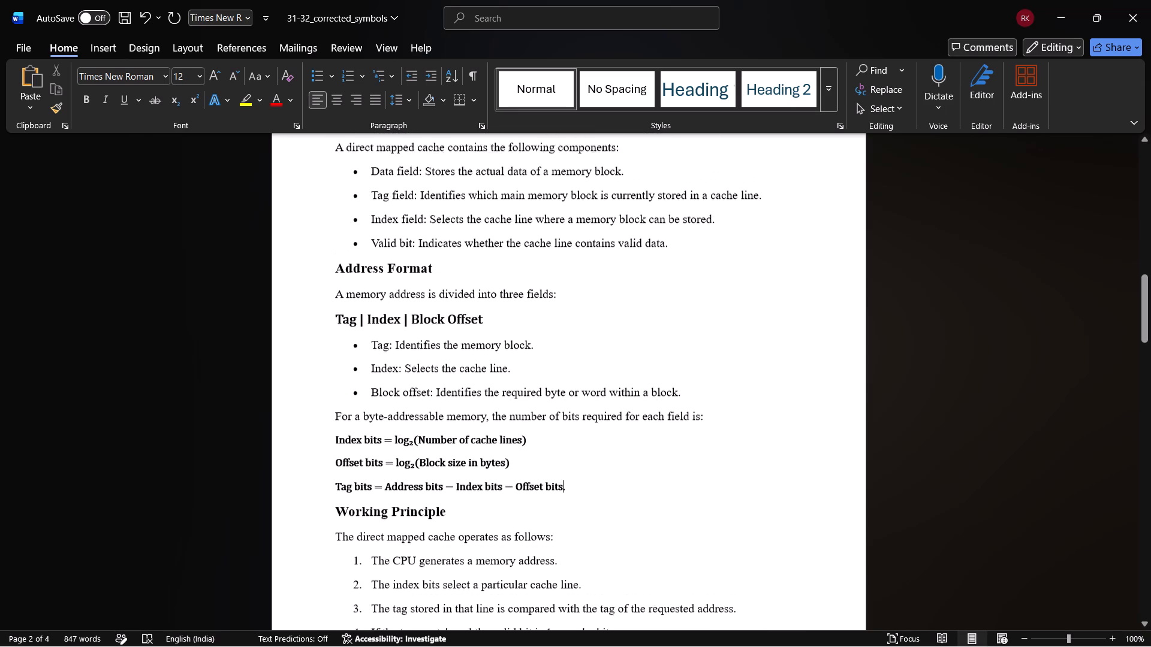
scroll(757, 422, "up", 15)
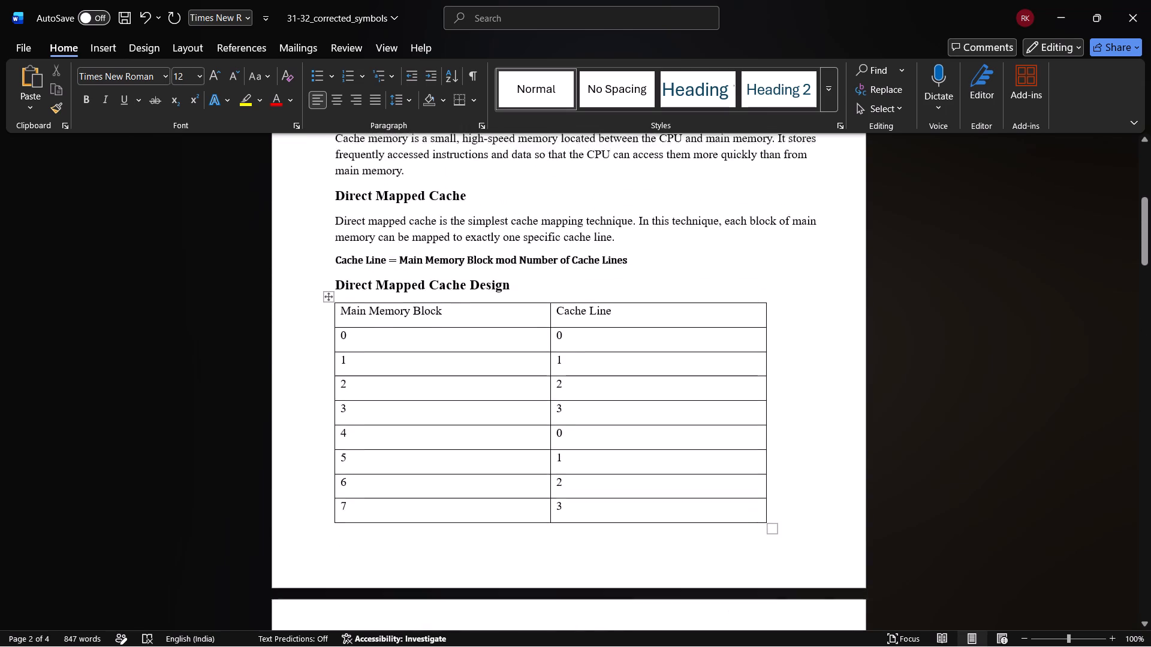
scroll(753, 421, "up", 6)
scroll(751, 415, "down", 14)
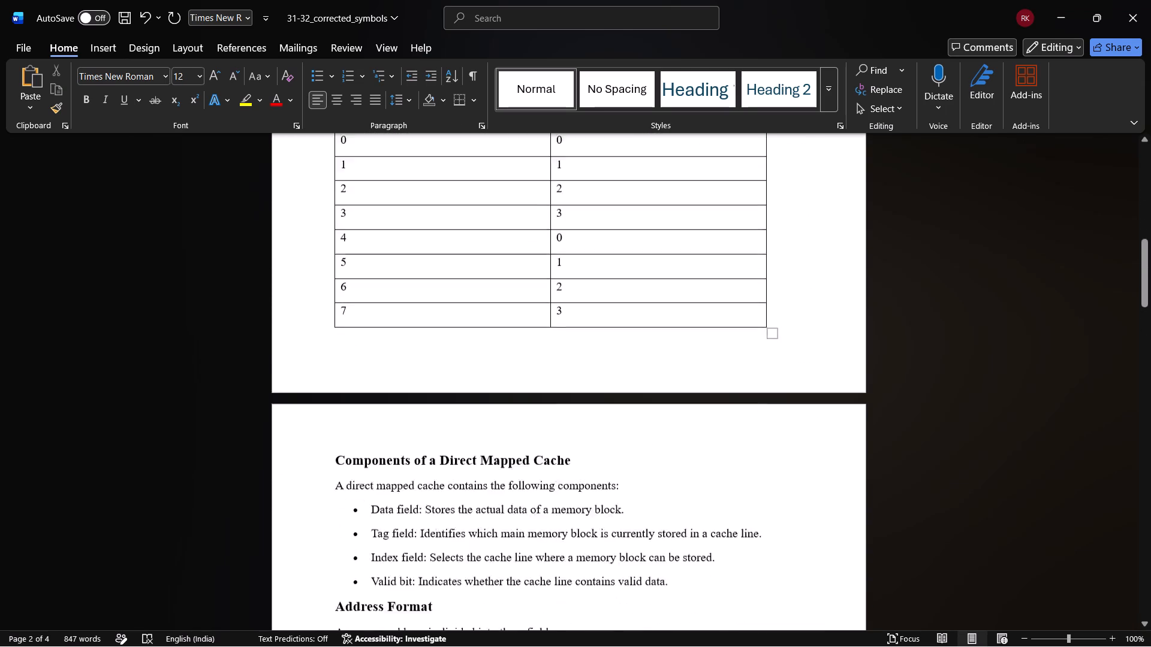
scroll(751, 421, "down", 19)
scroll(751, 419, "down", 2)
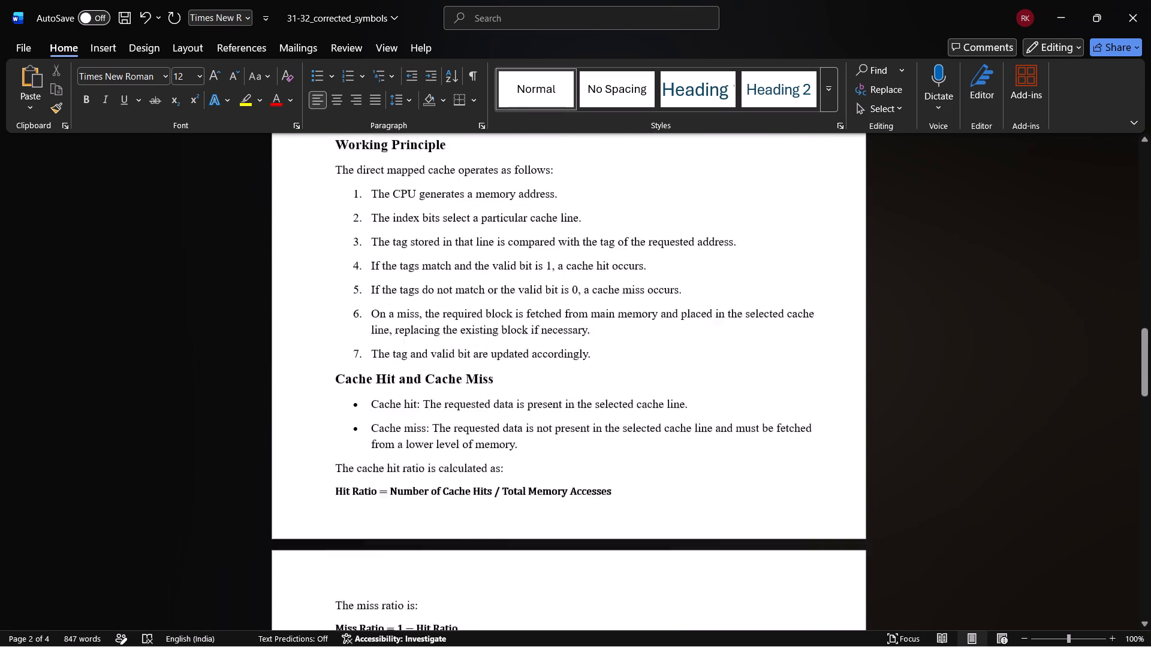
scroll(751, 419, "down", 8)
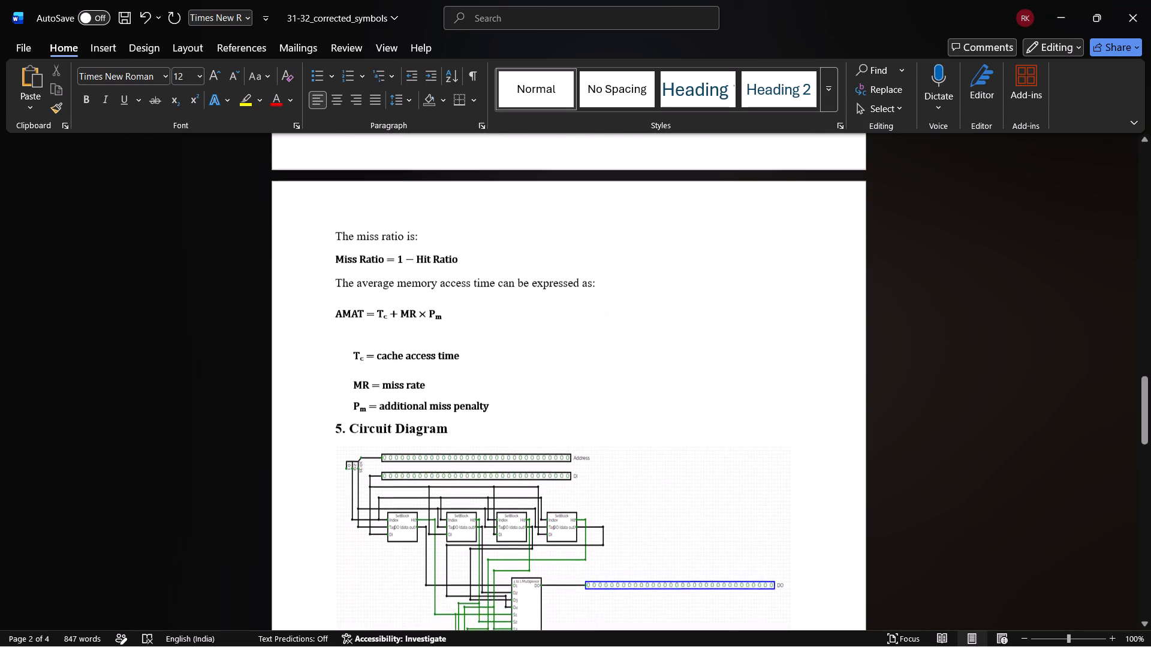
scroll(750, 419, "down", 15)
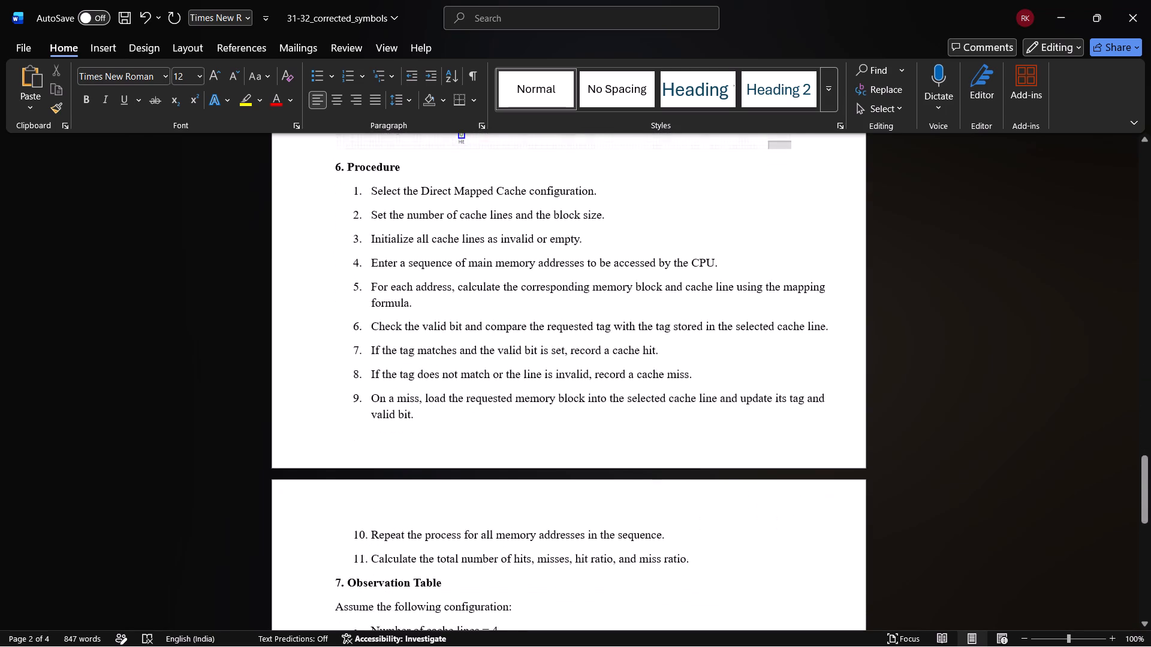
scroll(748, 419, "down", 14)
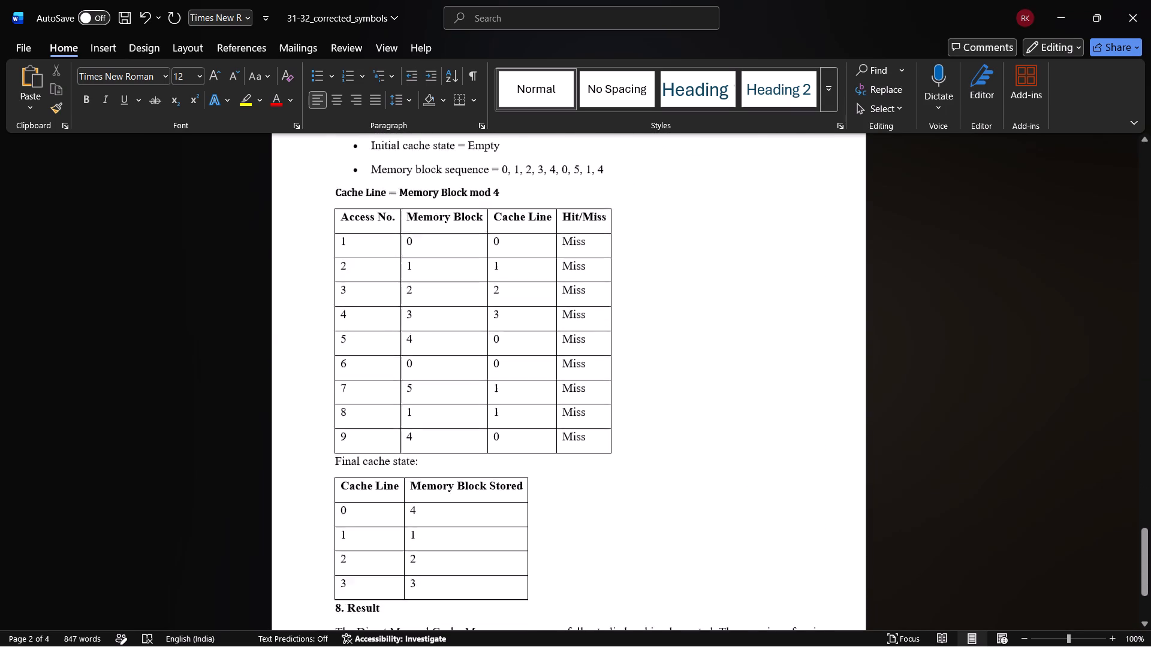
scroll(748, 419, "down", 6)
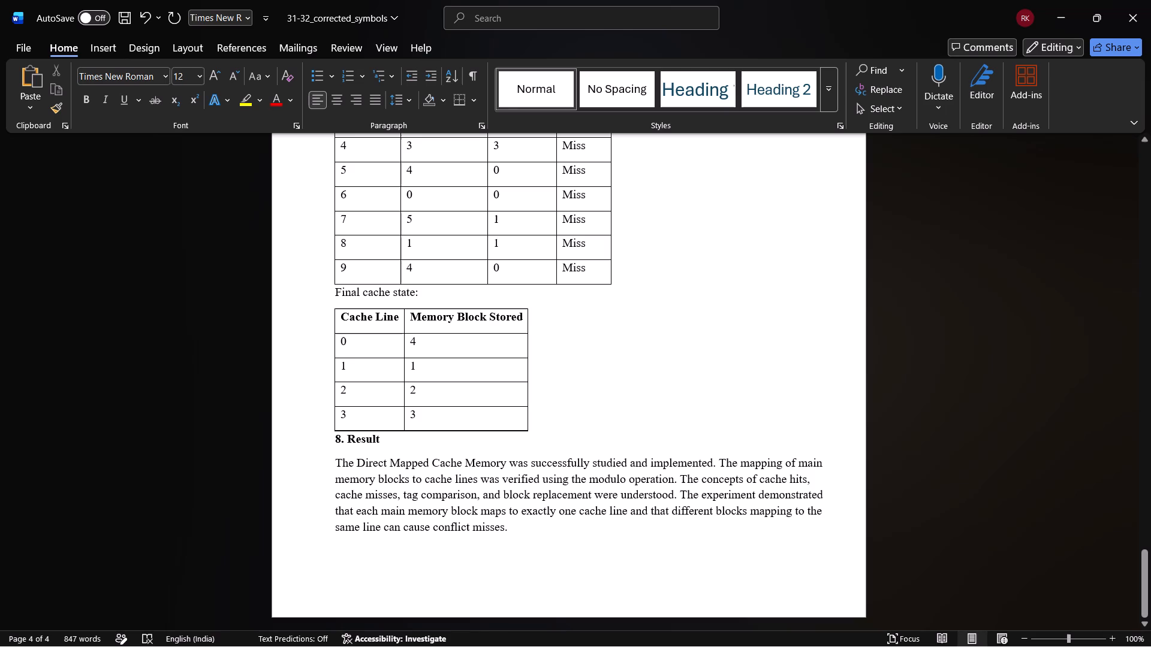
In the Result paragraph, delete the sentence about verifying the memory block mapping with the modulo operation, ending the preceding sentence with a period.
left_click_drag(713, 459, 682, 477)
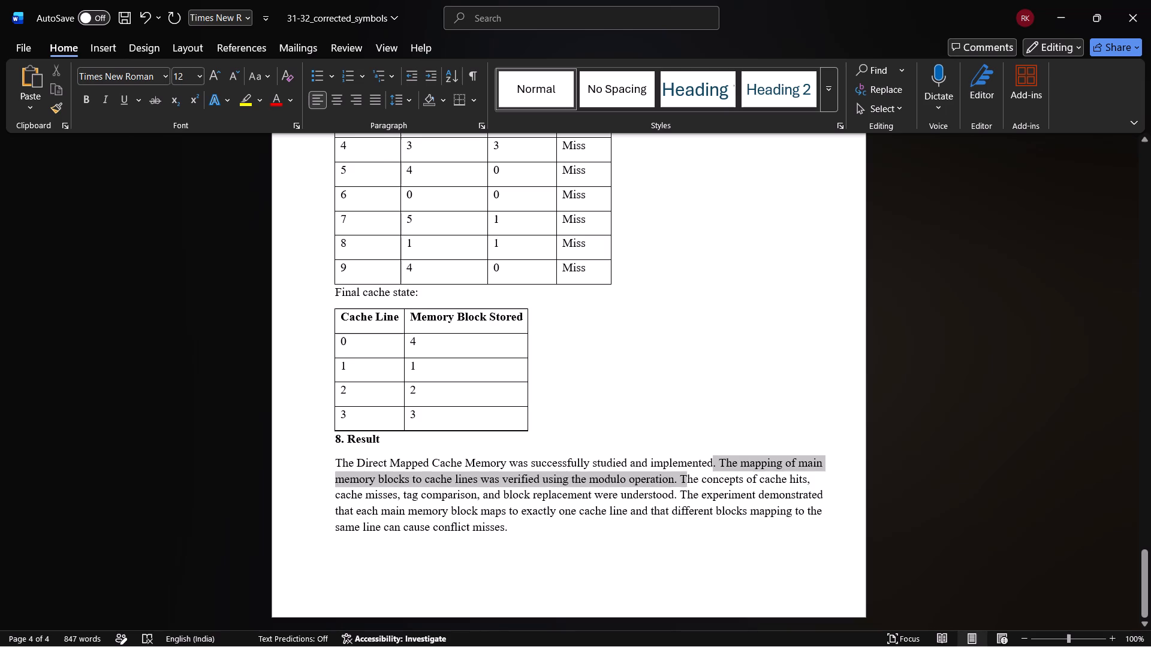
left_click_drag(682, 477, 679, 479)
left_click_drag(679, 479, 677, 479)
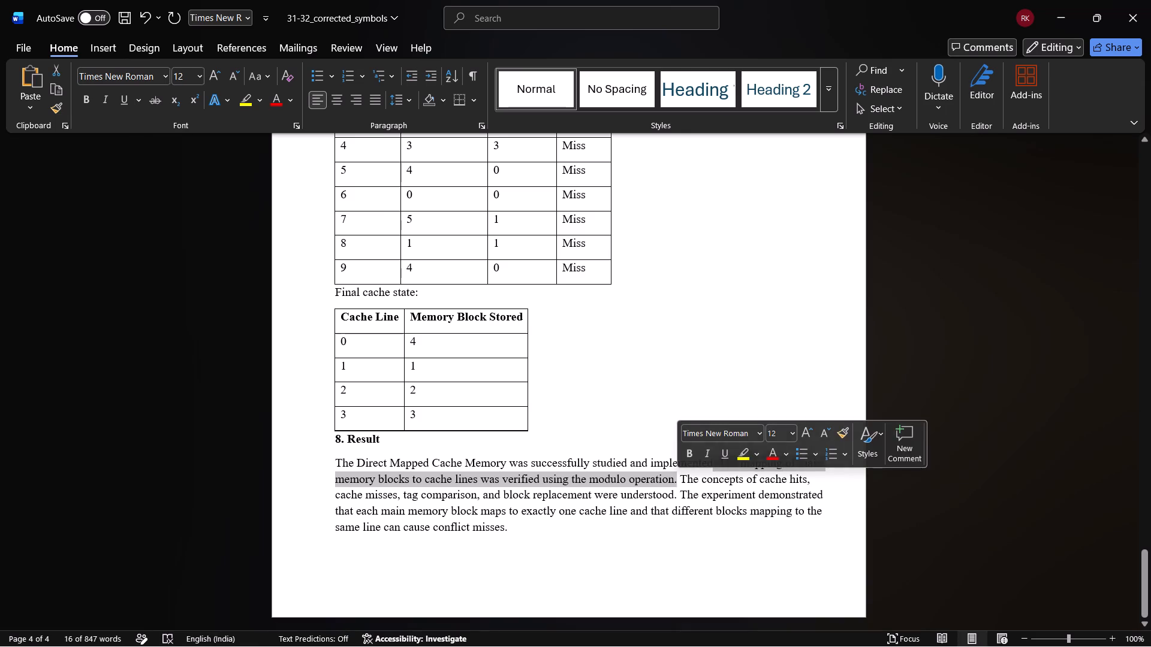
key("BackSpace")
key("period")
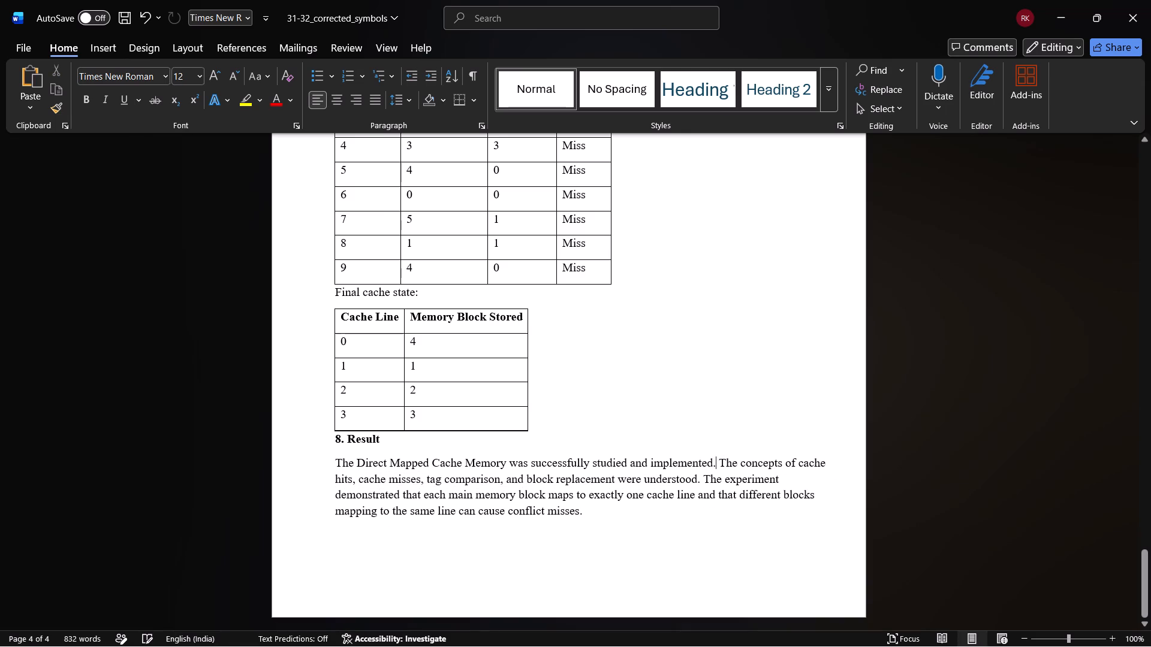
left_click(707, 507)
Change the experiment number in the document's title heading to 32.
scroll(700, 548, "up", 4)
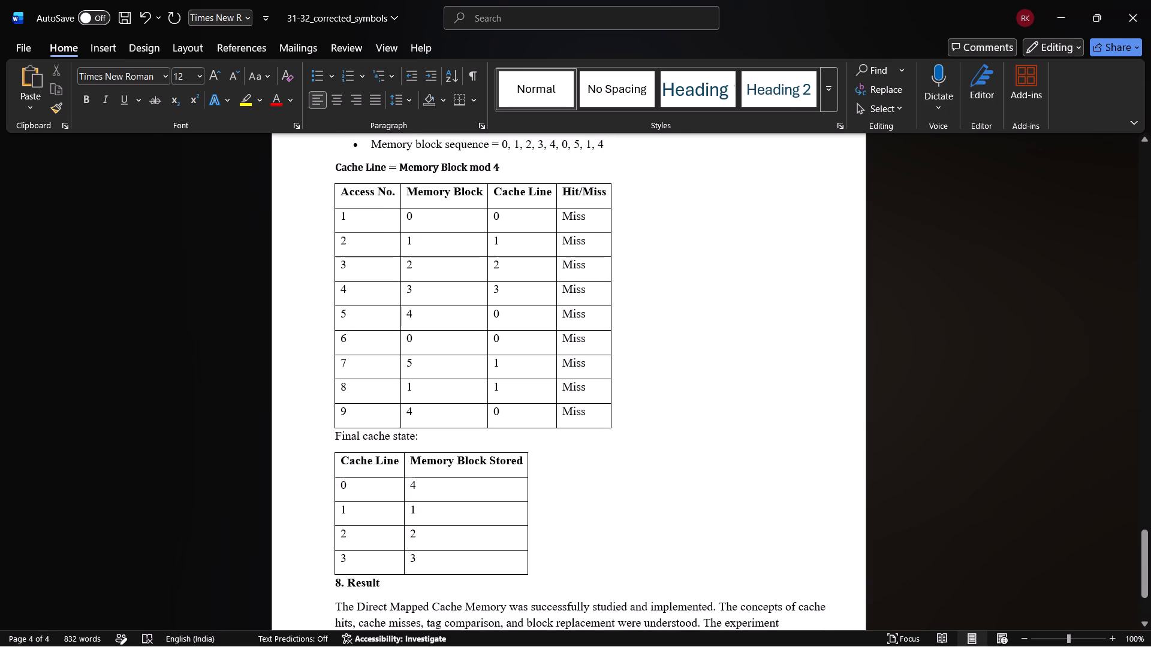
scroll(643, 457, "up", 4)
scroll(651, 462, "up", 20)
scroll(651, 462, "up", 10)
middle_click(673, 485)
middle_click(674, 479)
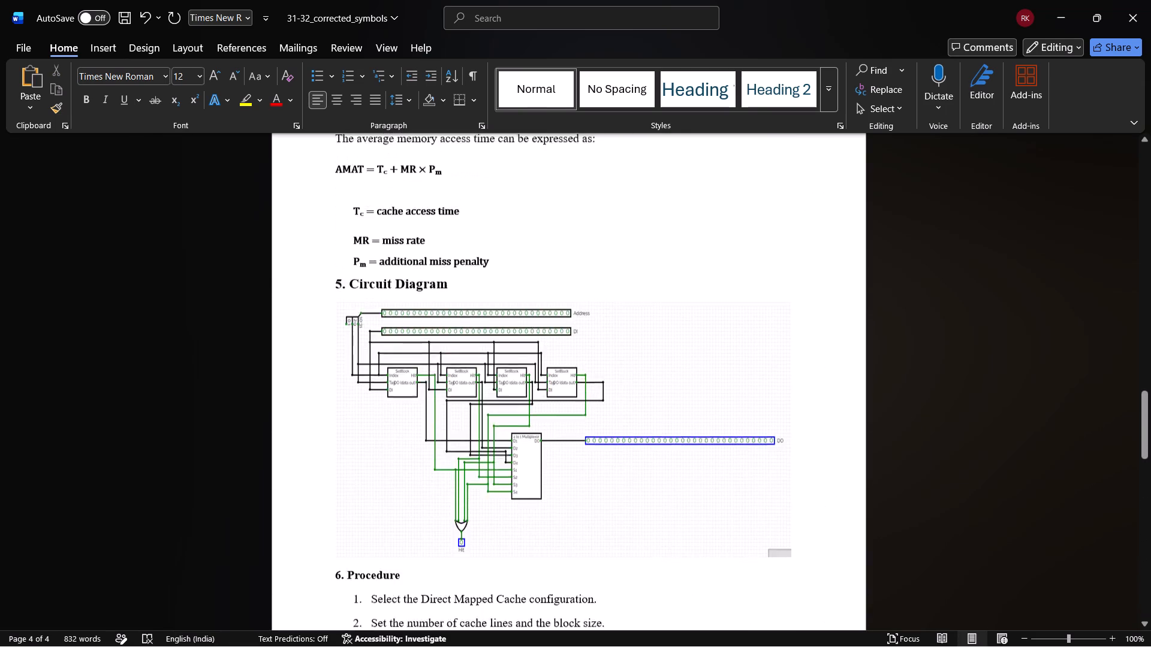
scroll(674, 479, "up", 20)
scroll(674, 479, "up", 20)
scroll(674, 479, "up", 9)
middle_click(673, 477)
middle_click(673, 474)
middle_click(671, 473)
middle_click(671, 472)
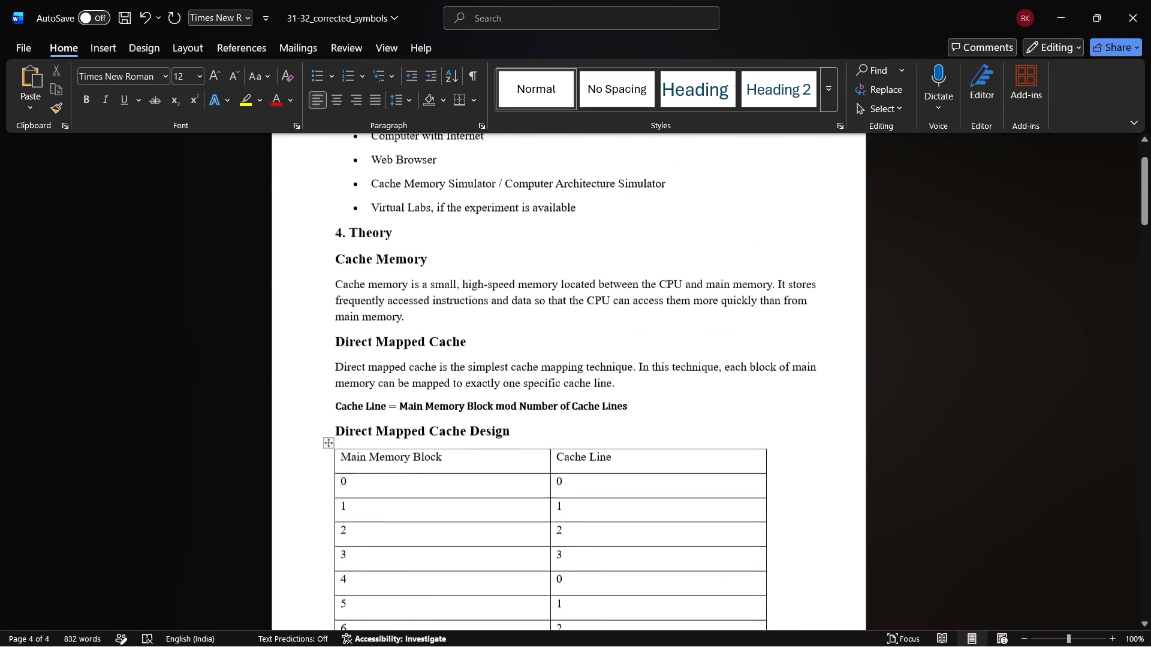
scroll(667, 470, "up", 10)
middle_click(667, 470)
scroll(744, 404, "up", 1)
left_click_drag(635, 198, 430, 186)
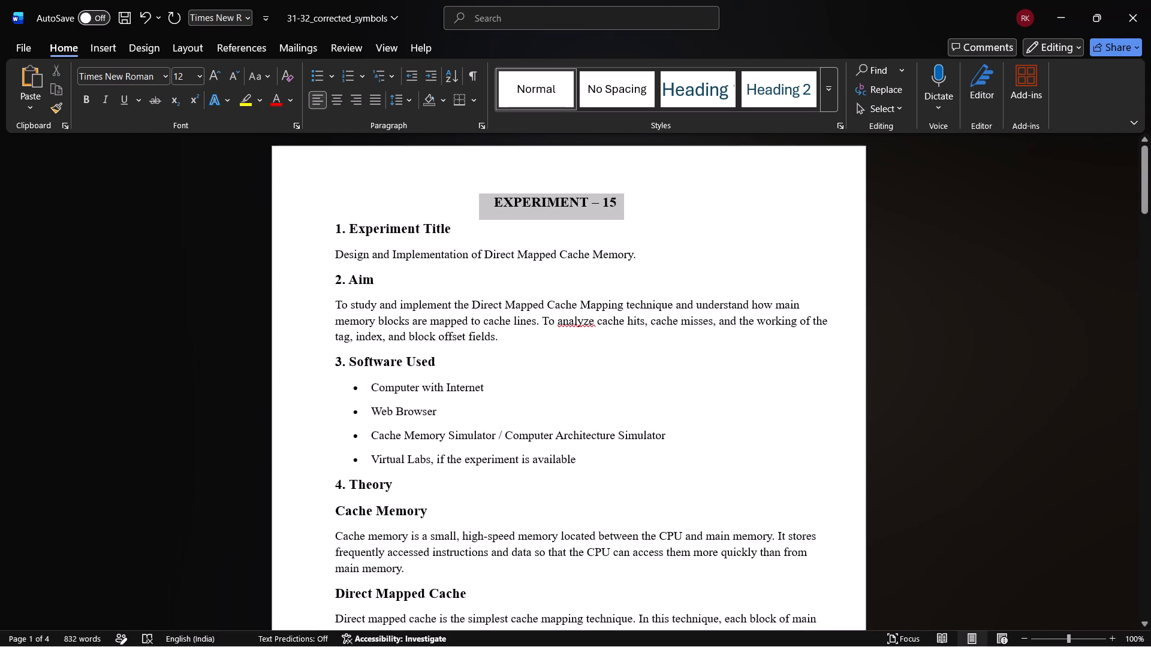
left_click(627, 201)
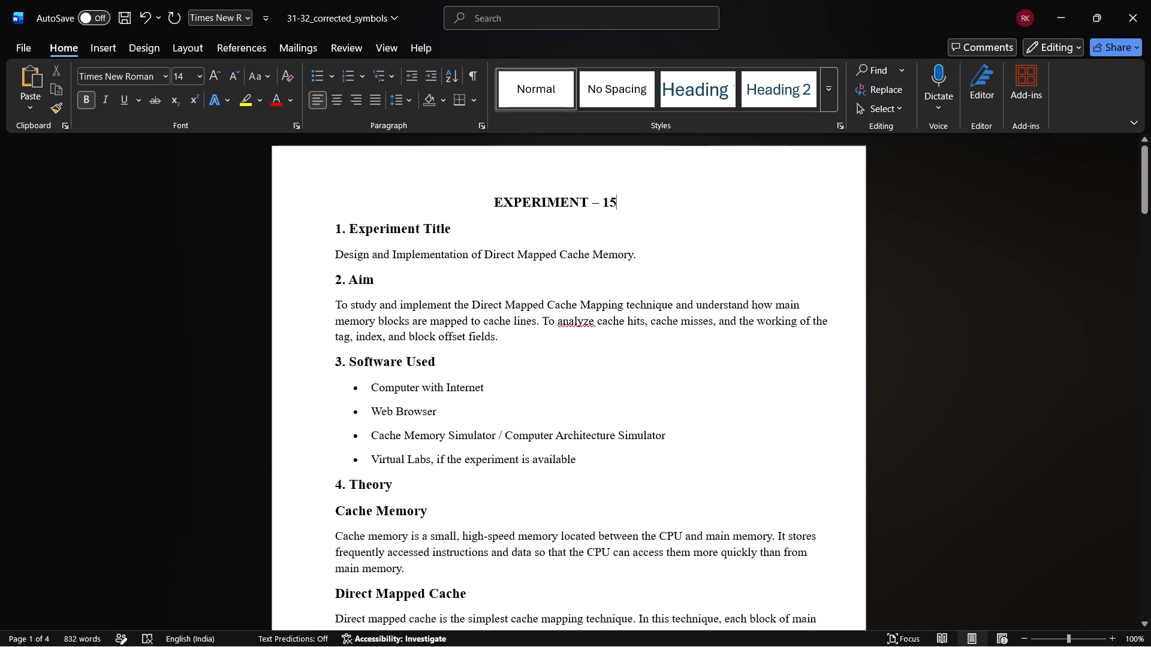
key("BackSpace")
key("BackSpace")
type("32")
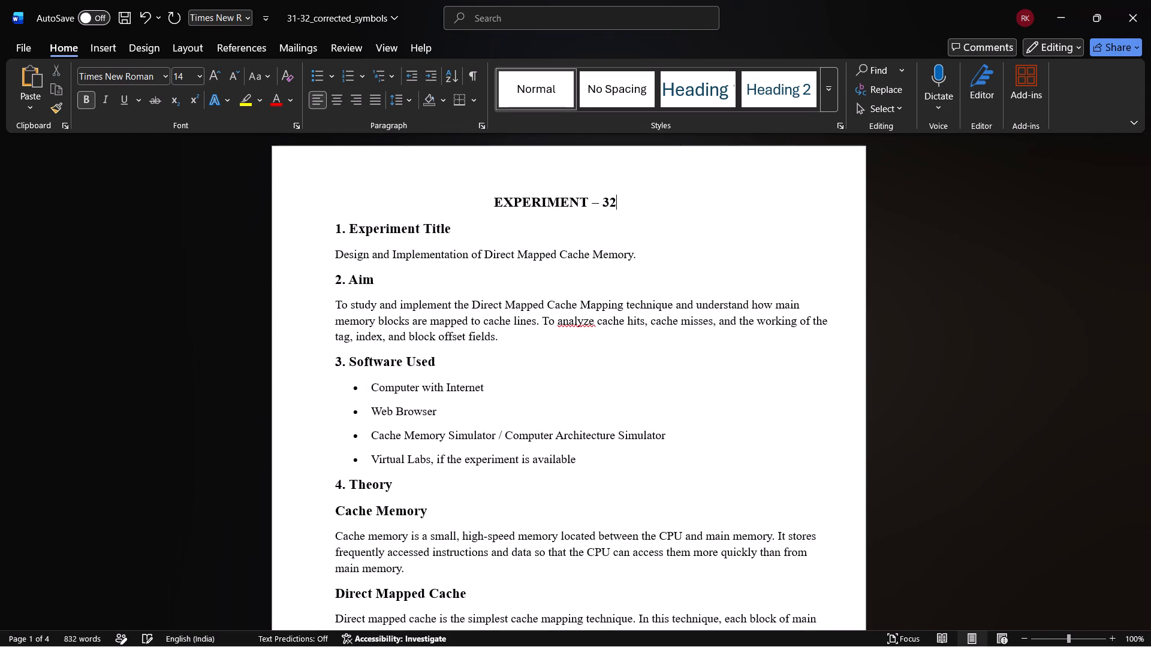
Check the text formatting on the first page, including the font and size of the Cache Line formula.
scroll(448, 265, "down", 2)
left_click_drag(463, 288, 346, 278)
left_click(531, 311)
scroll(530, 310, "down", 3)
left_click_drag(463, 299, 312, 297)
left_click(555, 333)
scroll(554, 331, "down", 6)
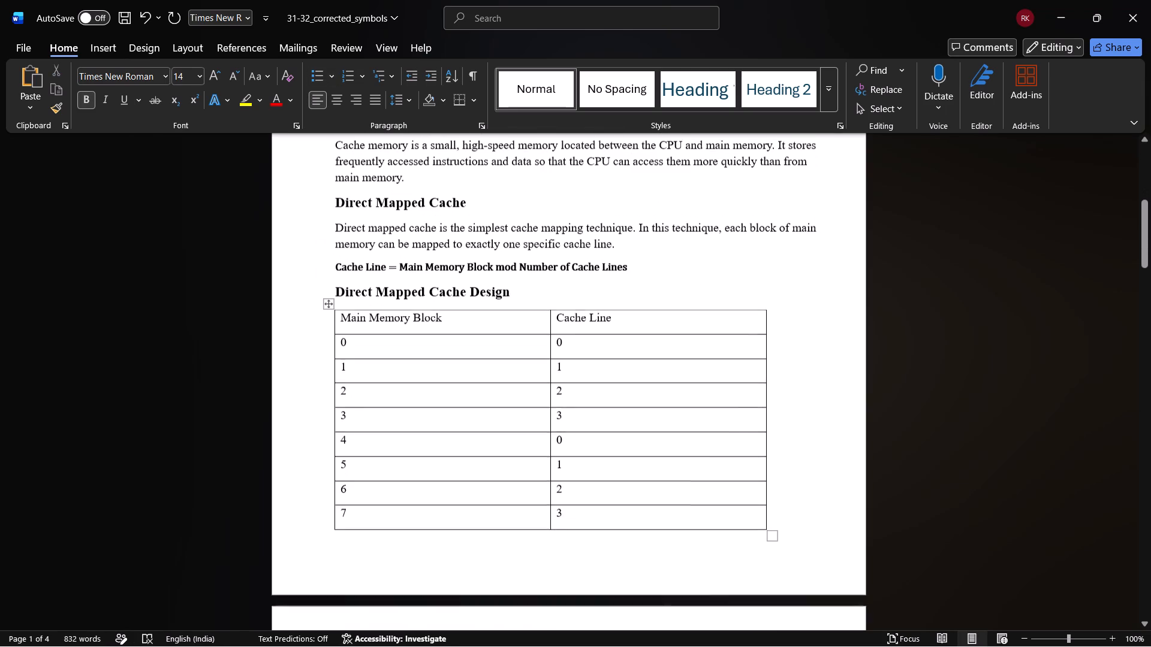
left_click_drag(647, 270, 647, 263)
left_click_drag(646, 262, 549, 277)
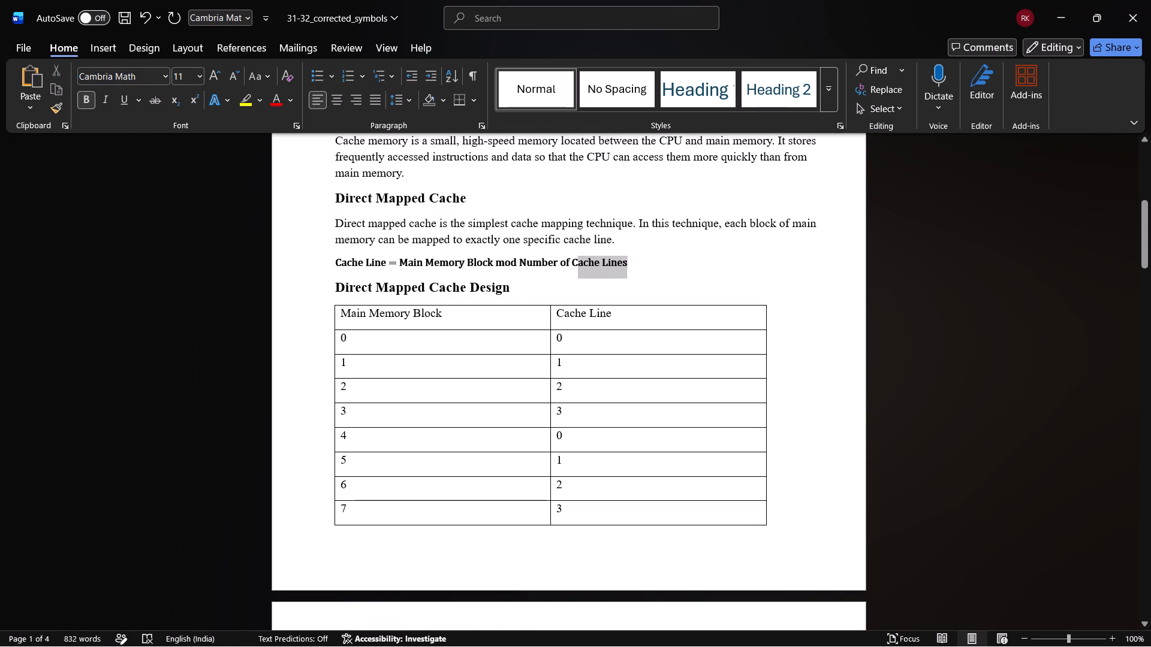
left_click_drag(549, 277, 339, 262)
left_click(710, 292)
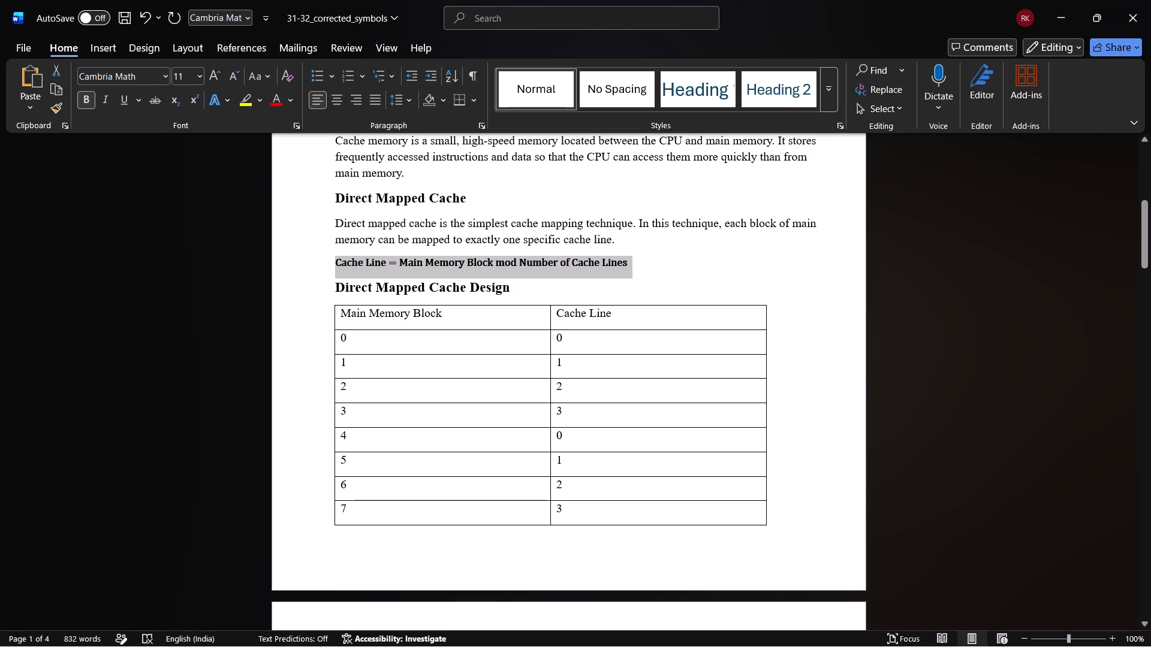
Set the font size of the entire document's text to 12.
key("ctrl+a")
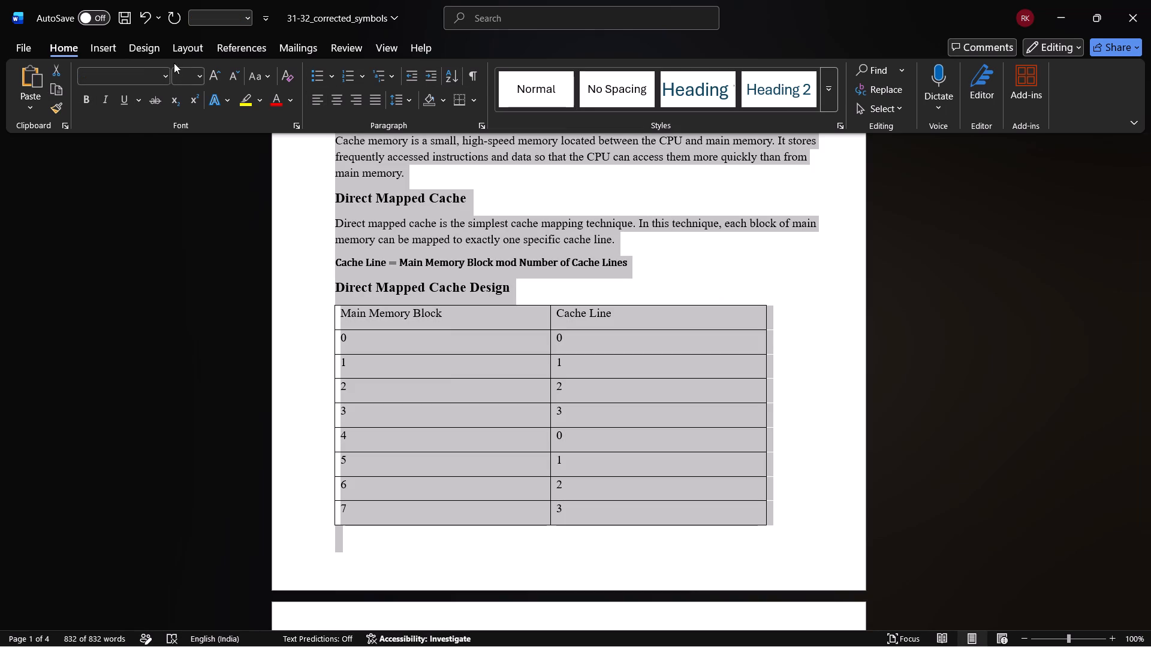
left_click(198, 76)
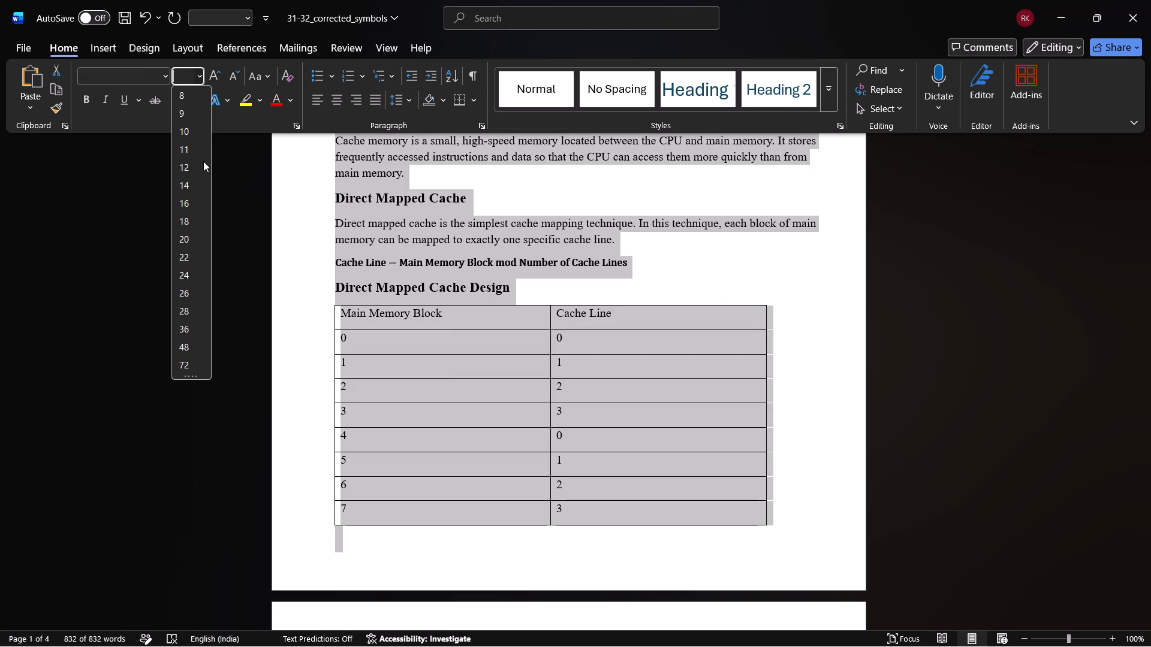
left_click(199, 162)
left_click(182, 172)
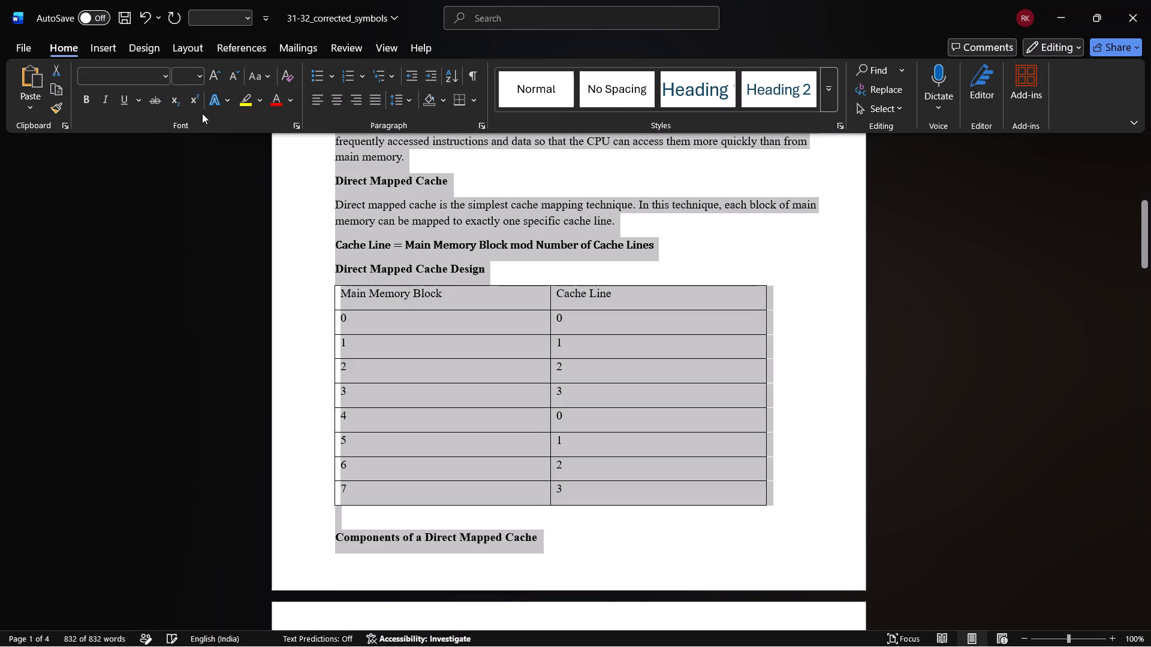
left_click(200, 79)
left_click(183, 174)
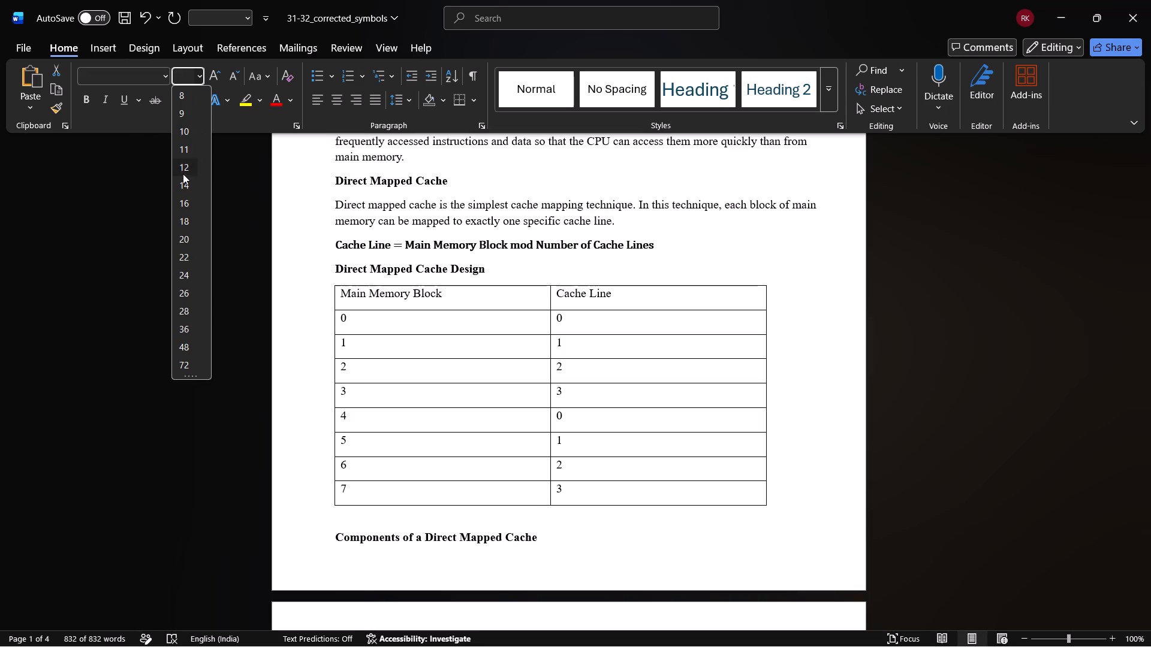
Change the font of the entire document's text to Times New Roman.
left_click(168, 78)
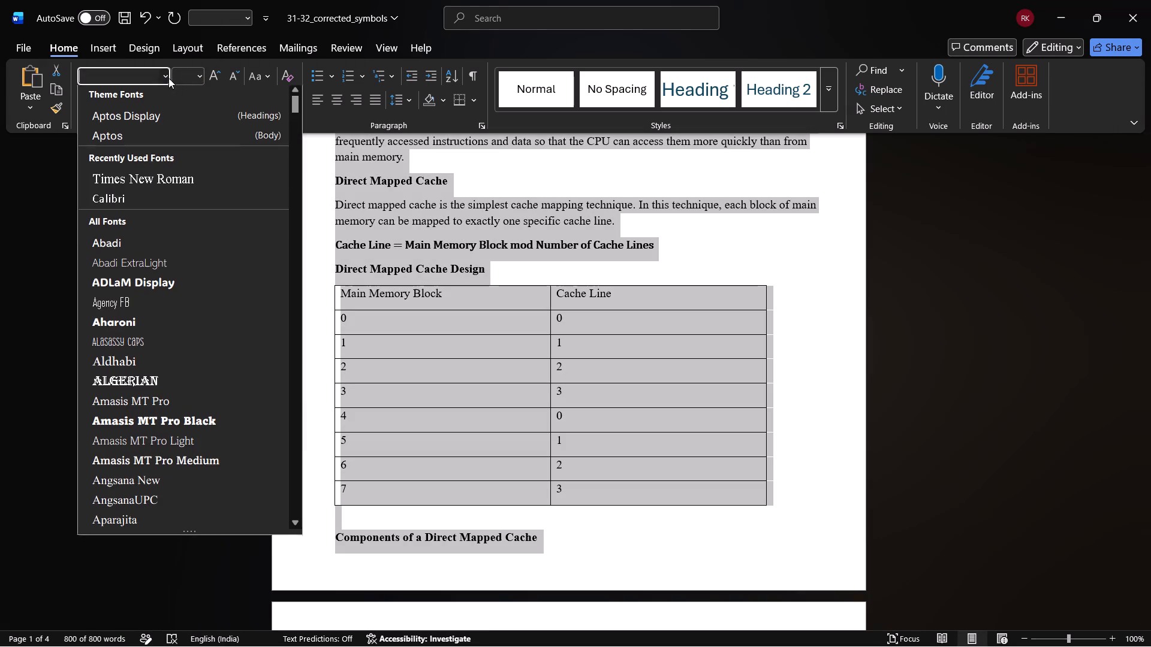
left_click(165, 173)
left_click(492, 223)
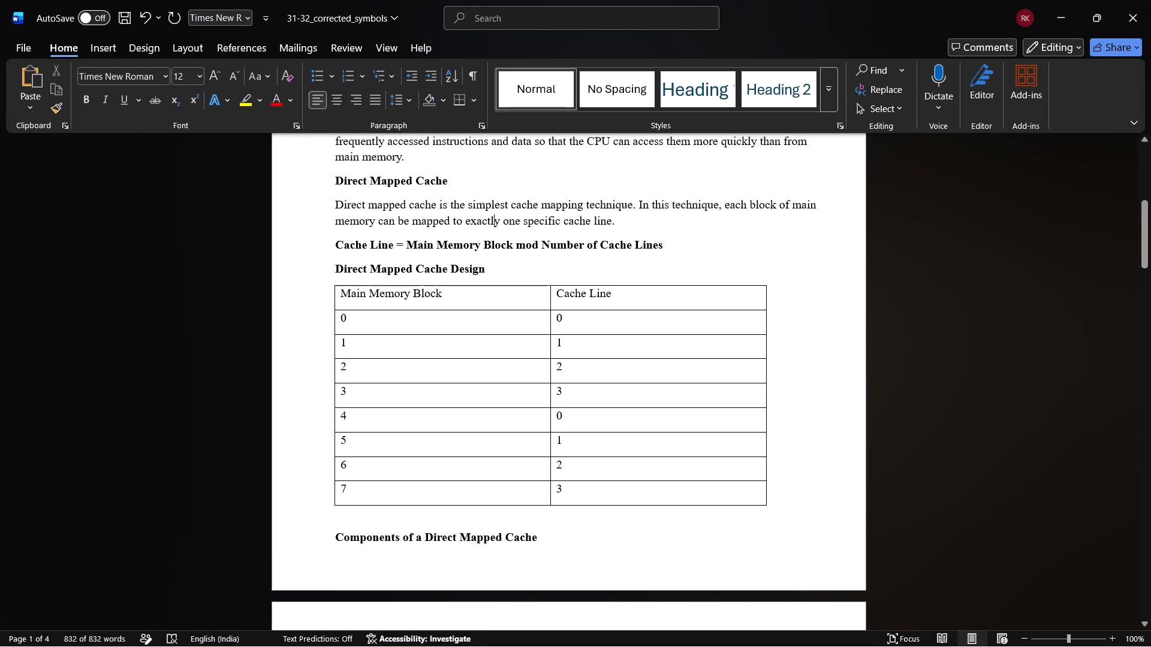
Set the font size of the "EXPERIMENT – 32" title to 14.
scroll(496, 216, "up", 20)
scroll(496, 216, "up", 7)
left_click_drag(607, 199, 487, 201)
left_click(603, 156)
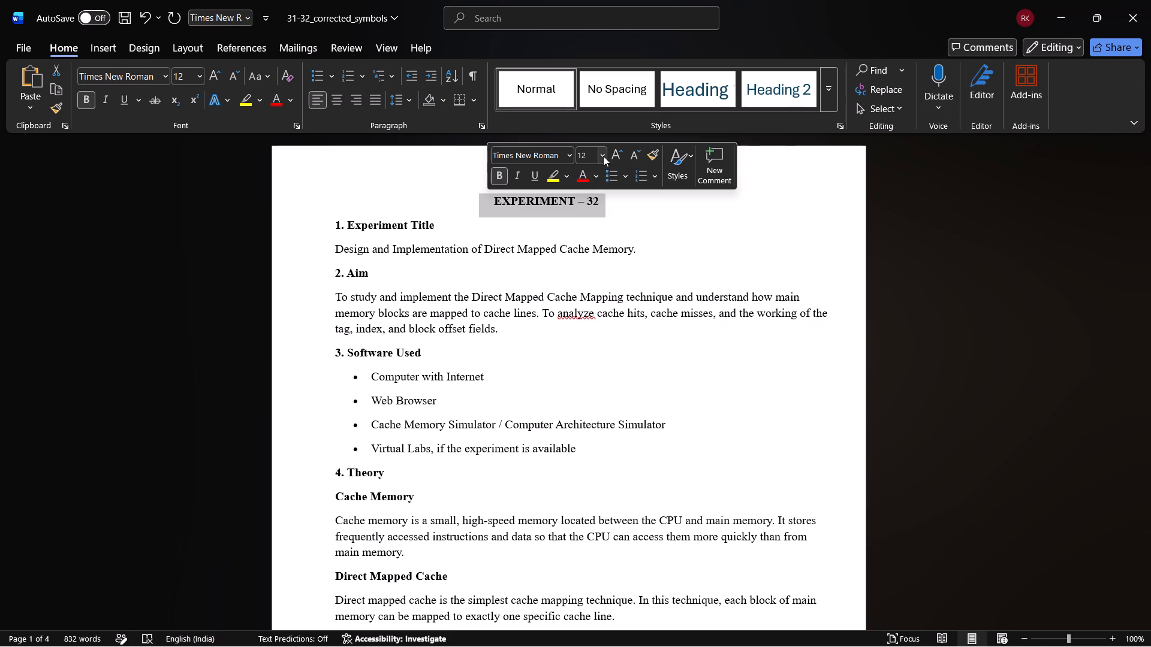
left_click(588, 264)
scroll(590, 261, "down", 3)
left_click(541, 209)
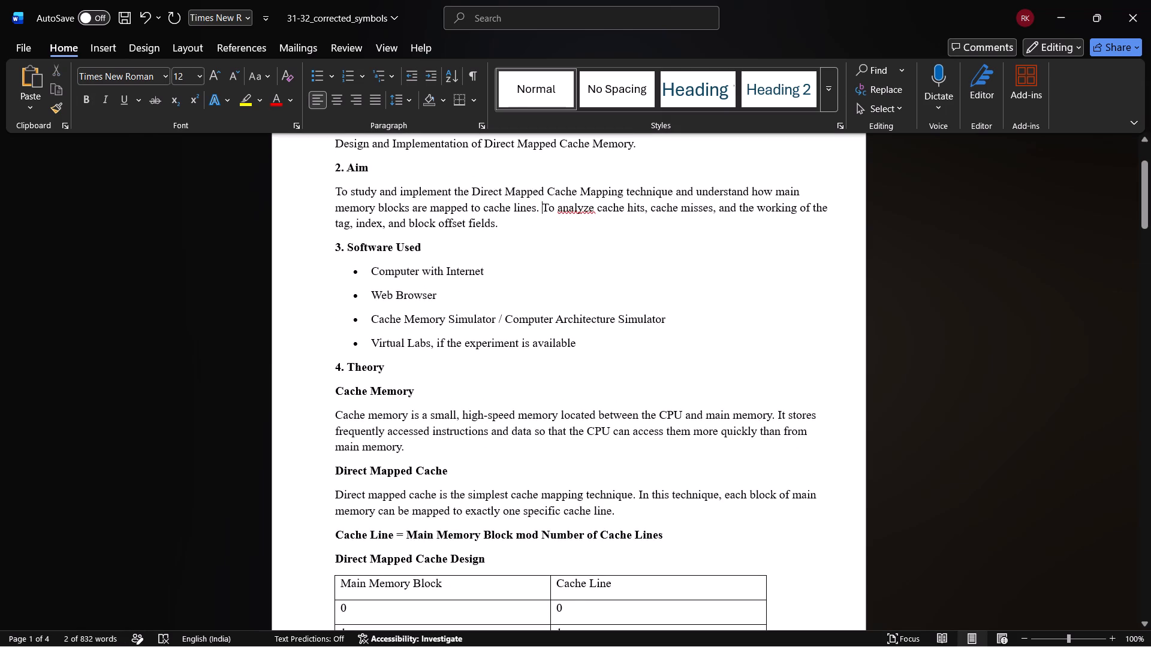
Set the font size of the "1. Experiment Title" and "2. Aim" headings to 14.
scroll(534, 210, "up", 4)
left_click_drag(445, 226, 336, 223)
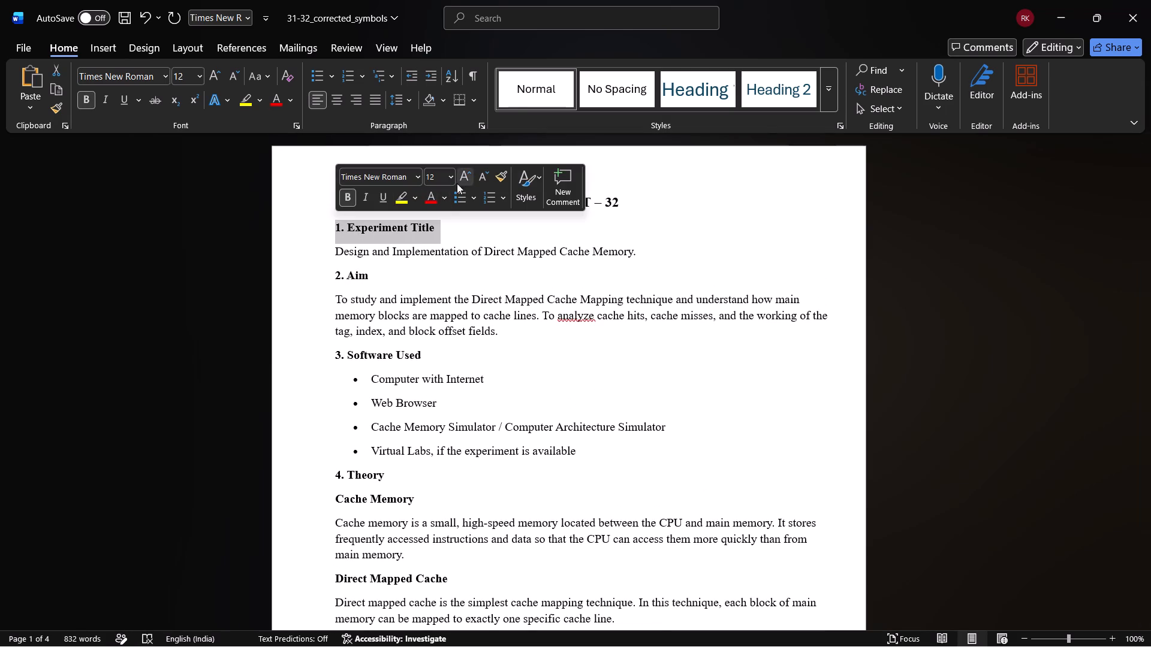
left_click(450, 177)
left_click(443, 291)
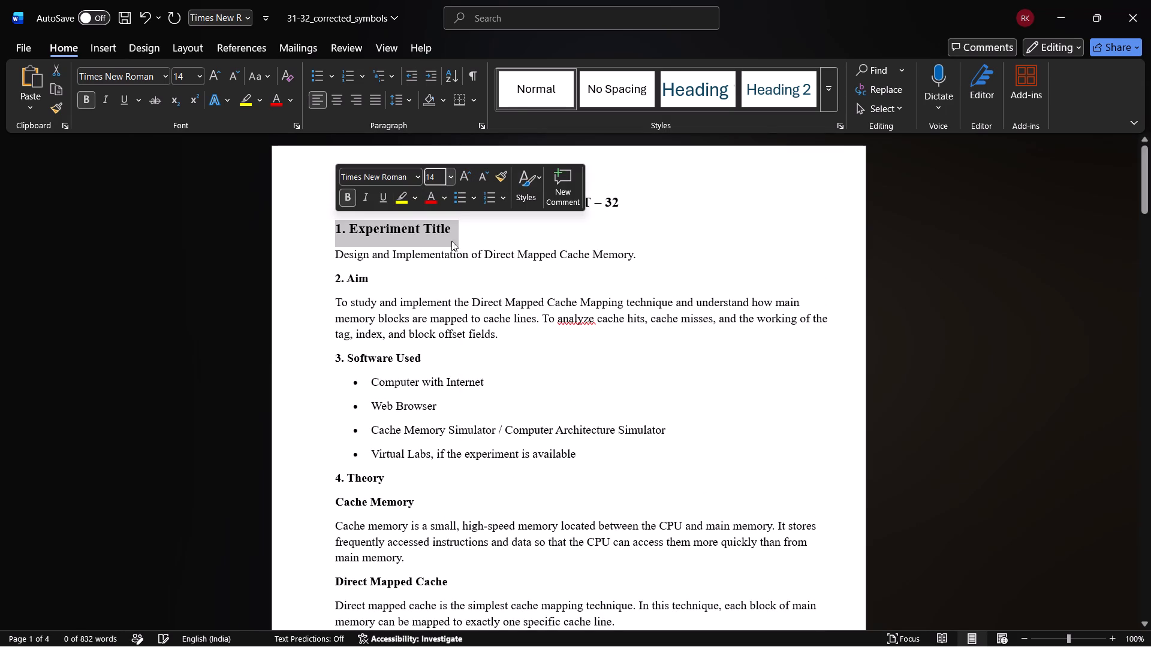
left_click(448, 297)
left_click_drag(406, 275, 315, 271)
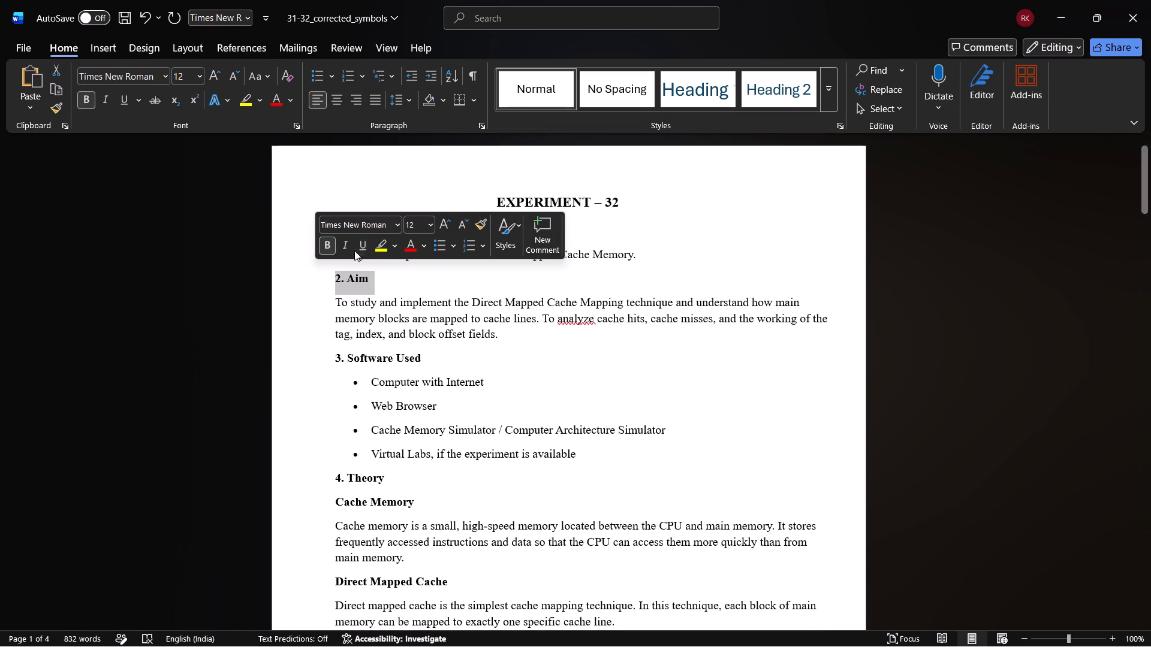
left_click(429, 225)
left_click(426, 338)
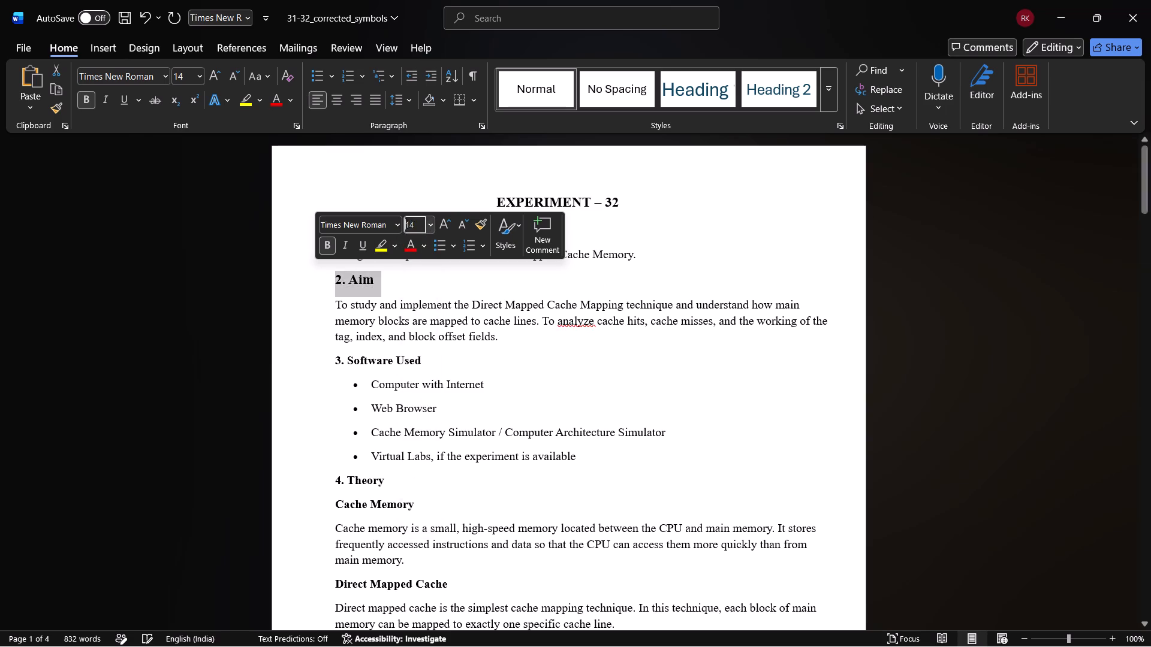
Set the font size of the "3. Software Used" and "4. Theory" headings to 14.
scroll(426, 327, "down", 3)
left_click_drag(428, 251, 326, 253)
left_click(443, 208)
left_click(429, 311)
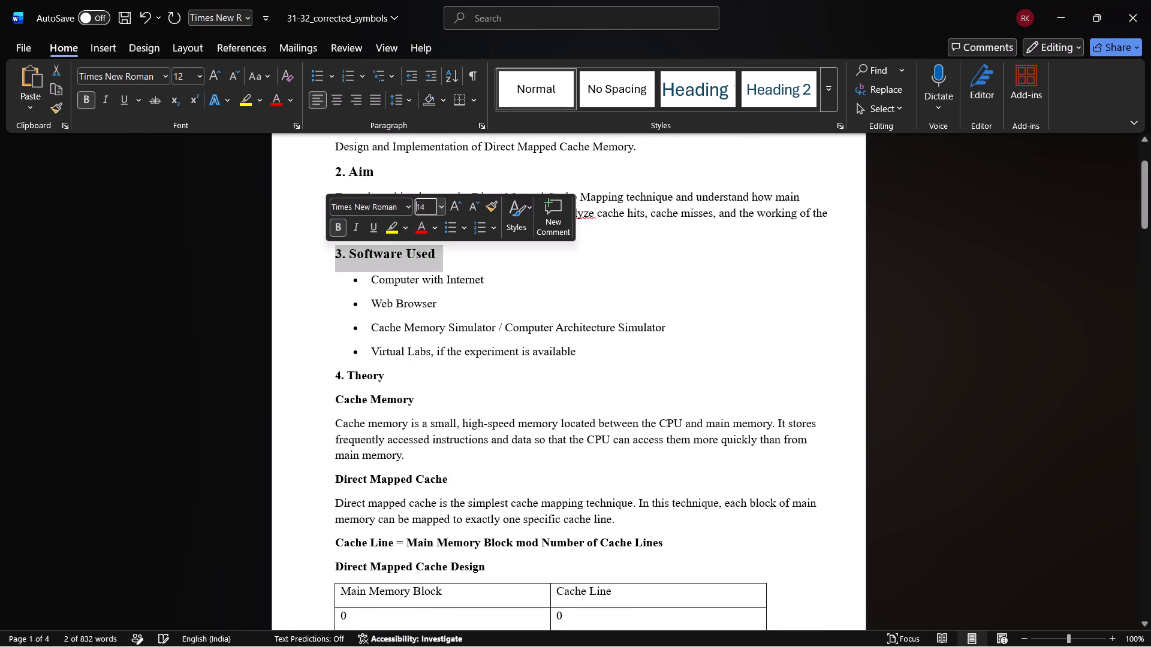
scroll(423, 306, "down", 3)
left_click_drag(399, 274, 315, 276)
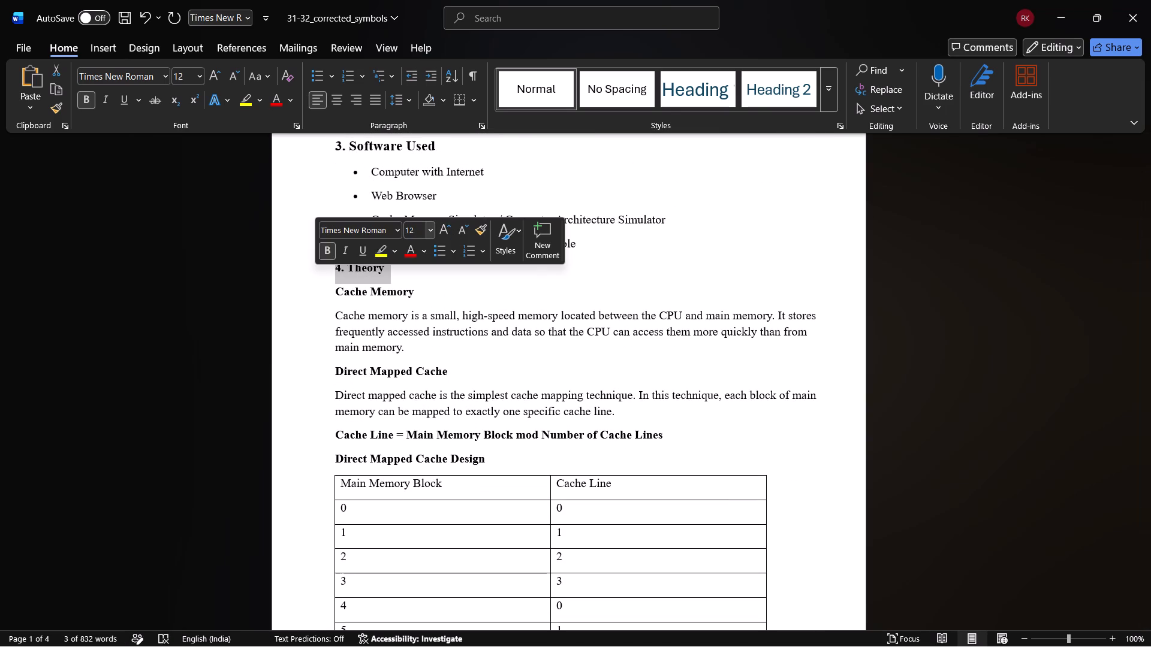
left_click(429, 232)
left_click(423, 346)
Set the font size of the "Cache Memory" and "Direct Mapped Cache" subheadings in the Theory section to 14.
scroll(420, 340, "down", 3)
left_click(420, 179)
left_click_drag(427, 185, 336, 192)
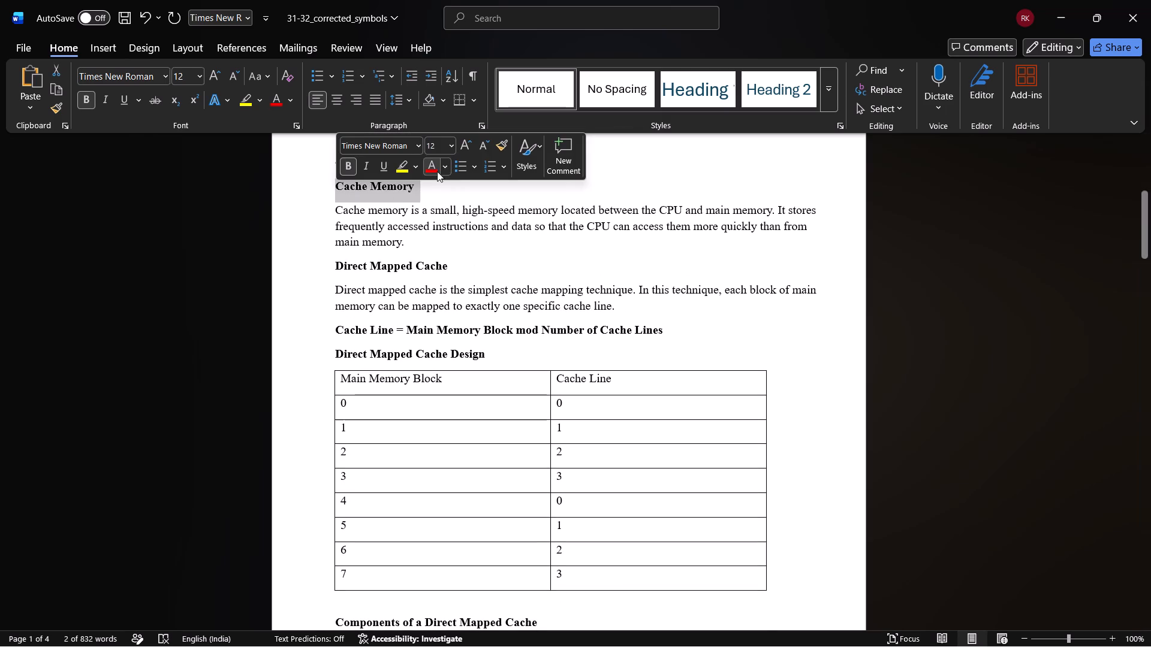
left_click(454, 149)
left_click(440, 256)
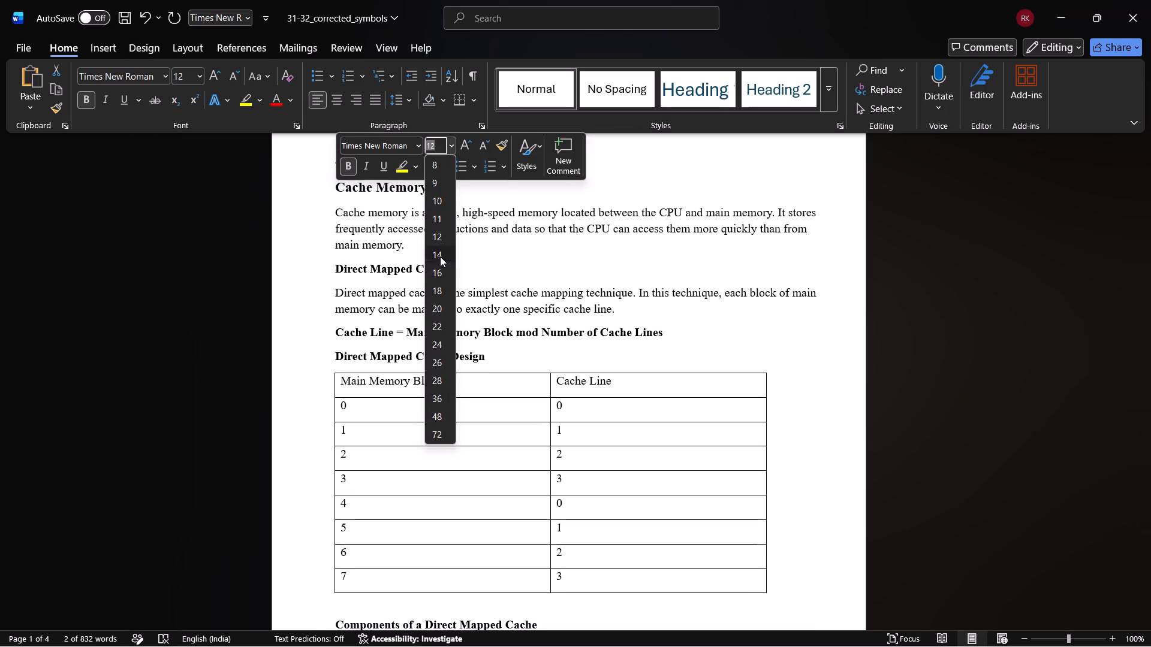
scroll(440, 256, "down", 2)
left_click_drag(472, 194, 323, 194)
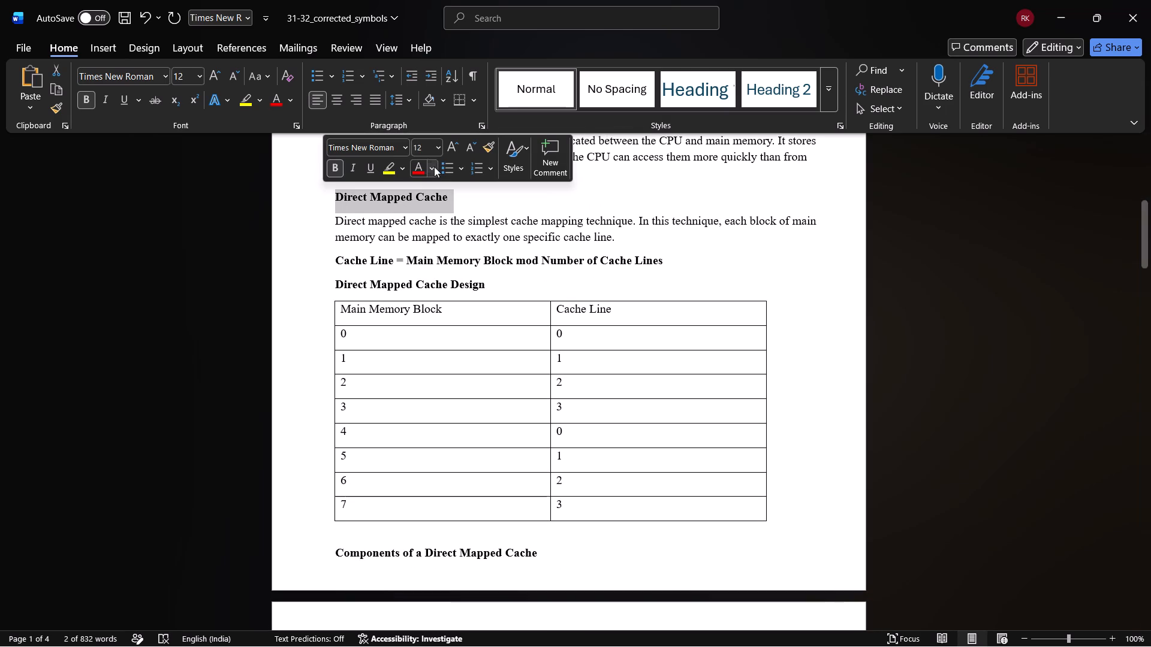
left_click(441, 147)
left_click(441, 250)
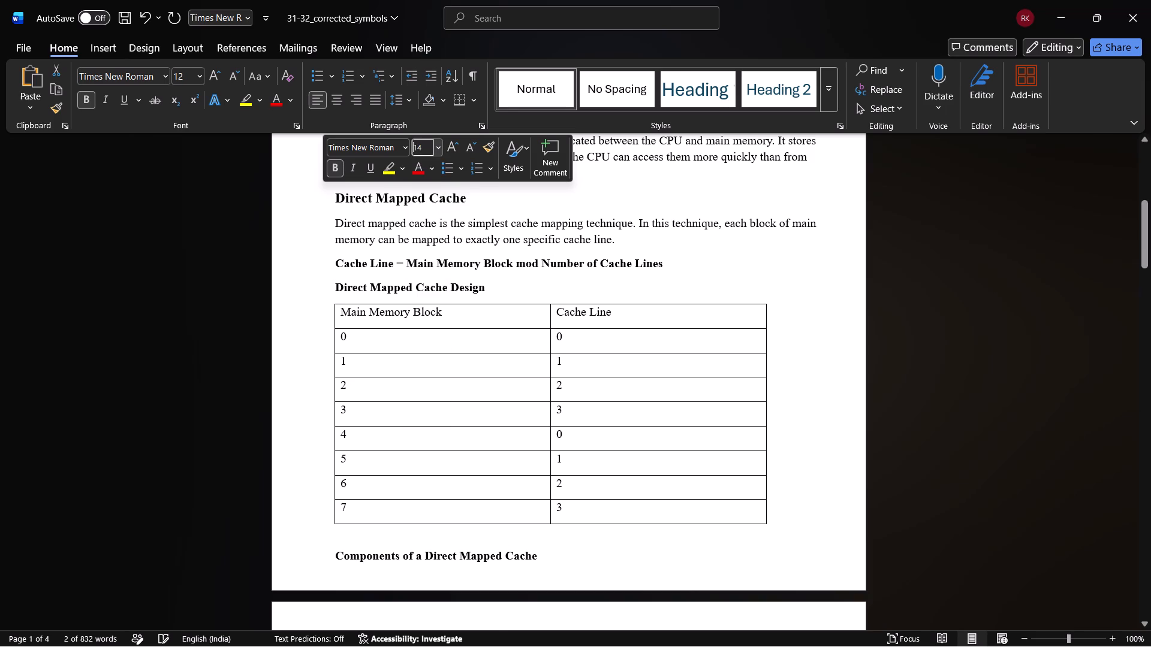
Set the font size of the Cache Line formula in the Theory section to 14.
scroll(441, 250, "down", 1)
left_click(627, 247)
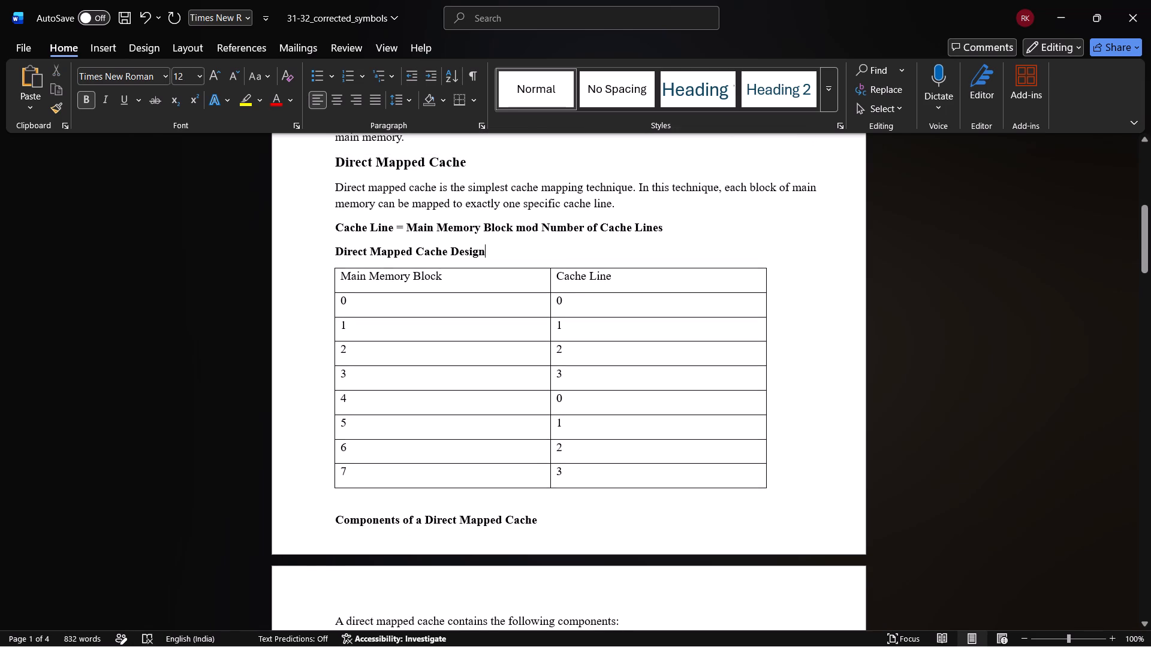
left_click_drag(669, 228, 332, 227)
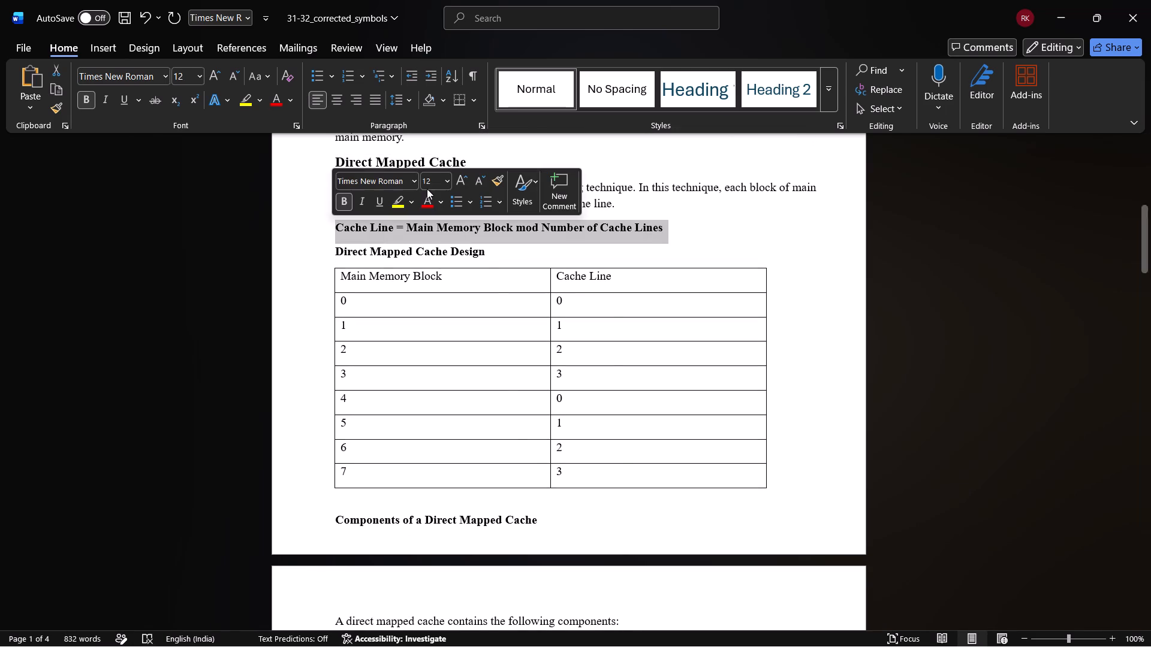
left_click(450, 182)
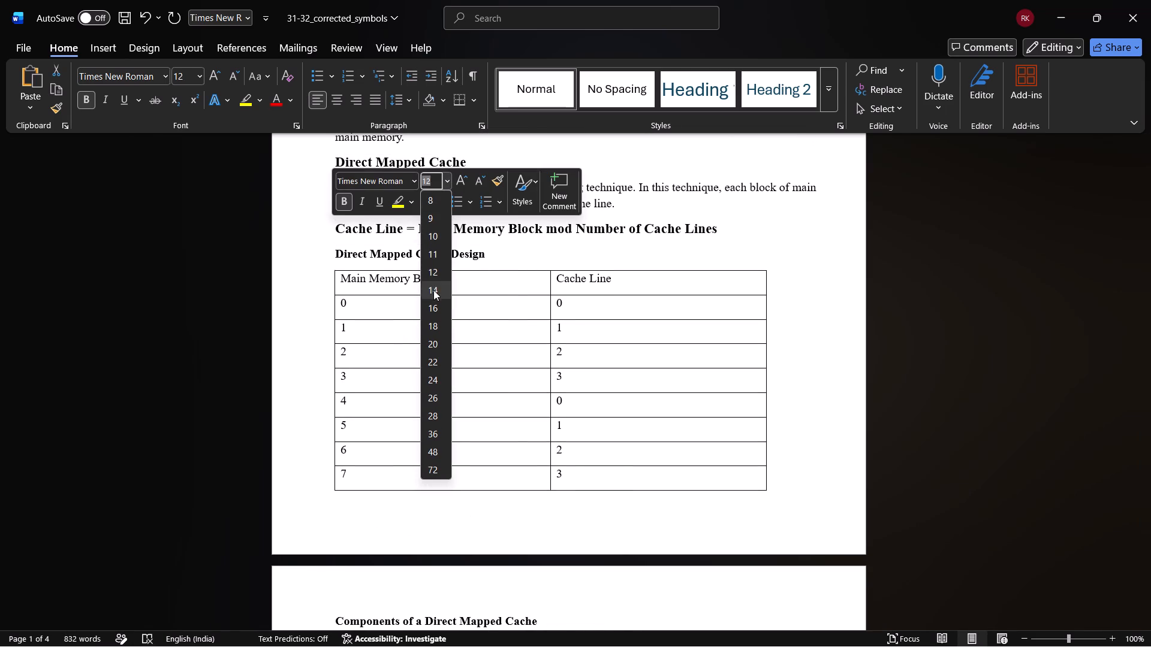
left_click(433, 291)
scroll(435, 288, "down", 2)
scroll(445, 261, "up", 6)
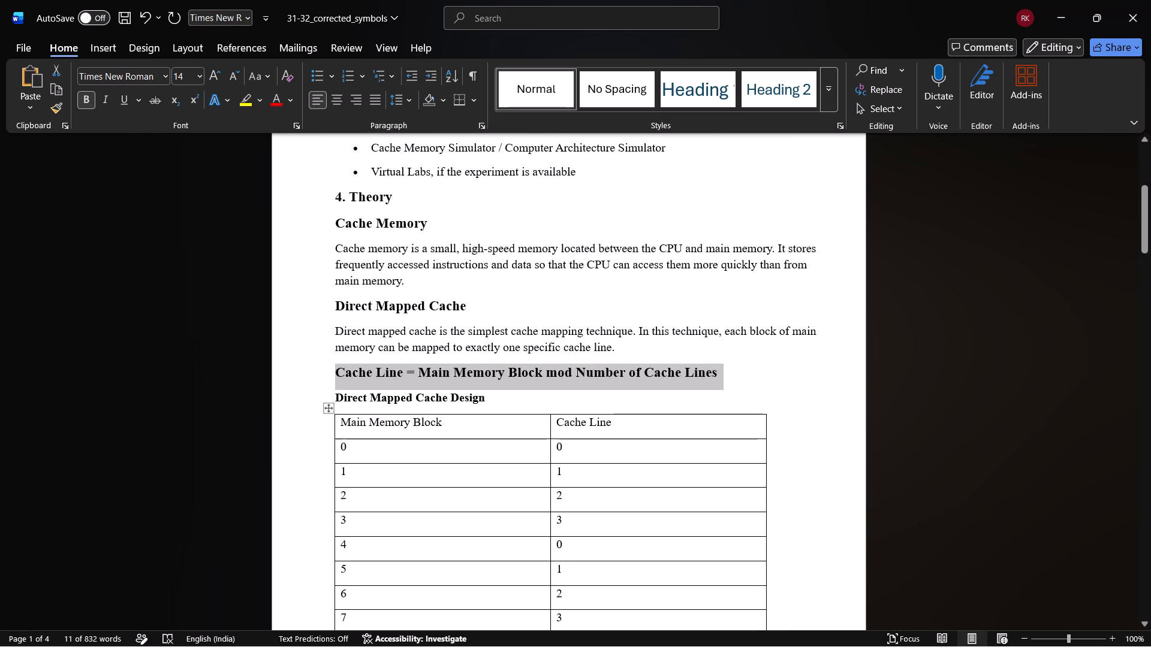
Set the font size of the "Direct Mapped Cache Design" subheading above the table to 14.
scroll(445, 261, "down", 3)
left_click(451, 307)
left_click(505, 282)
left_click_drag(503, 286, 321, 288)
left_click(432, 244)
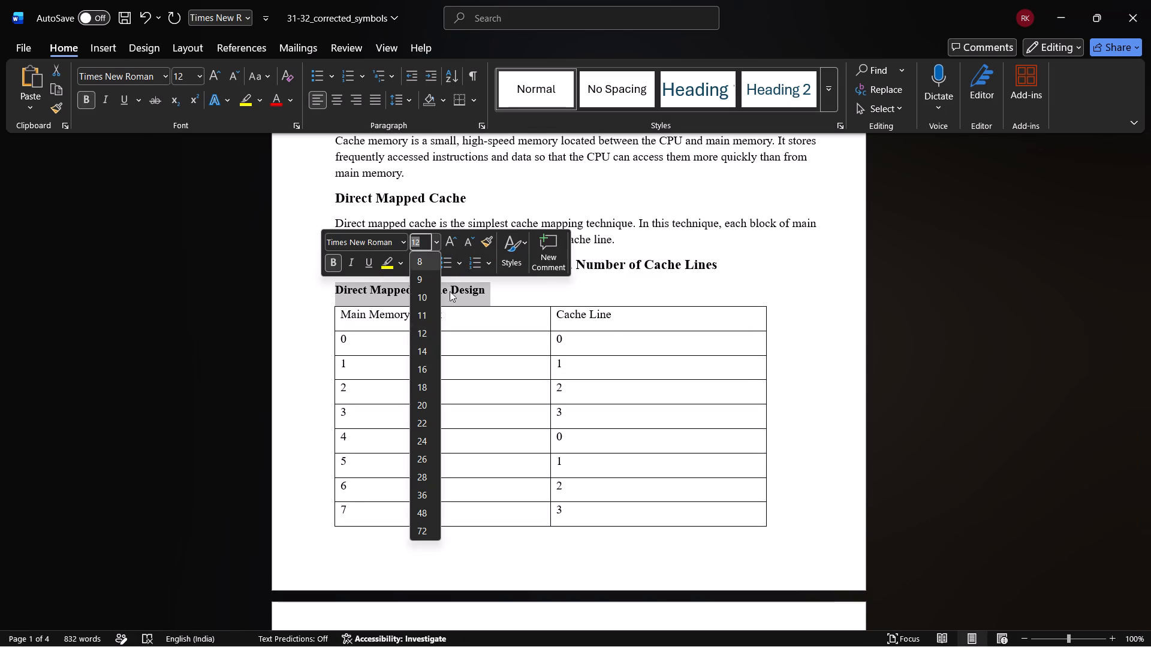
left_click(421, 349)
Set the font size of the Cache Line formula in the Theory section to 12.
scroll(430, 340, "down", 2)
left_click(466, 305)
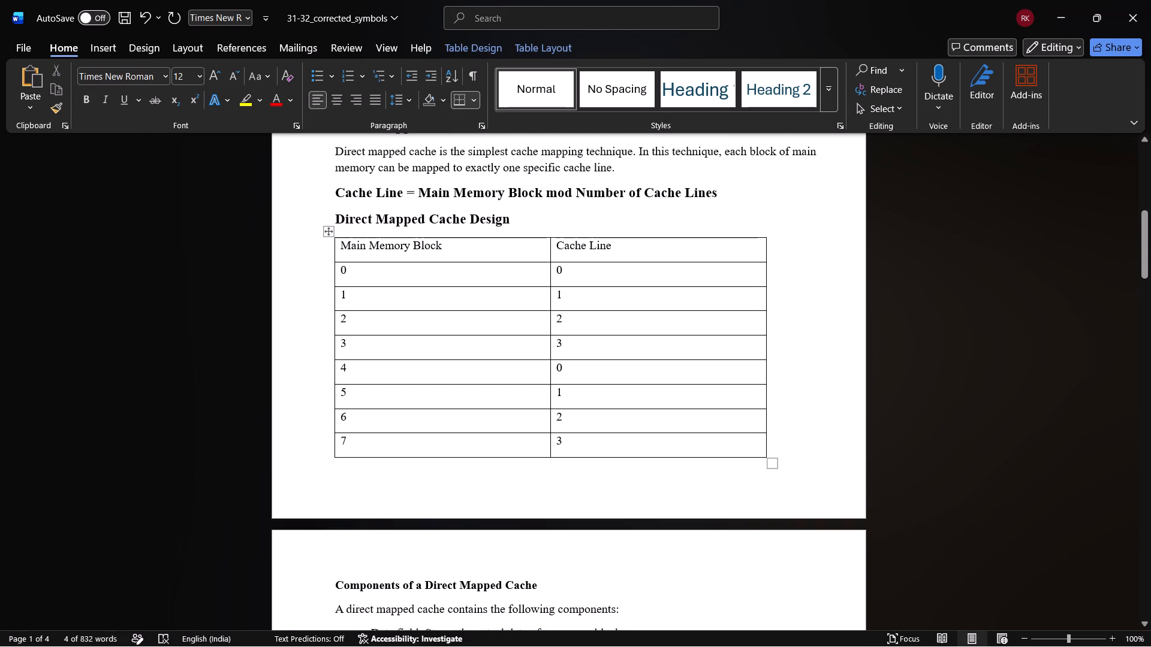
left_click_drag(724, 196, 383, 190)
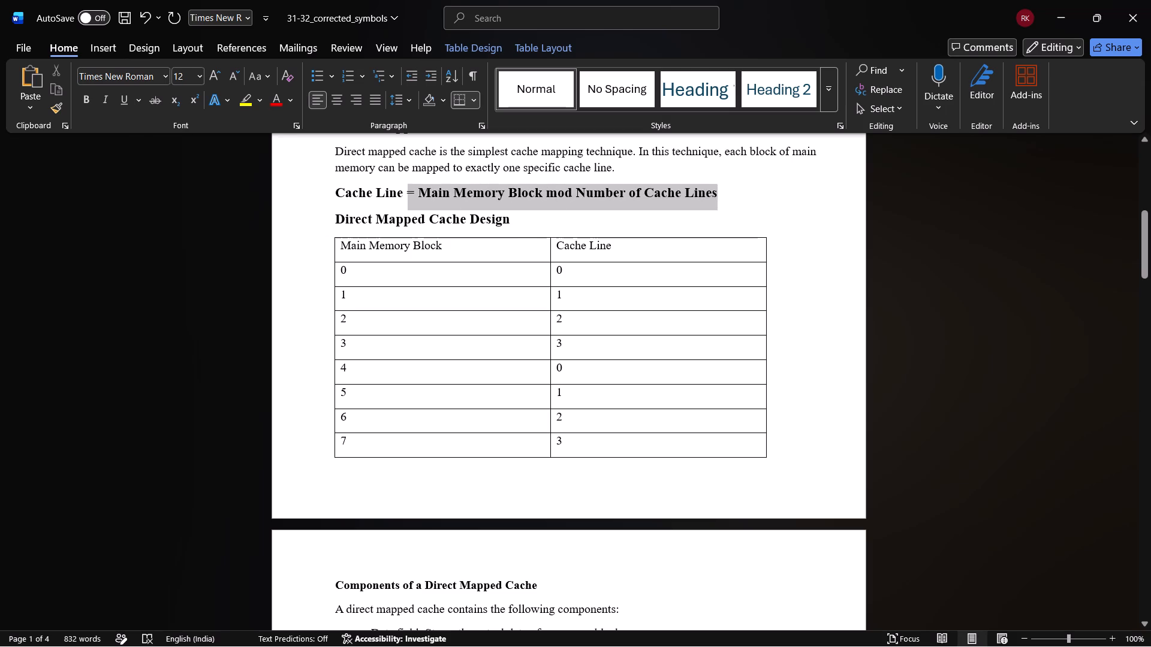
left_click_drag(383, 190, 323, 186)
left_click(442, 144)
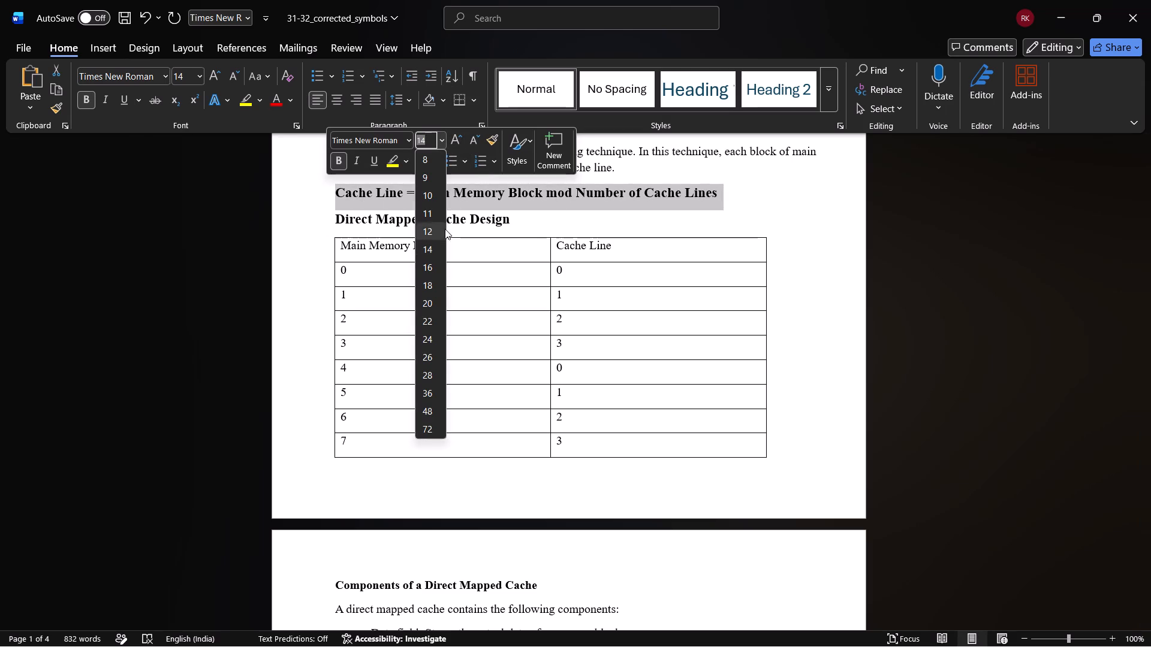
left_click(422, 226)
Make the mapping table's header row bold at size 14, together with the "Direct Mapped Cache Design" subheading above it.
left_click(546, 319)
left_click_drag(649, 241, 477, 241)
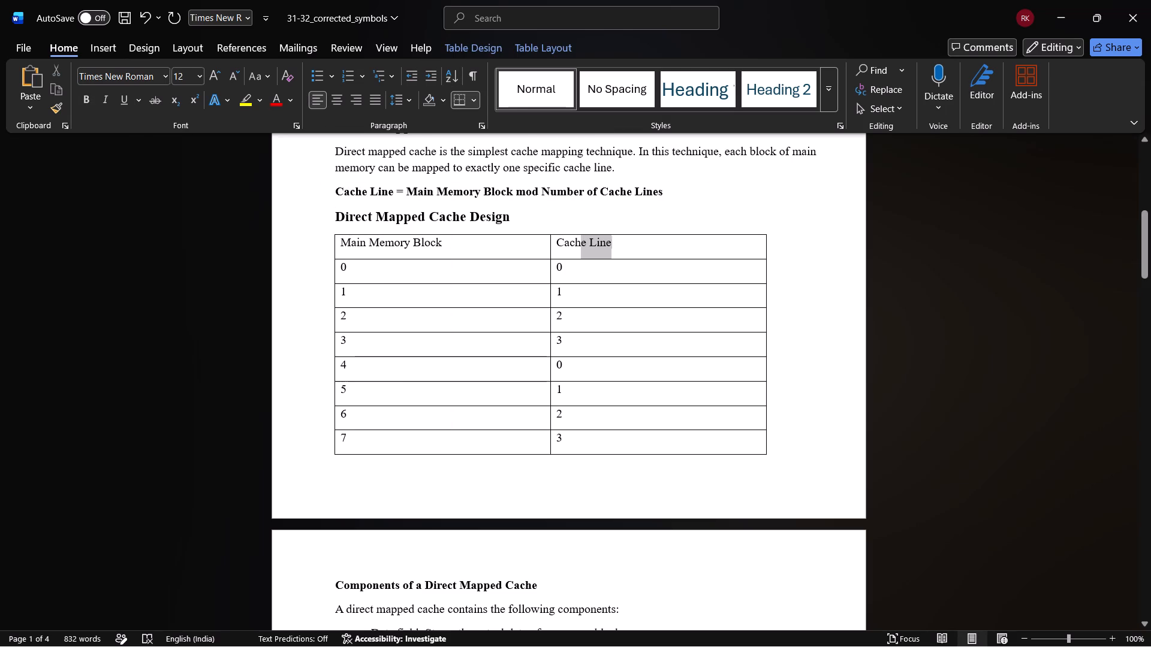
left_click_drag(477, 241, 316, 230)
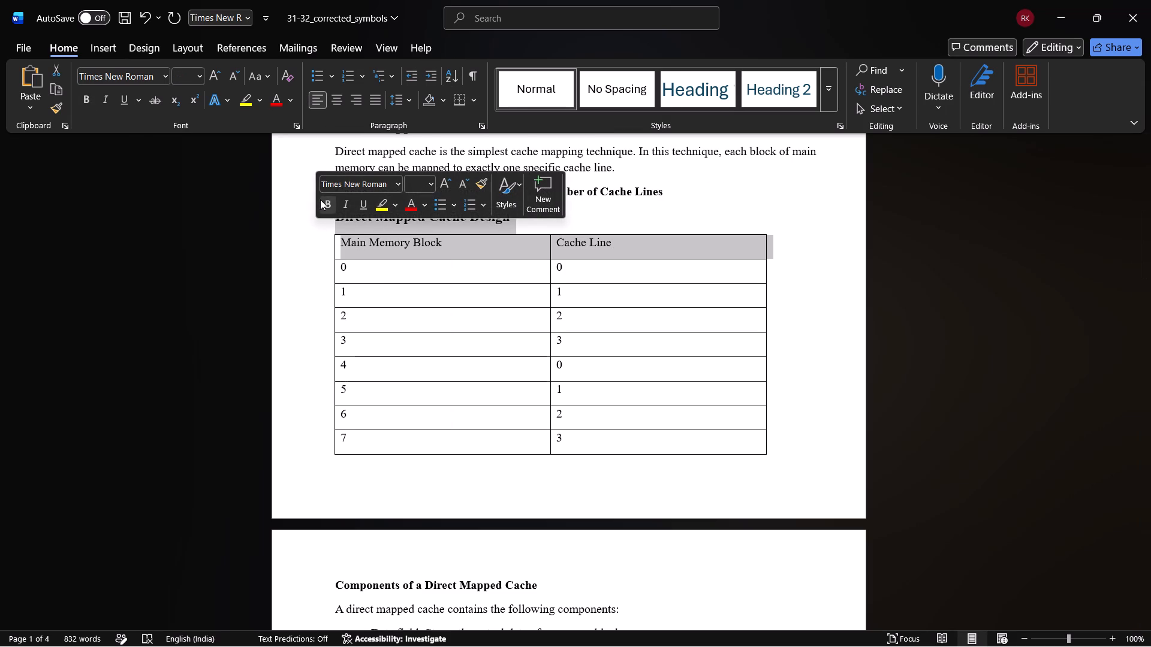
left_click(320, 199)
left_click(429, 183)
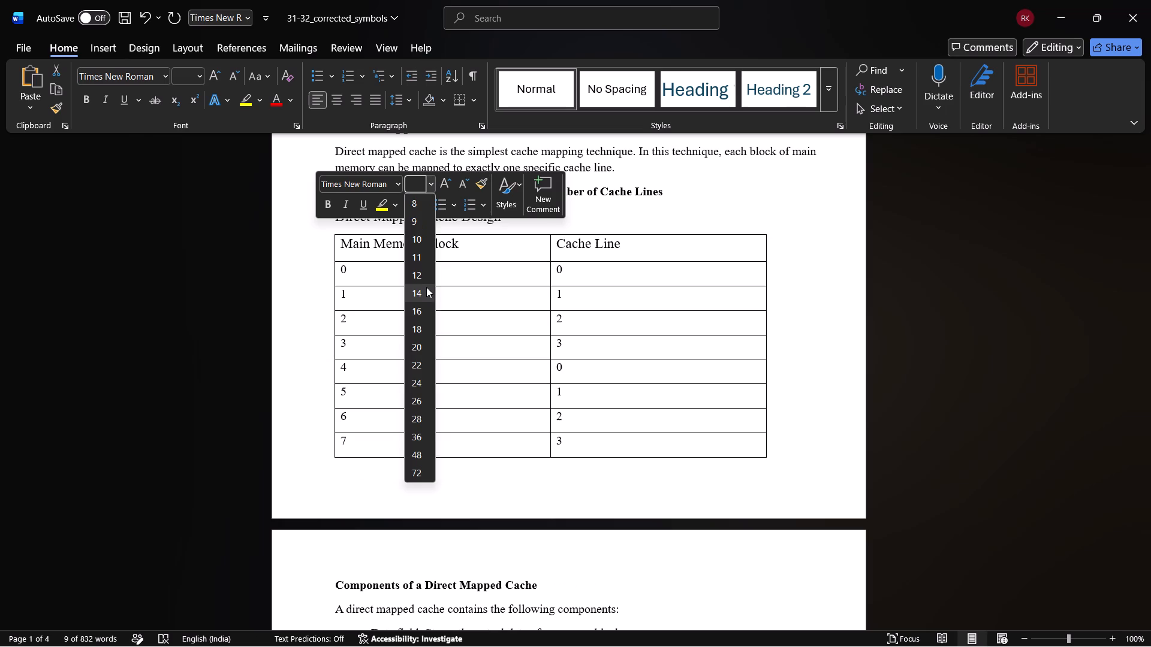
left_click(426, 288)
scroll(472, 295, "down", 1)
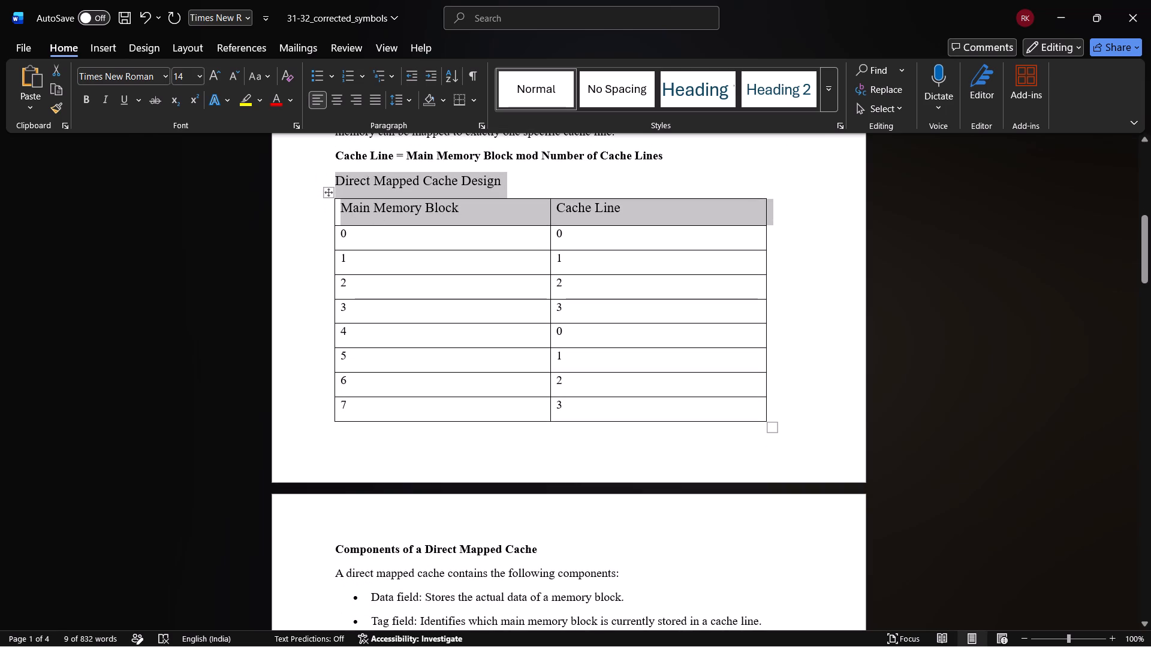
key("ctrl+b")
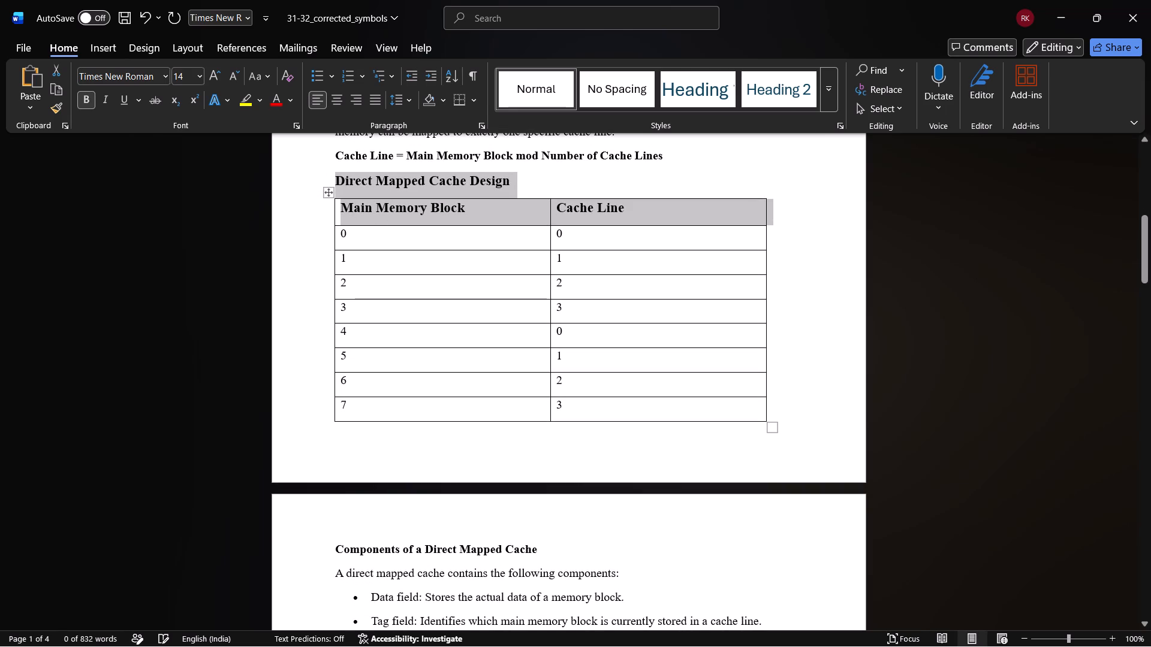
left_click(688, 332)
Set the font size of the "Components of a Direct Mapped Cache" subheading to 14.
scroll(686, 332, "down", 6)
left_click_drag(522, 327, 528, 331)
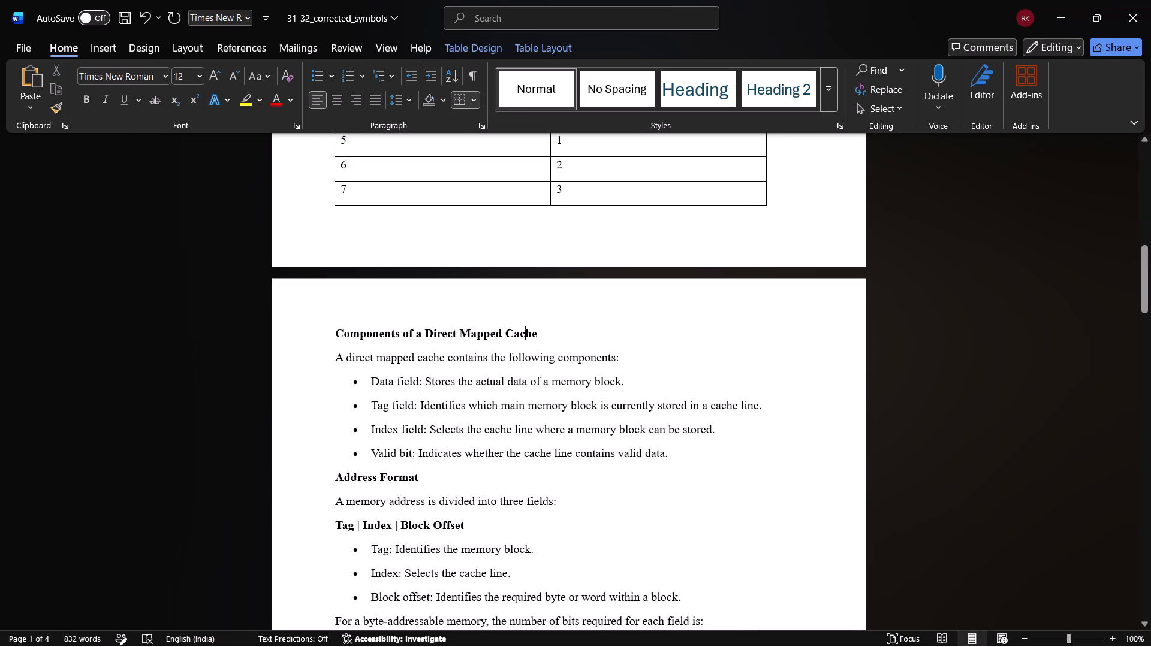
left_click_drag(567, 331, 343, 315)
left_click(450, 269)
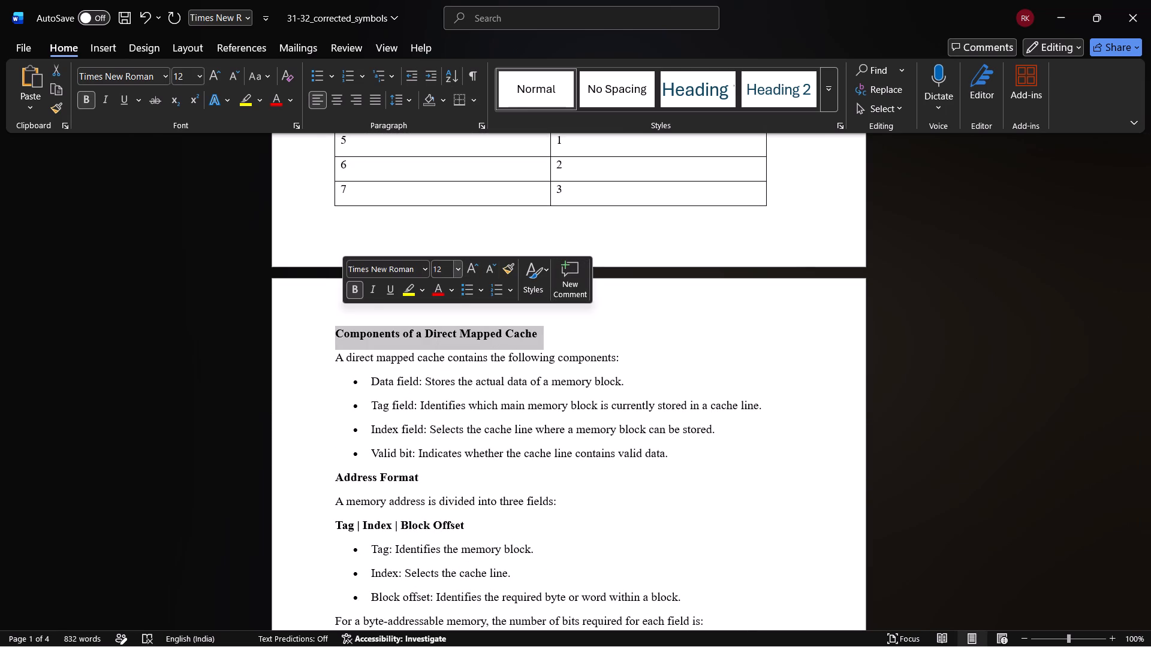
left_click(458, 267)
left_click(444, 377)
Set the font size of the "Address Format" subheading to 14.
scroll(445, 373, "down", 1)
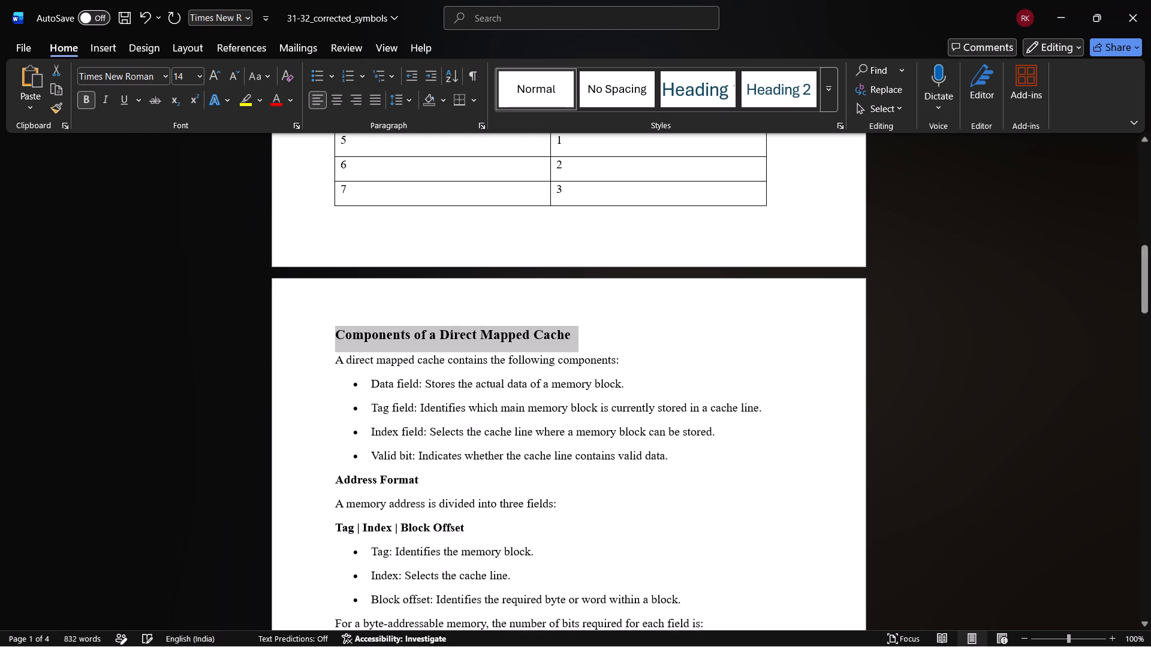
scroll(445, 373, "down", 2)
left_click_drag(446, 382, 341, 370)
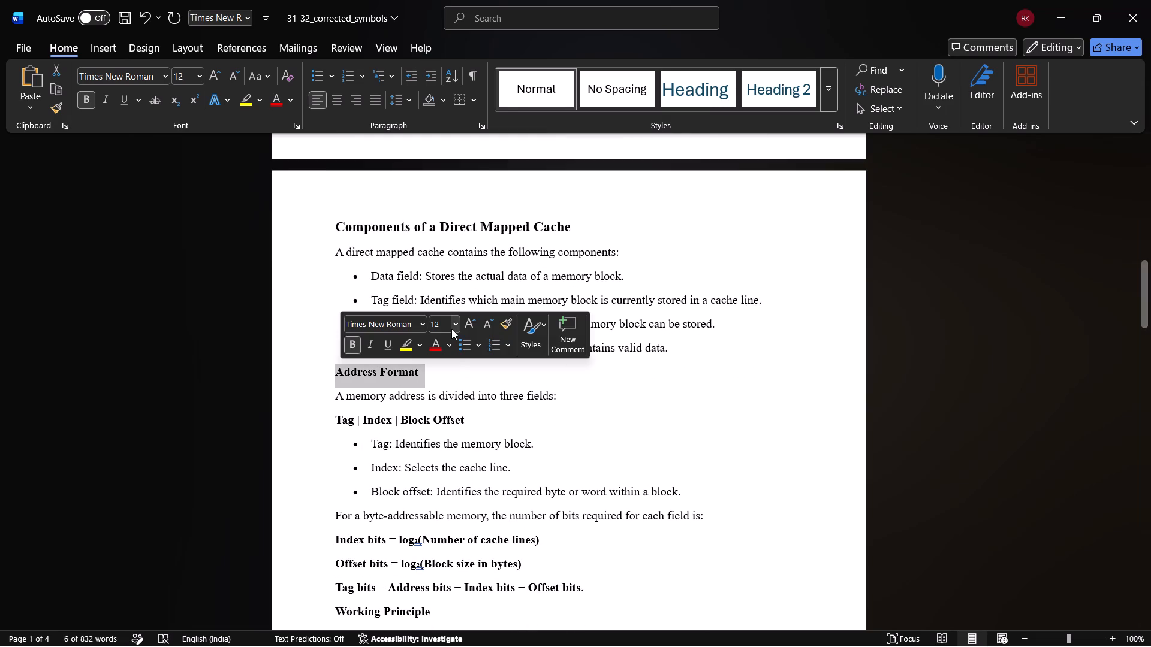
left_click(455, 329)
left_click(439, 426)
Set the font size of the "Working Principle" subheading to 14.
scroll(439, 425, "down", 3)
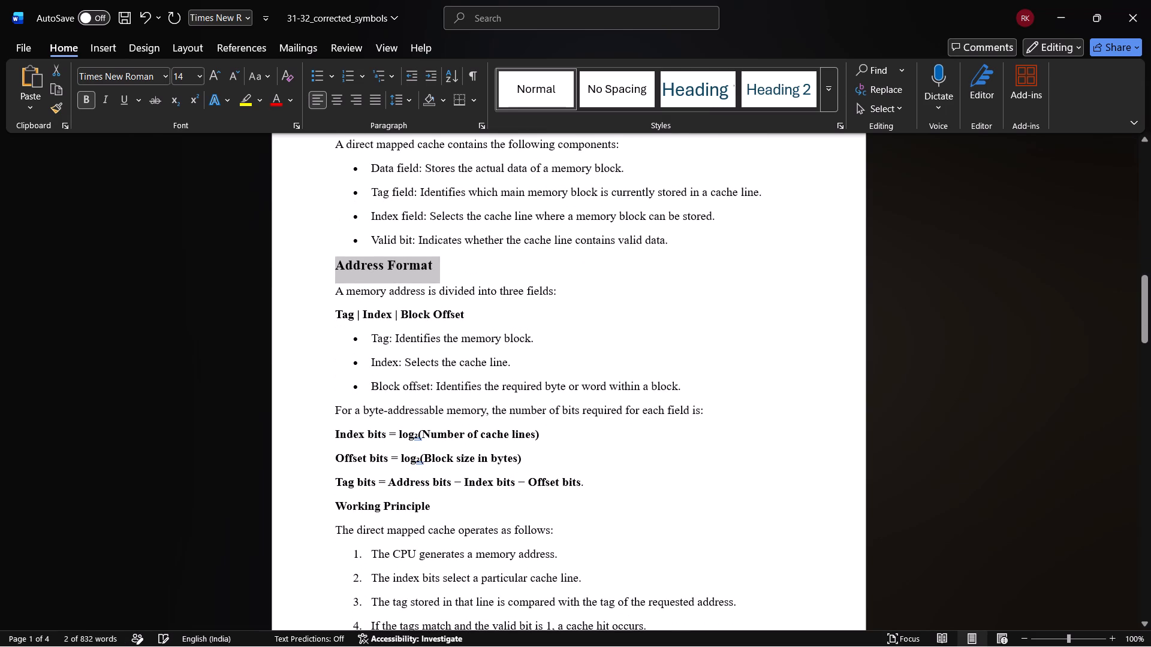
left_click(478, 309)
scroll(480, 332, "down", 4)
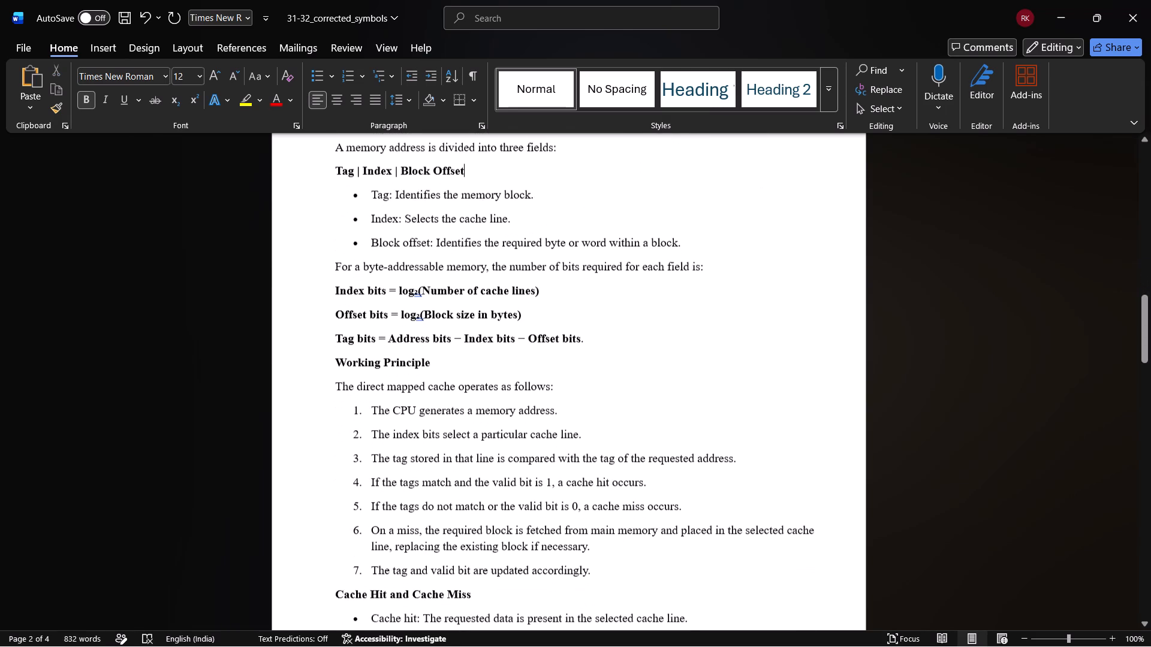
scroll(478, 339, "down", 1)
left_click_drag(456, 330, 339, 328)
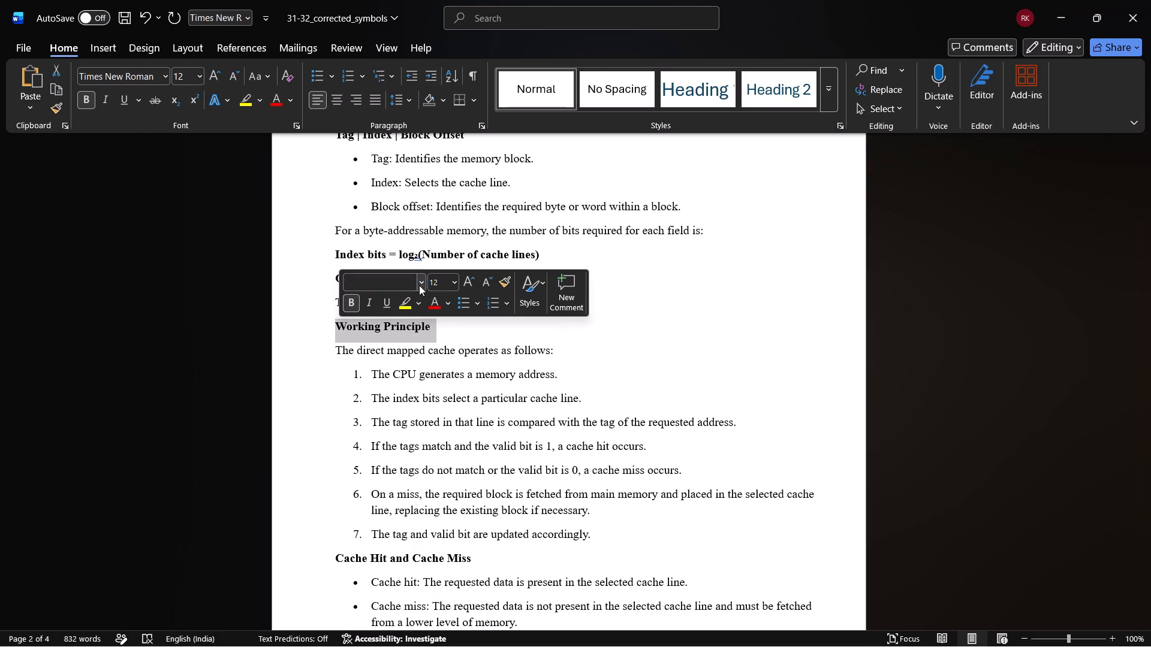
left_click(453, 284)
left_click(444, 391)
scroll(445, 380, "down", 3)
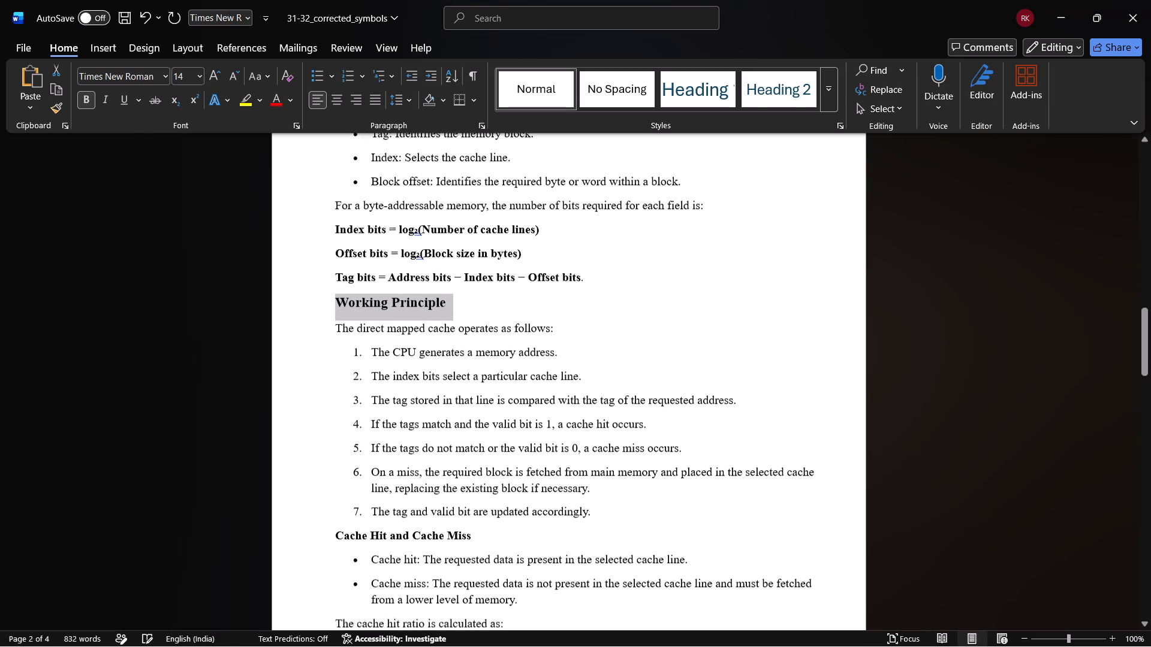
Set the font size of the "Cache Hit and Cache Miss" subheading to 14.
scroll(469, 437, "down", 2)
left_click_drag(480, 389, 332, 382)
left_click_drag(452, 337, 446, 338)
left_click(445, 338)
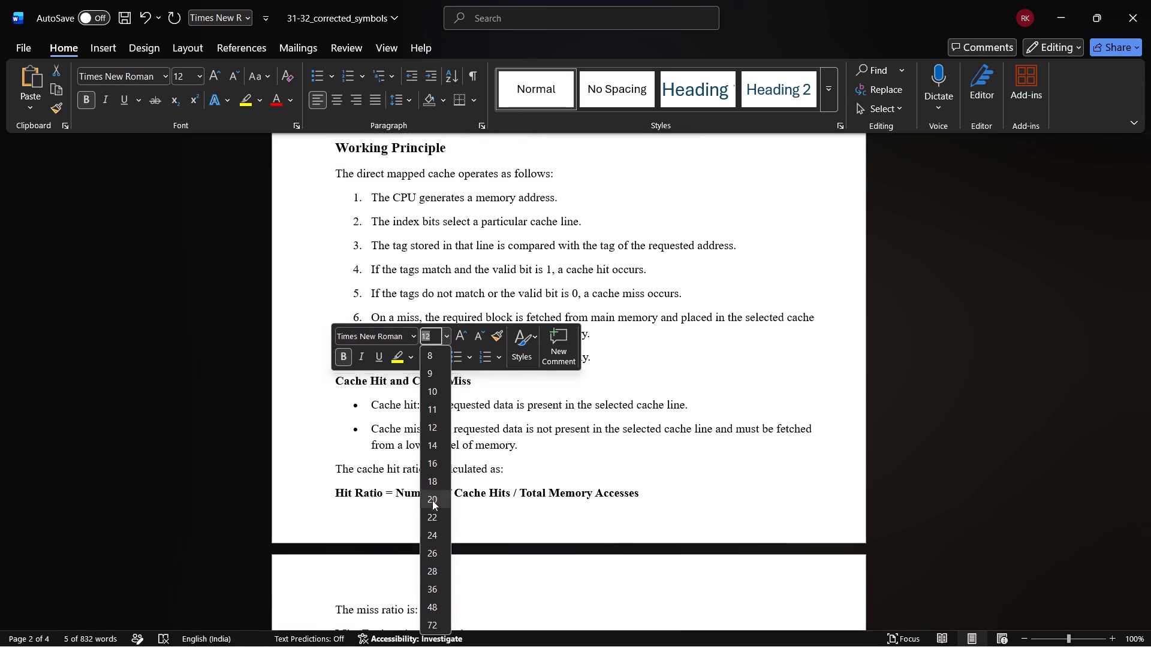
left_click(438, 445)
scroll(438, 445, "down", 3)
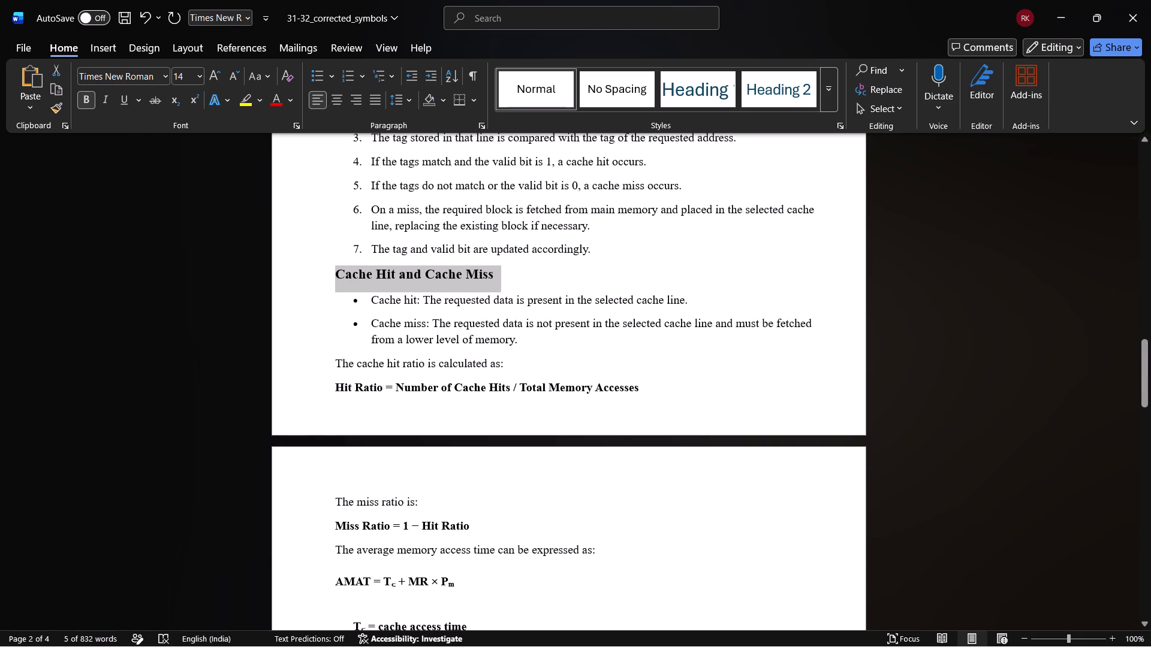
left_click_drag(620, 376, 625, 381)
left_click(650, 391)
Set the font size of the "5. Circuit Diagram" heading to 14.
scroll(645, 387, "down", 7)
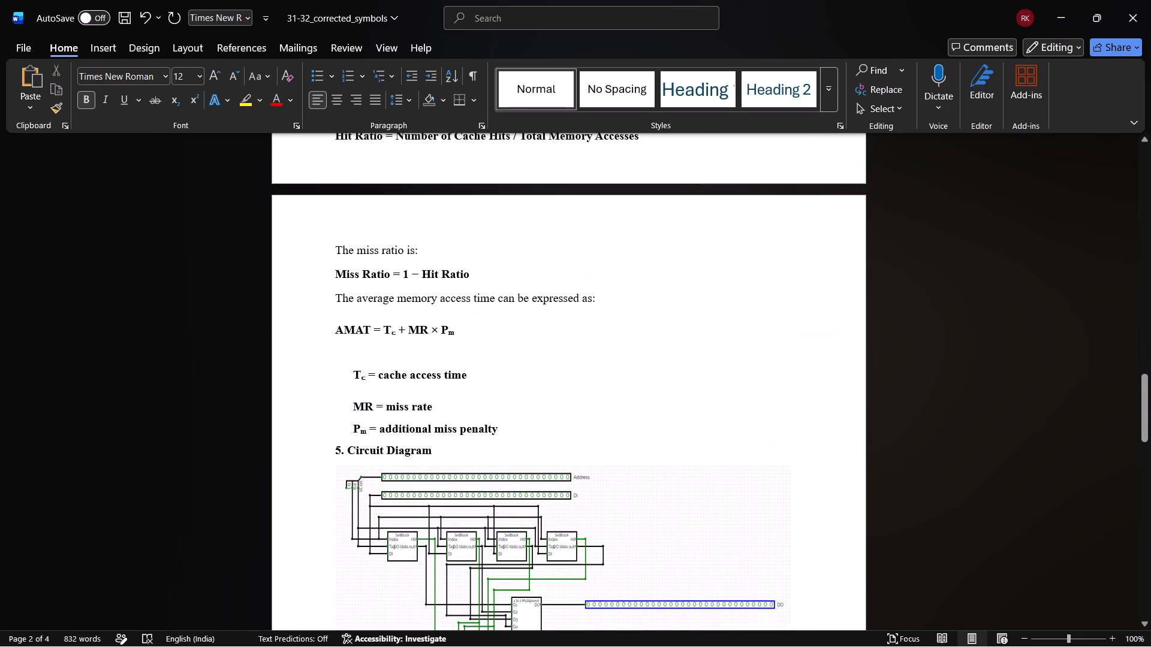
scroll(498, 296, "down", 3)
left_click_drag(443, 336, 330, 335)
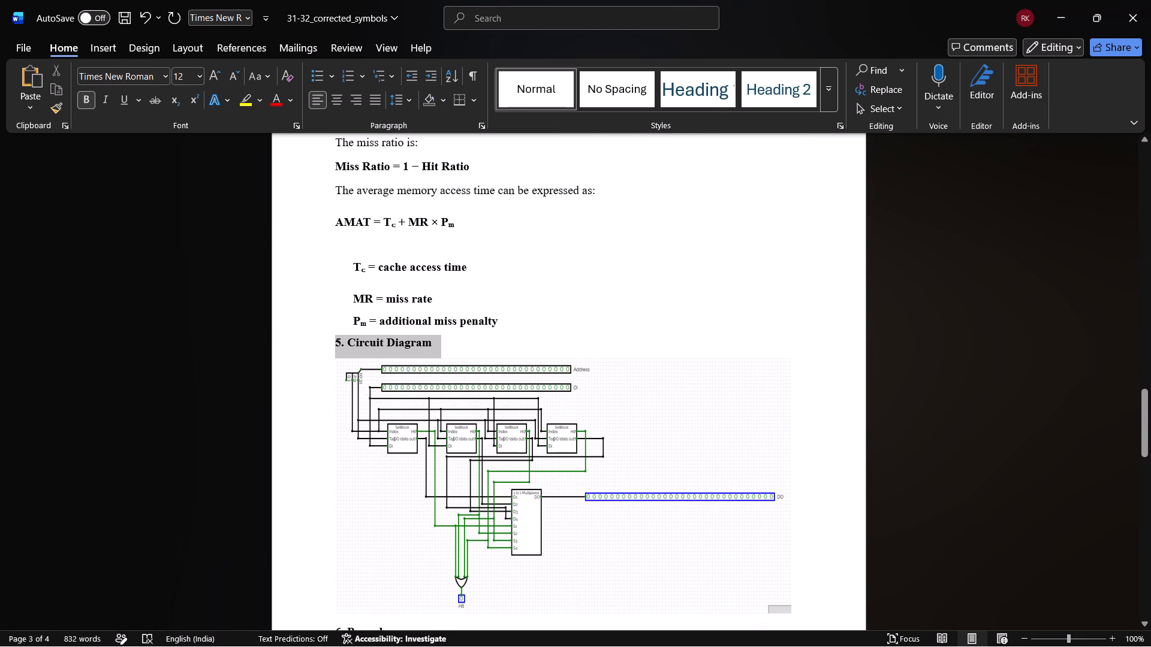
left_click_drag(330, 335, 326, 335)
left_click(442, 293)
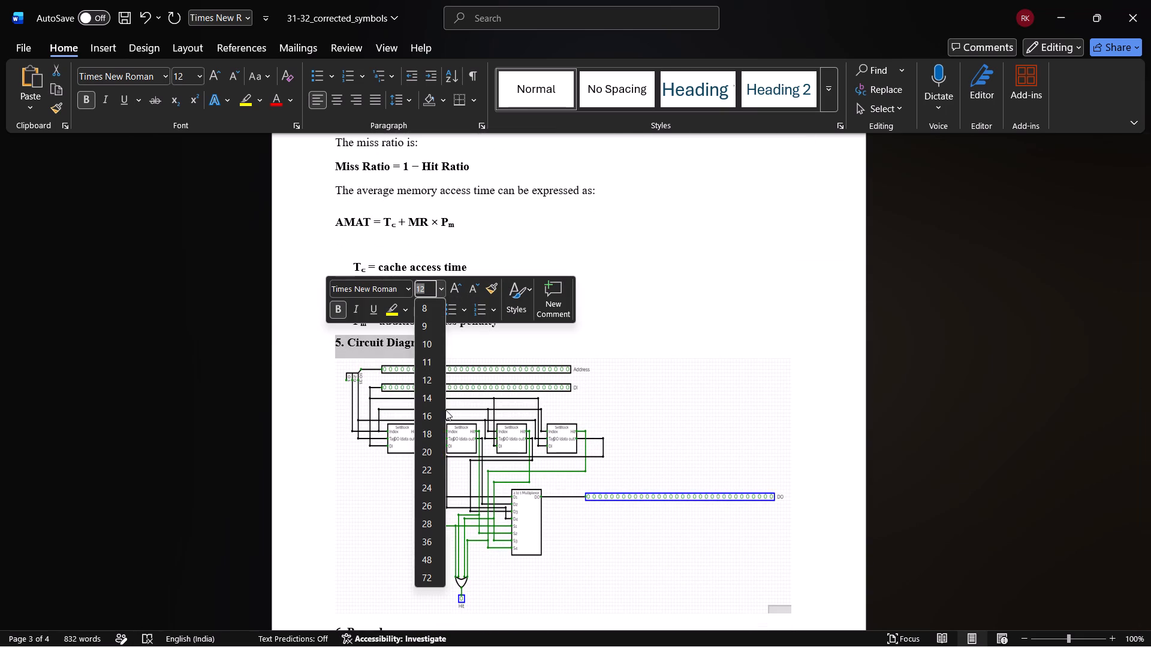
left_click(433, 401)
Set the font size of the "6. Procedure" heading to 14.
scroll(442, 359, "down", 4)
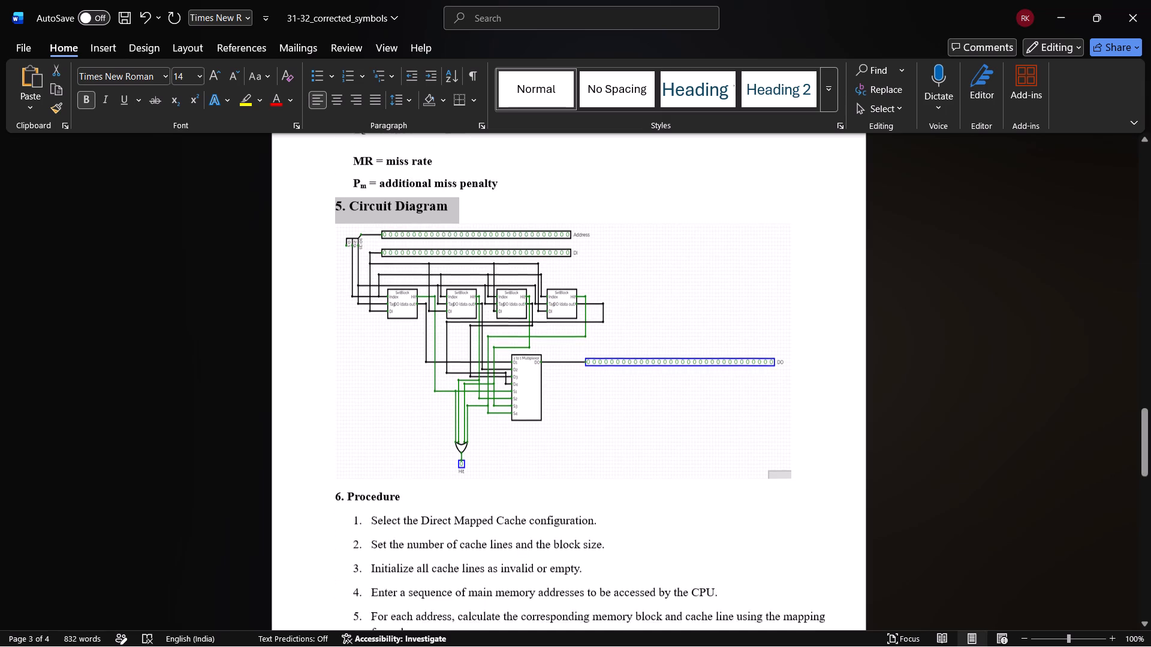
scroll(449, 377, "down", 5)
left_click(434, 318)
left_click_drag(409, 309, 332, 315)
left_click(449, 268)
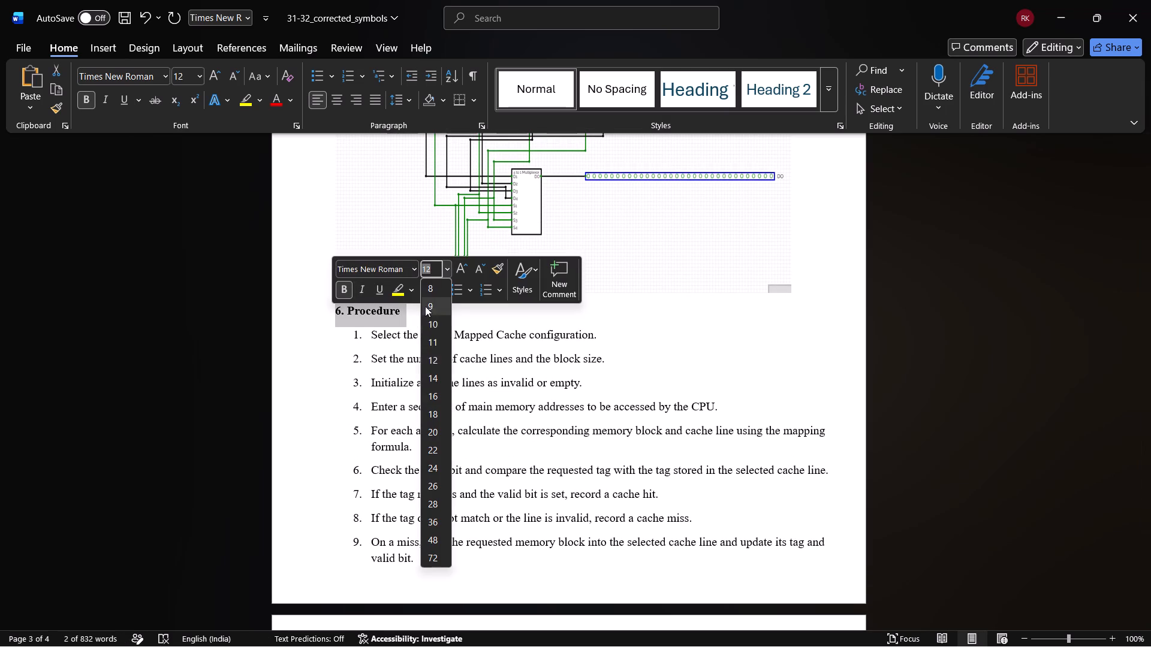
left_click(438, 382)
Set the font size of the "7. Observation Table" heading to 14.
scroll(435, 376, "down", 9)
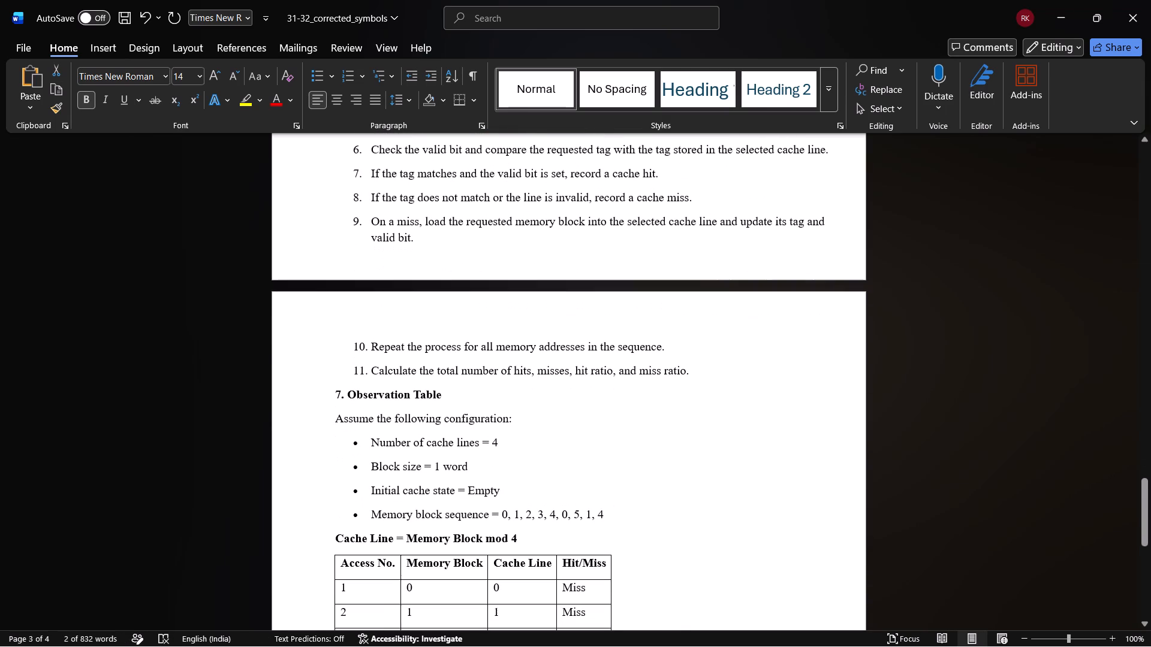
left_click_drag(450, 394, 332, 392)
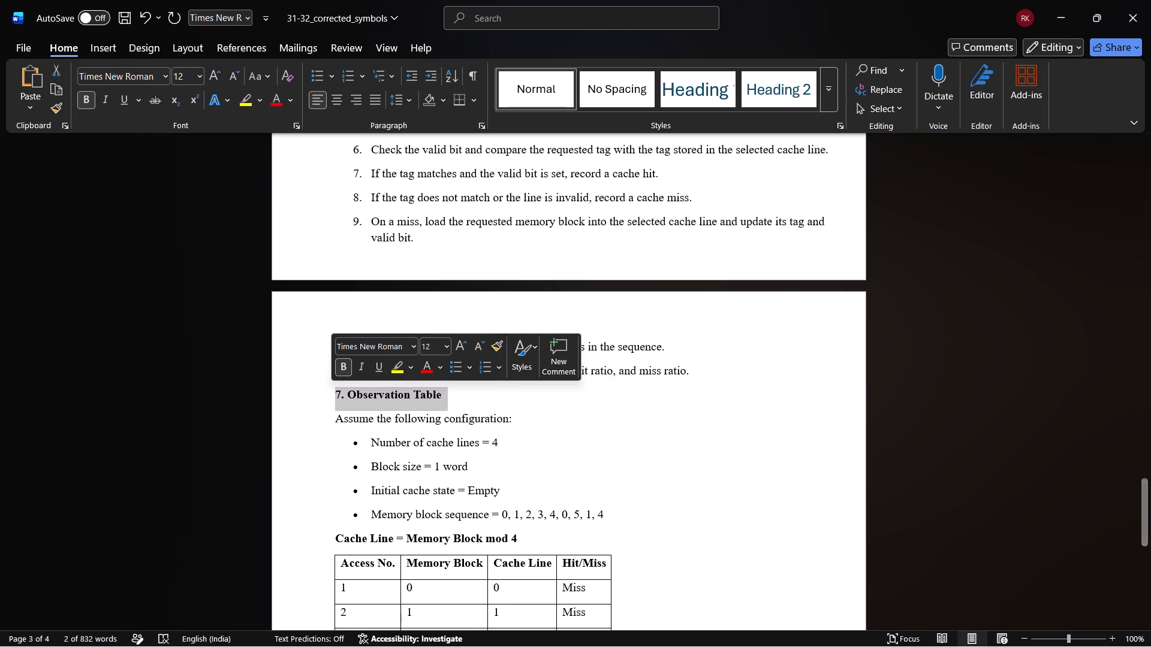
left_click(444, 344)
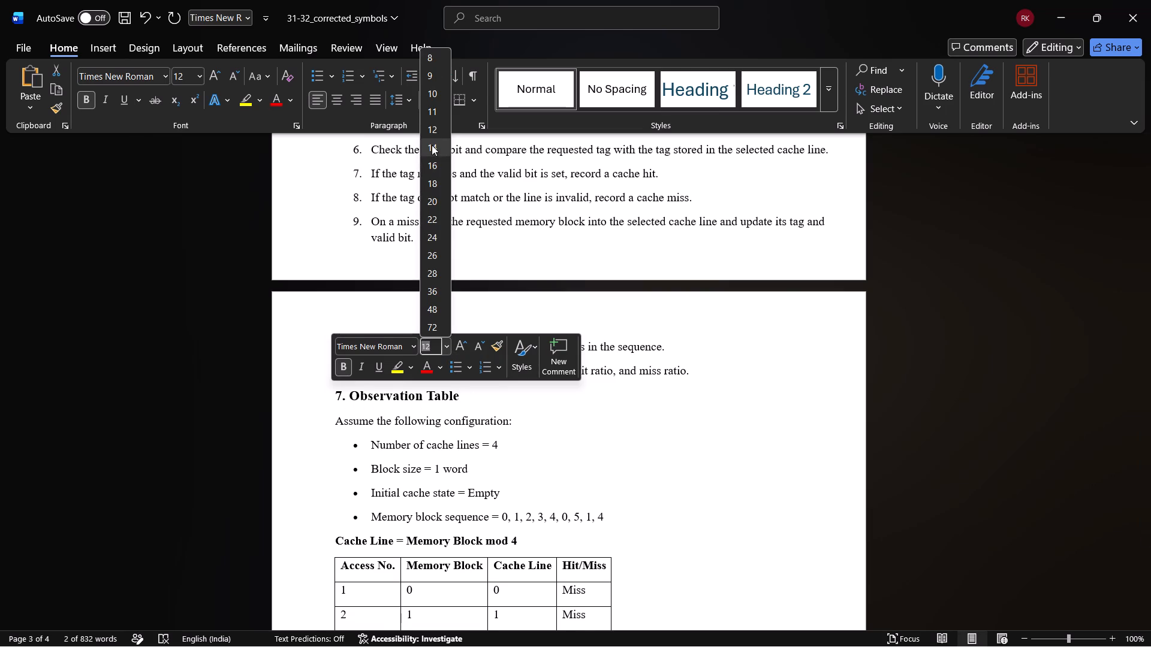
left_click(432, 146)
Set the font size of the observation table's header row, from "Access No." to "Hit/Miss", to 14.
scroll(439, 158, "down", 5)
scroll(472, 268, "down", 6)
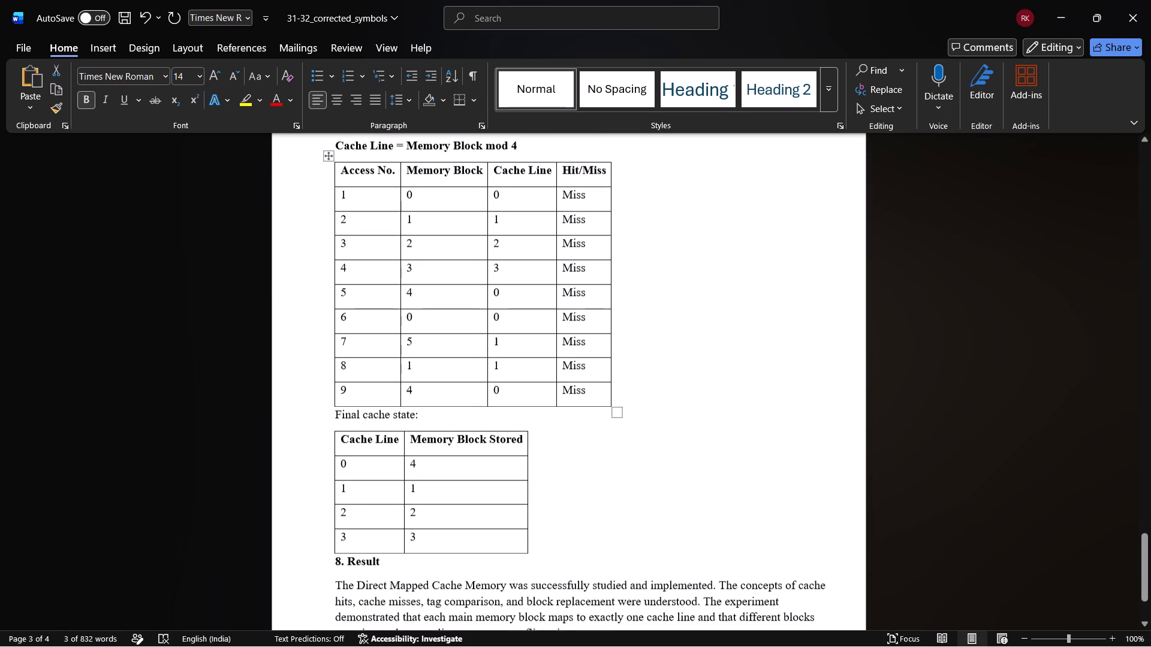
scroll(493, 210, "up", 2)
left_click_drag(607, 245, 423, 250)
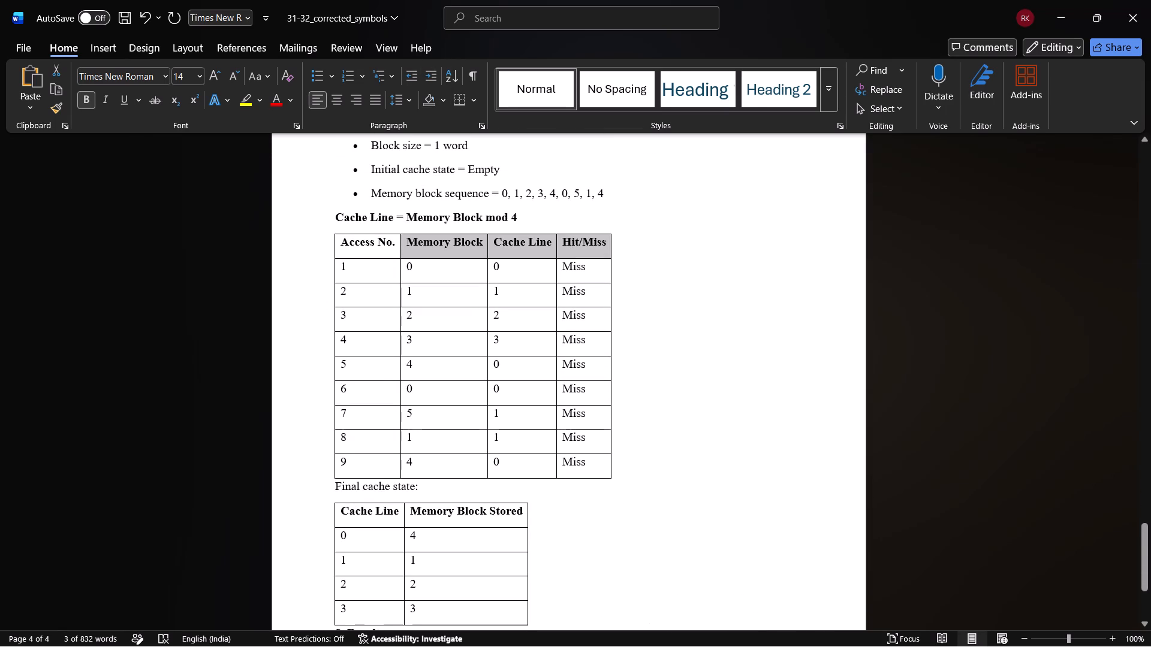
left_click_drag(423, 250, 346, 240)
left_click(437, 267)
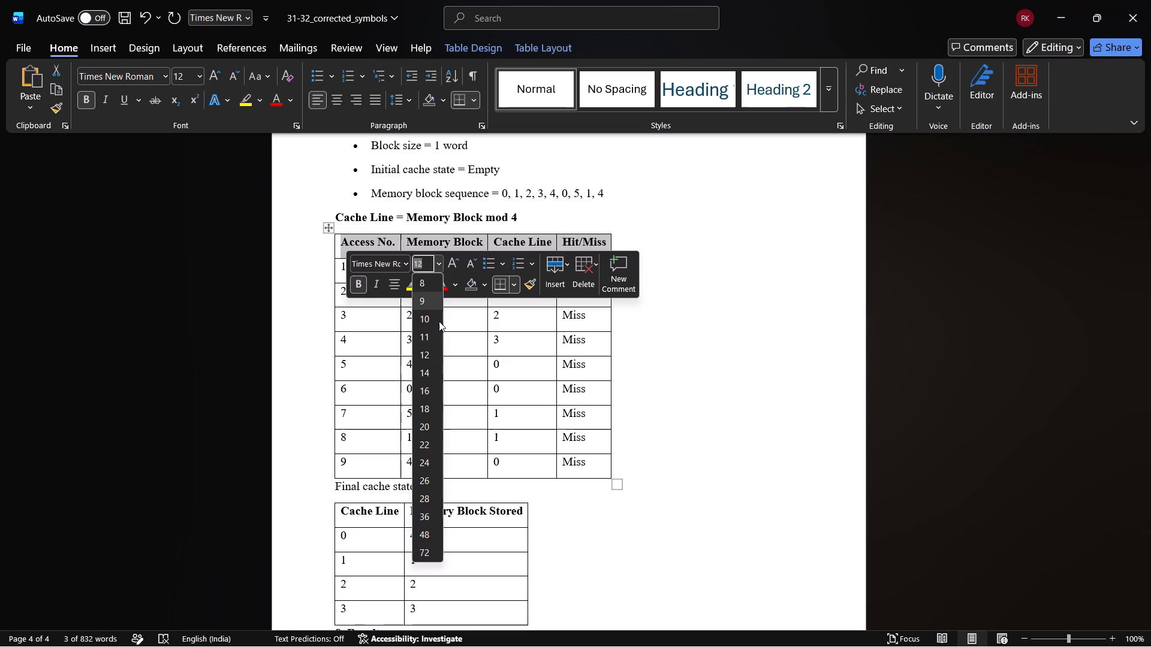
left_click(433, 366)
scroll(459, 361, "down", 2)
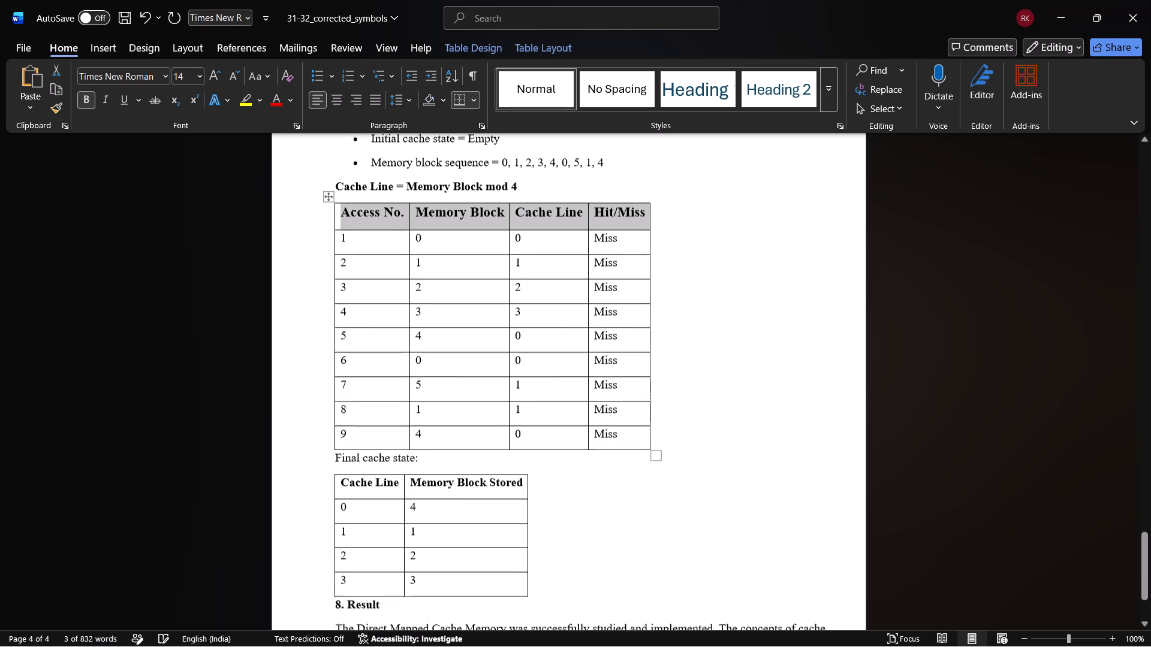
scroll(596, 397, "up", 3)
left_click(692, 396)
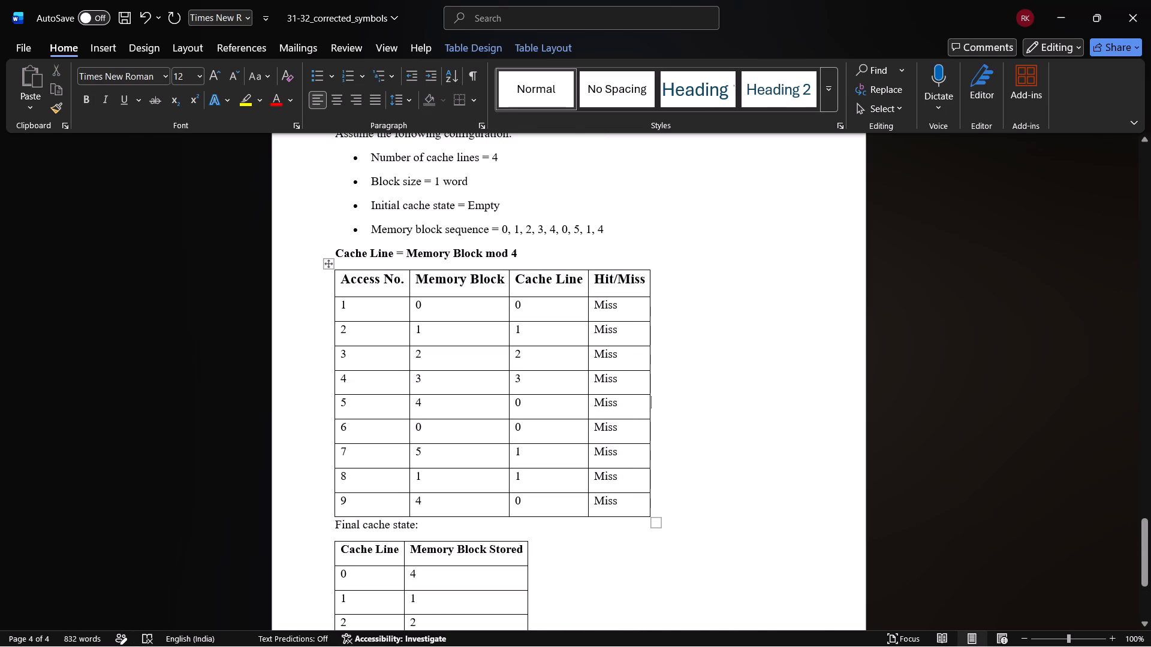
Set the font size of the final cache state table's header row, "Cache Line" and "Memory Block Stored", to 14.
scroll(694, 386, "down", 4)
scroll(645, 416, "down", 4)
left_click_drag(525, 322, 521, 323)
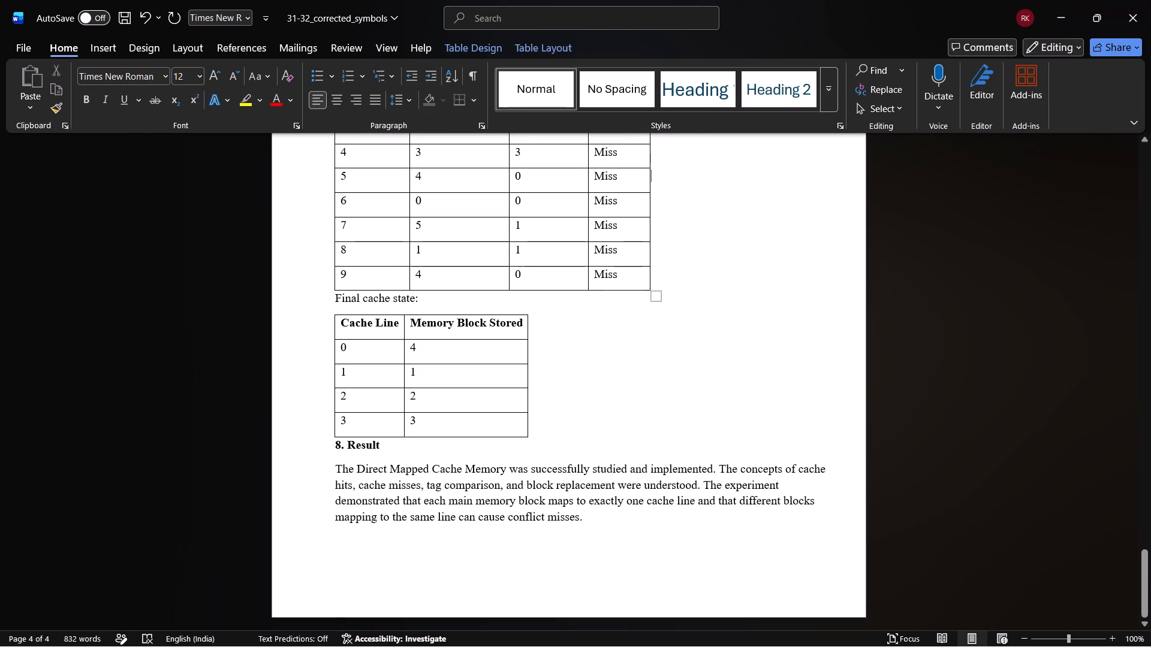
left_click_drag(521, 323, 360, 329)
left_click(451, 355)
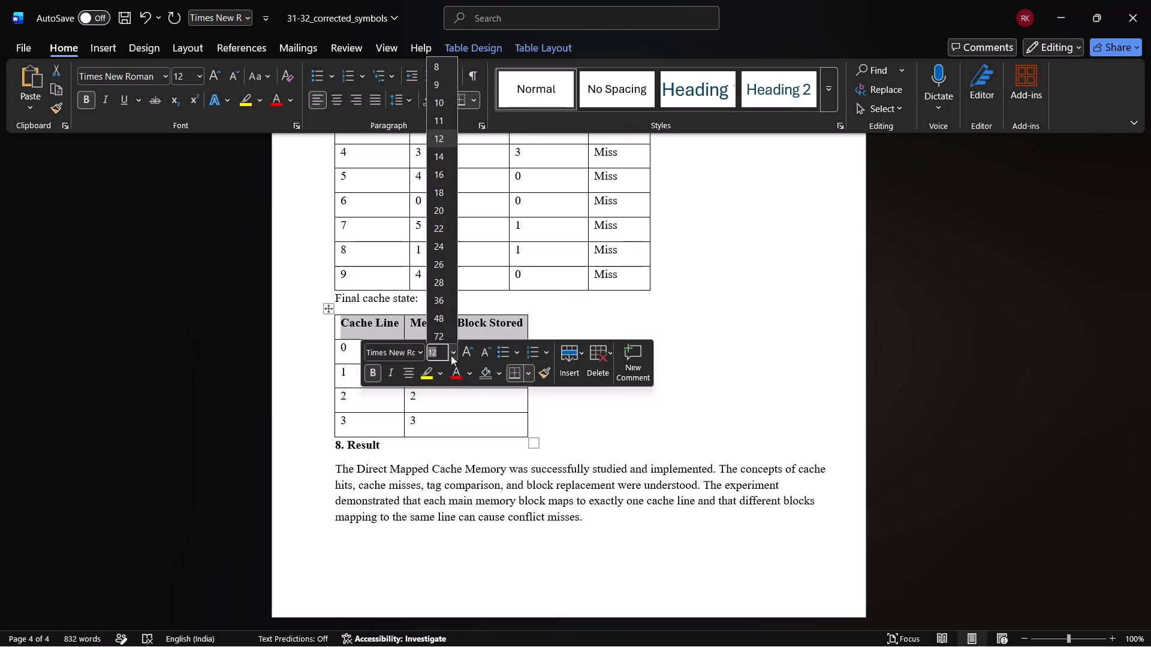
left_click(439, 150)
scroll(695, 371, "down", 2)
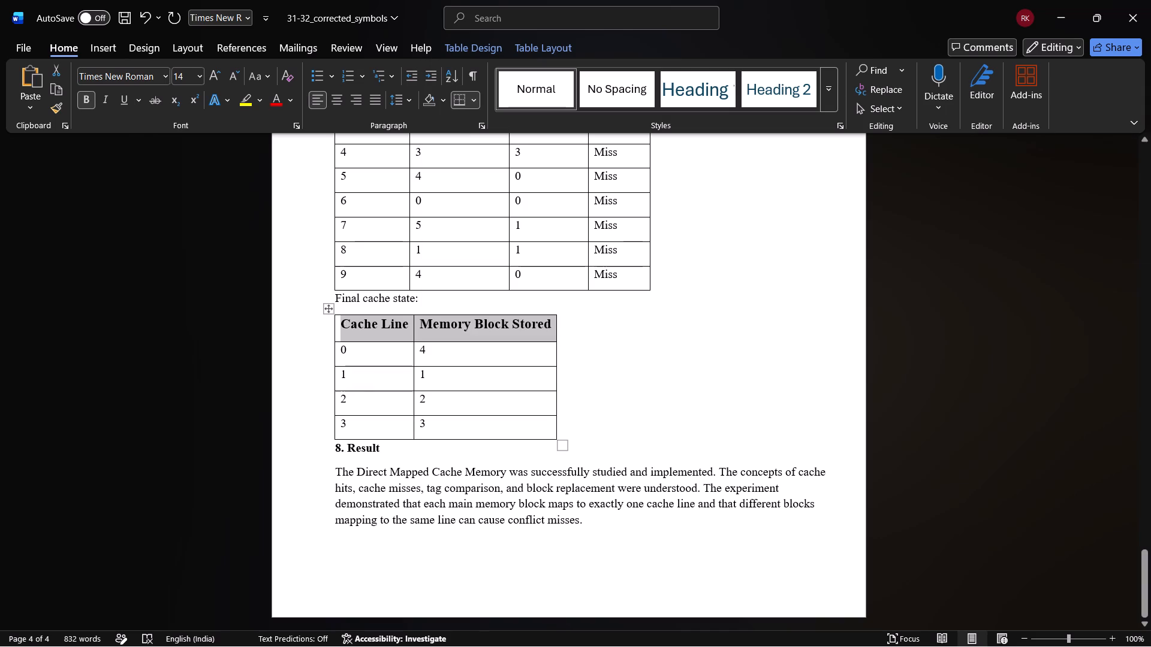
left_click(691, 370)
Set the font size of the "8. Result" heading to 14.
scroll(680, 373, "down", 1)
left_click_drag(471, 464, 468, 454)
left_click_drag(466, 453, 458, 450)
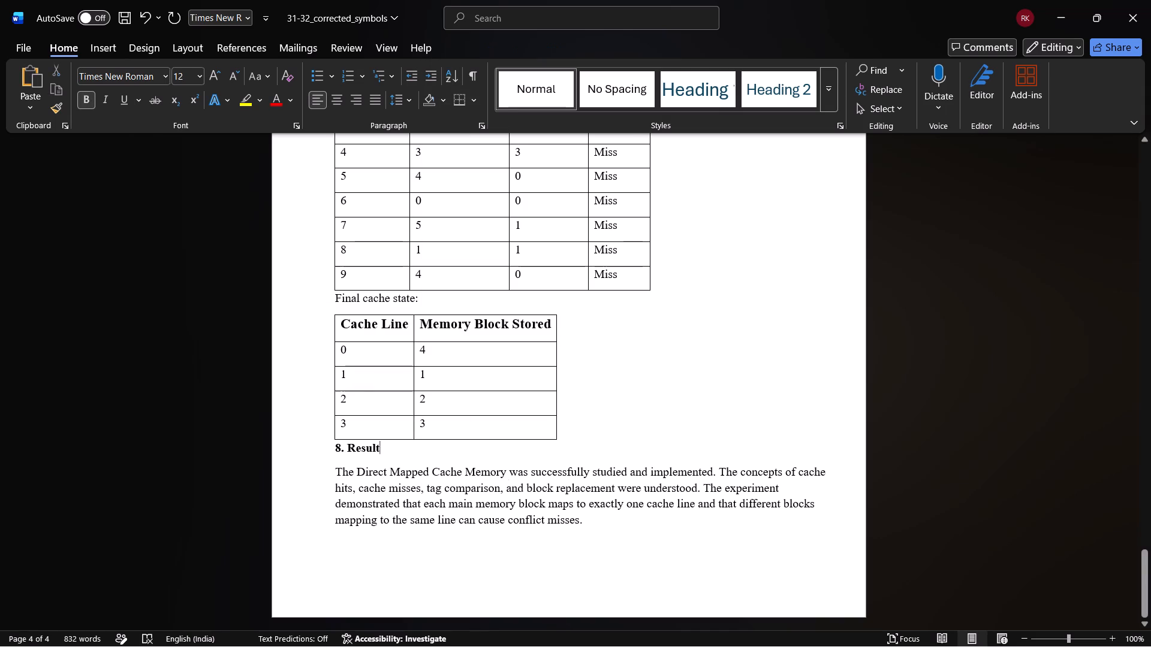
left_click_drag(457, 444, 323, 441)
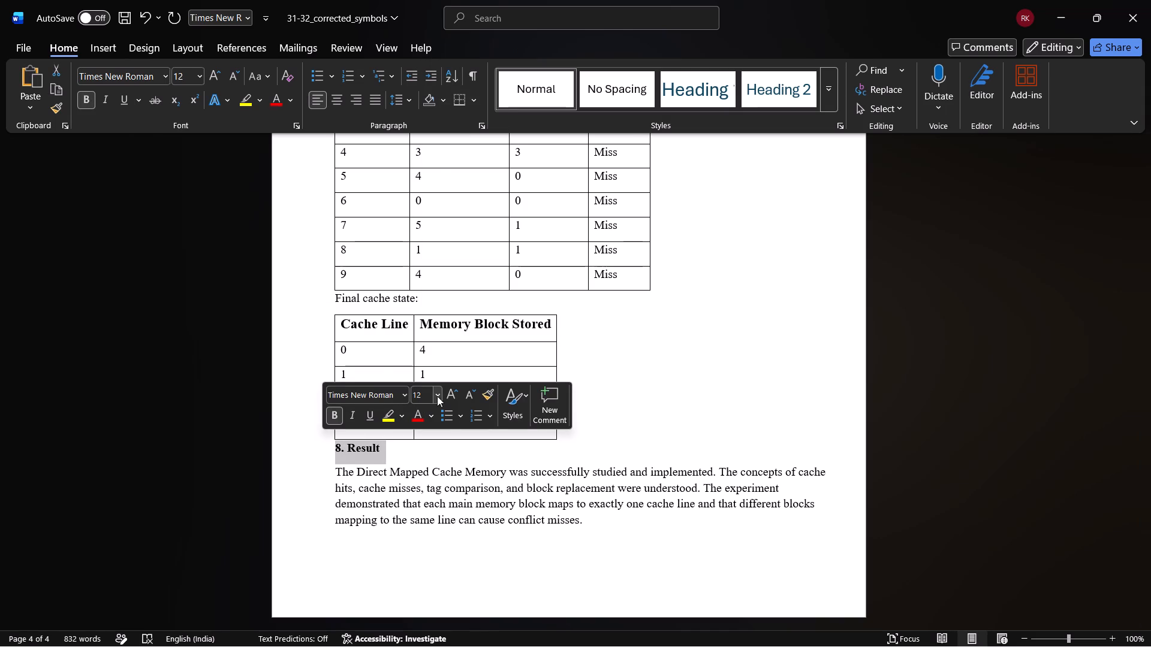
left_click(438, 394)
left_click(420, 196)
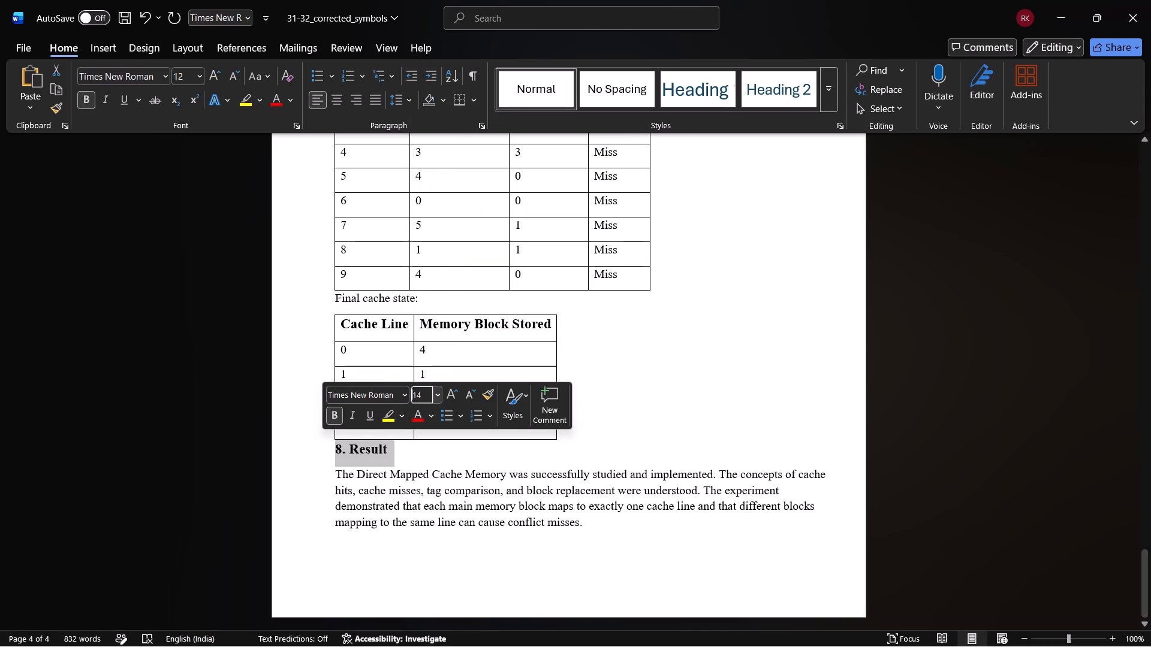
left_click(619, 381)
Insert a blank line between the final cache state table and the "8. Result" heading.
left_click(614, 412)
left_click_drag(615, 438, 610, 443)
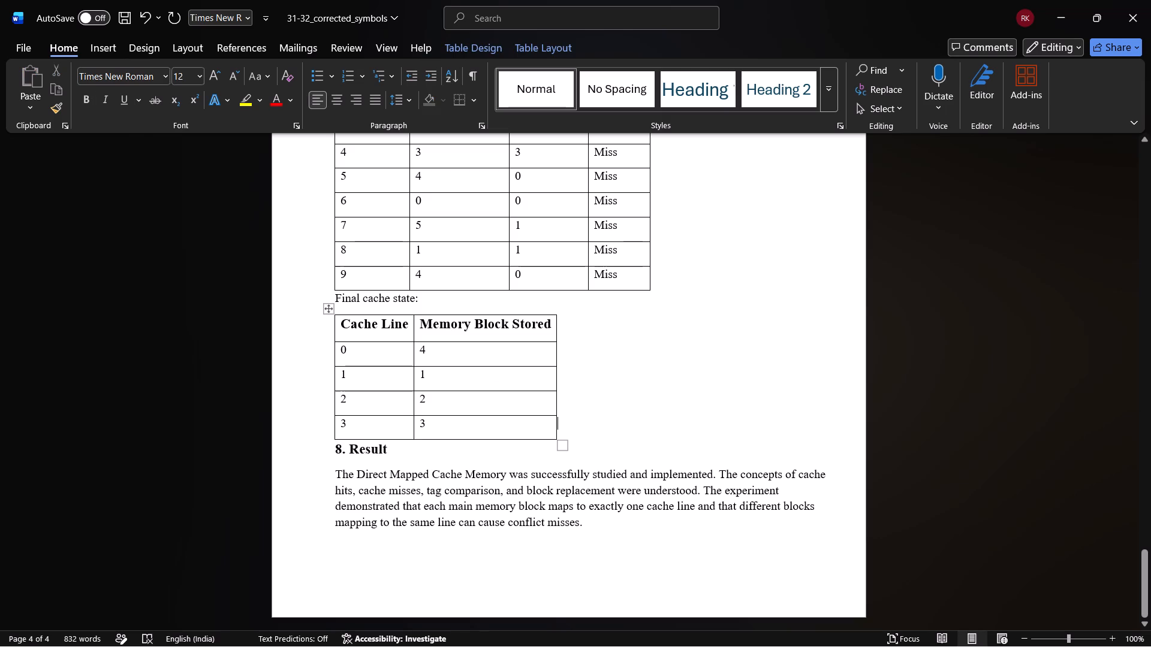
left_click_drag(615, 448, 611, 454)
left_click(334, 456)
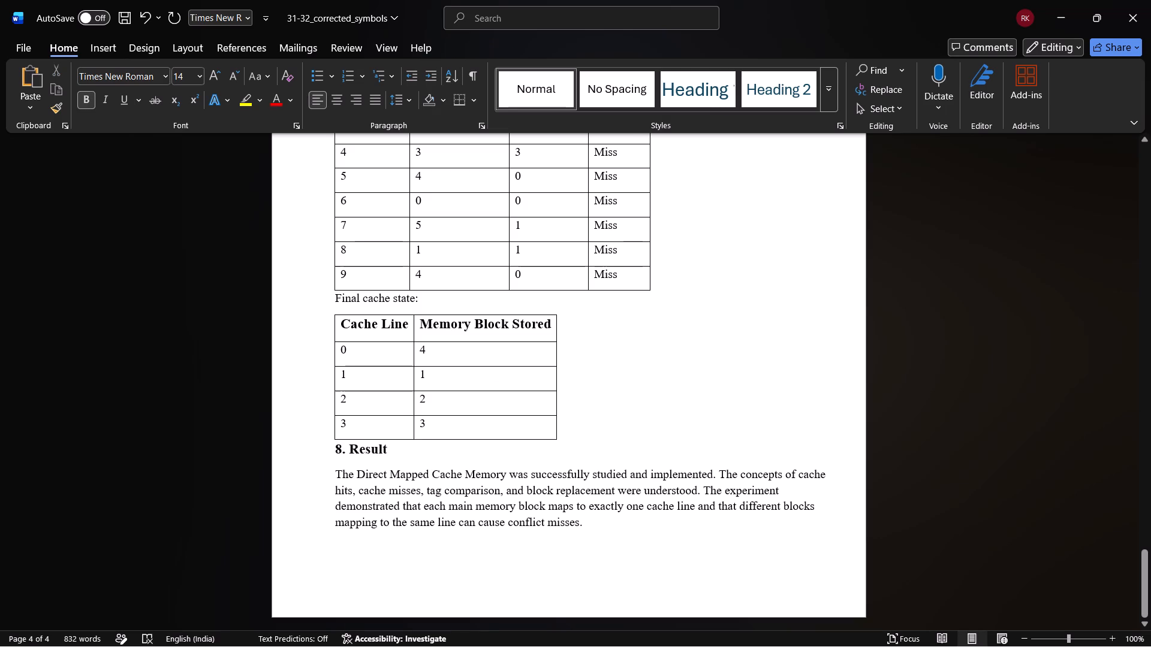
key("Return")
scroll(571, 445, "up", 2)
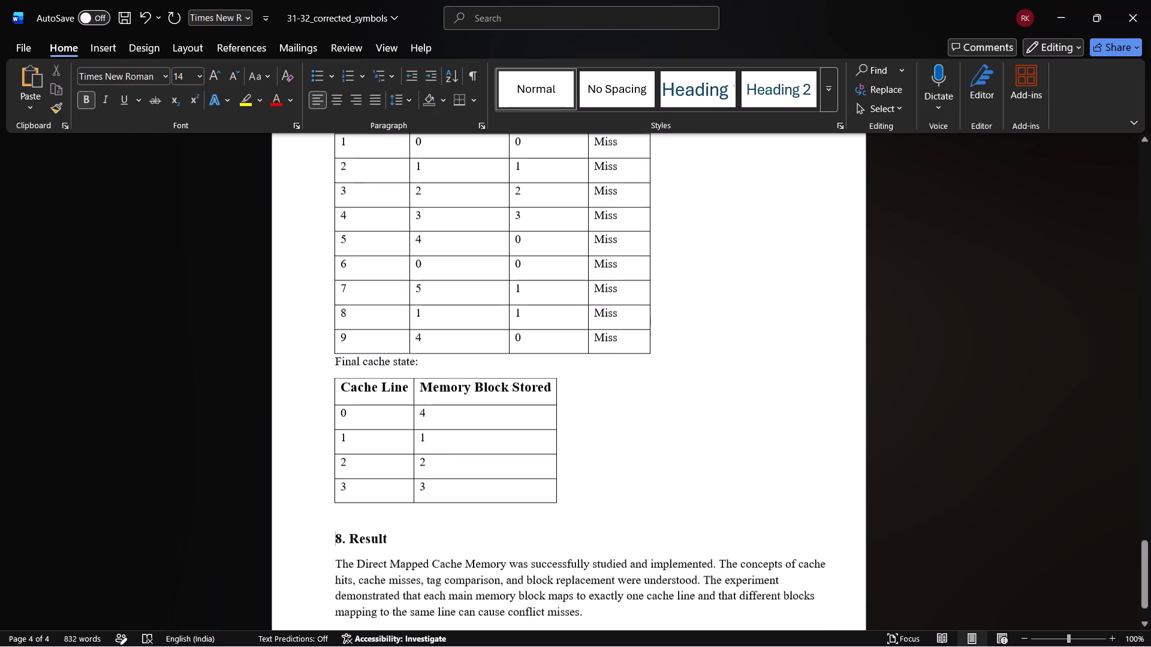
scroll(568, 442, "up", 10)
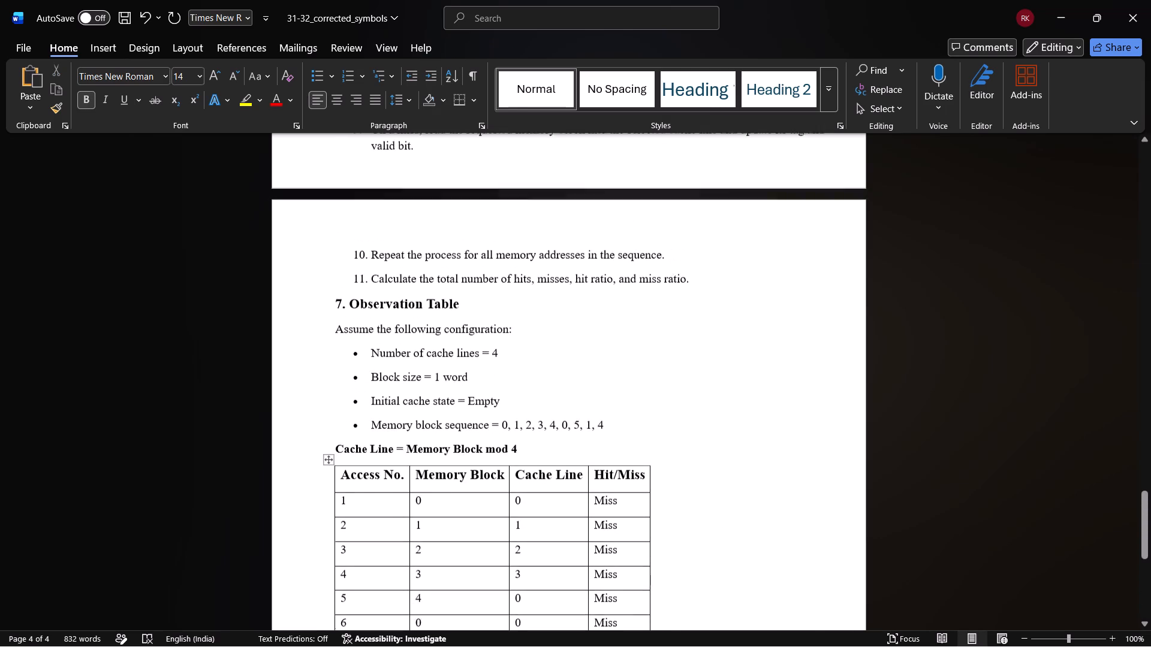
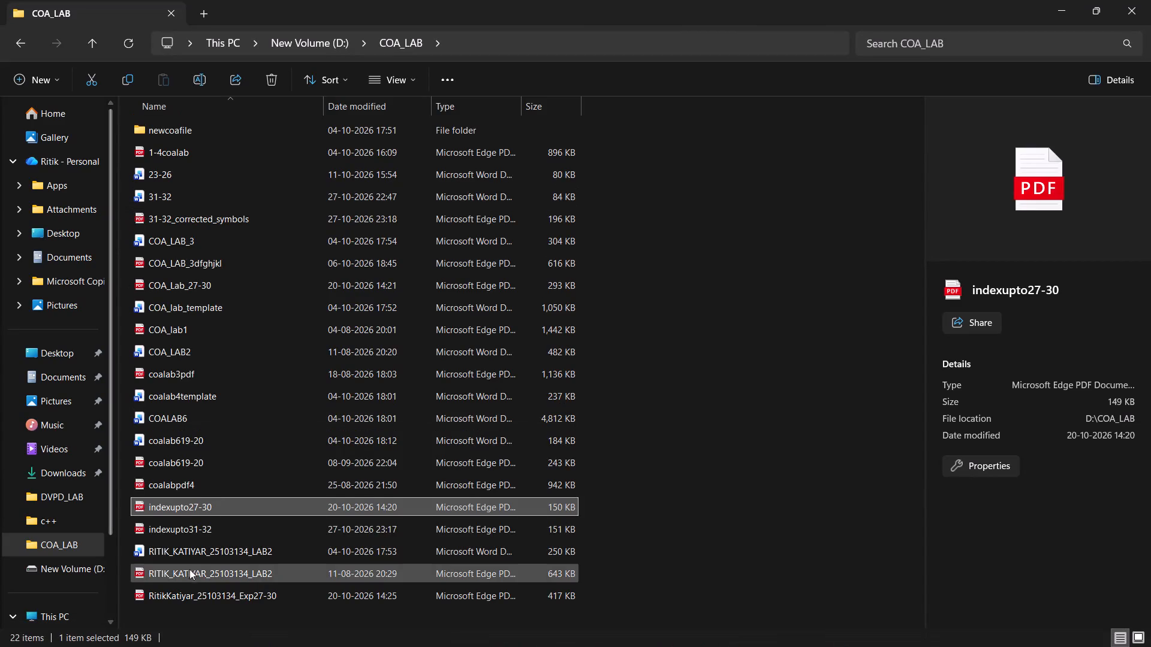
In File Explorer, copy the indexupto31-32 PDF from the COA_LAB folder.
left_click(205, 533)
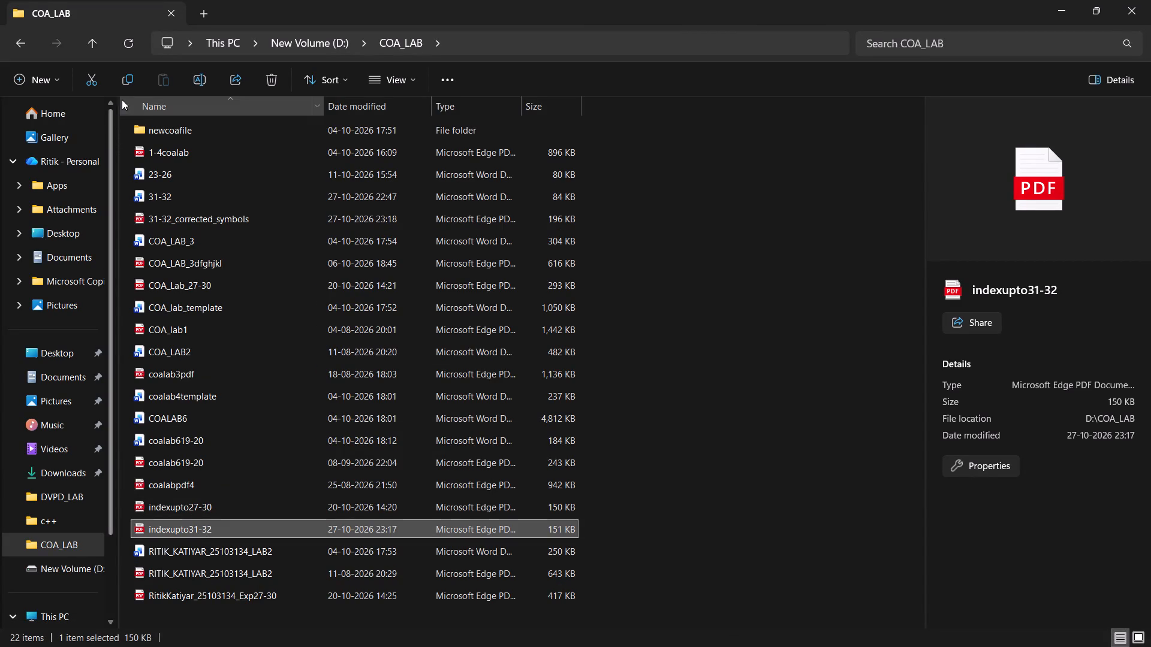
left_click(120, 74)
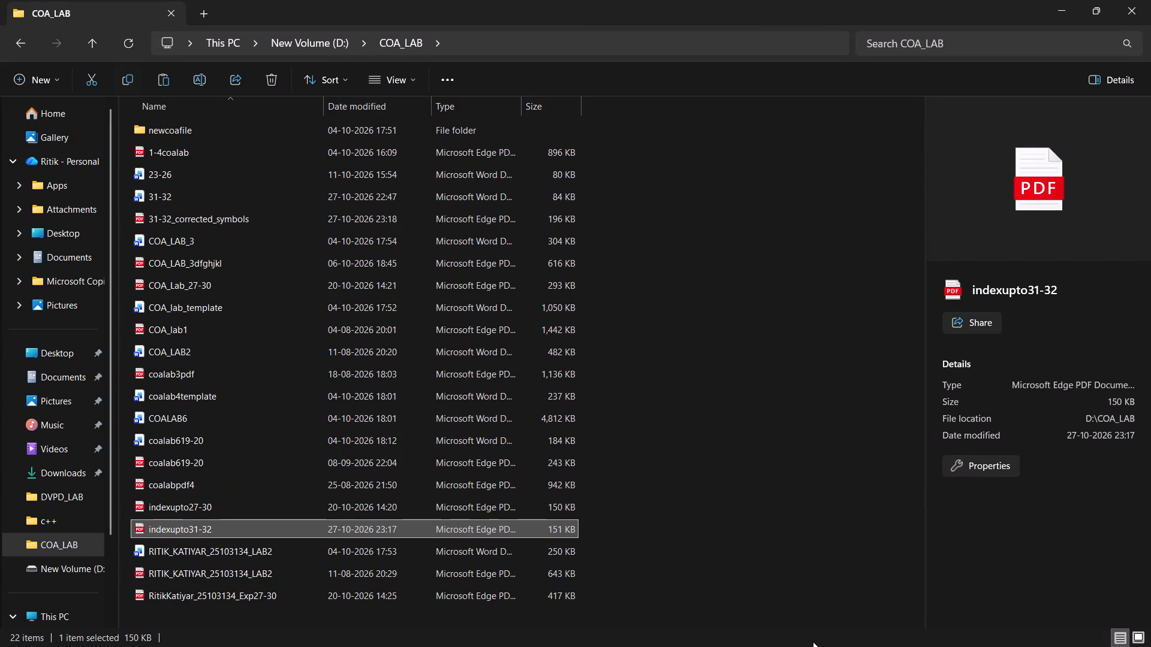
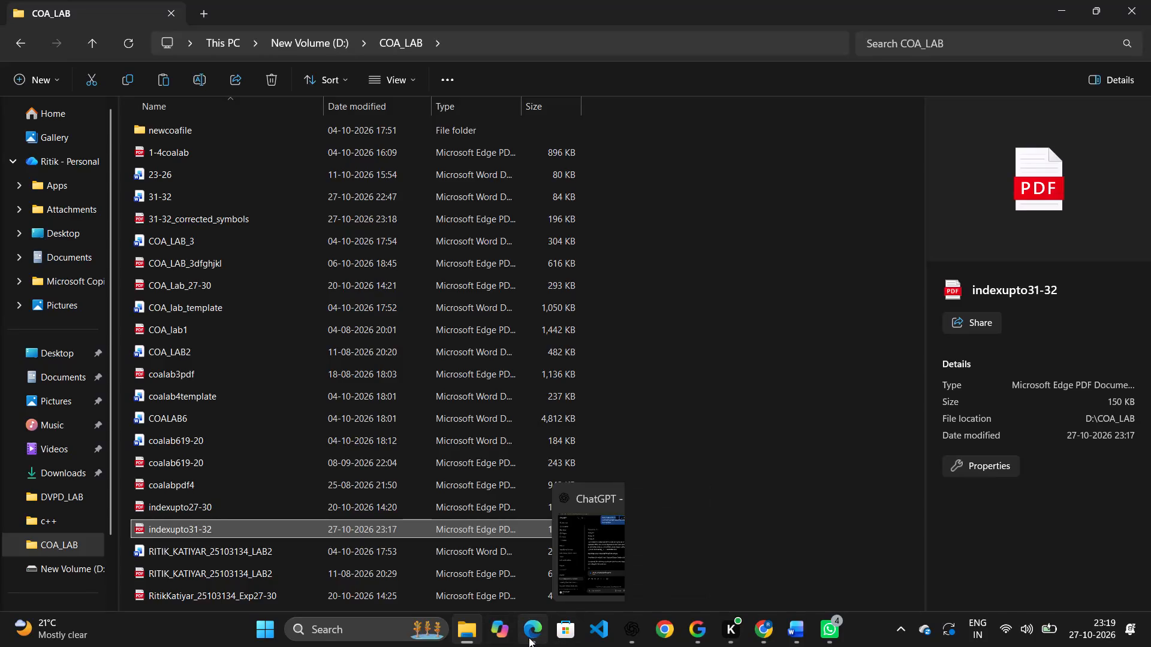
Switch to Chrome, open the downloaded indexupto31-32_merged PDF and review its index and Experiment 31 pages.
left_click(529, 637)
left_click_drag(748, 640, 754, 640)
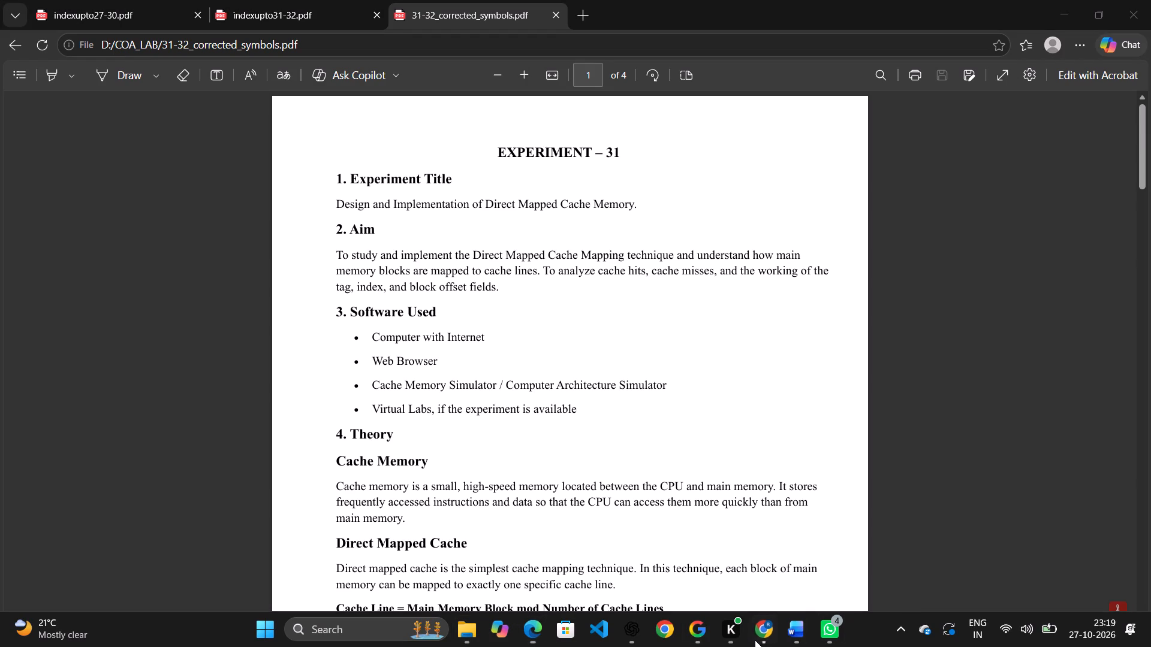
left_click(761, 634)
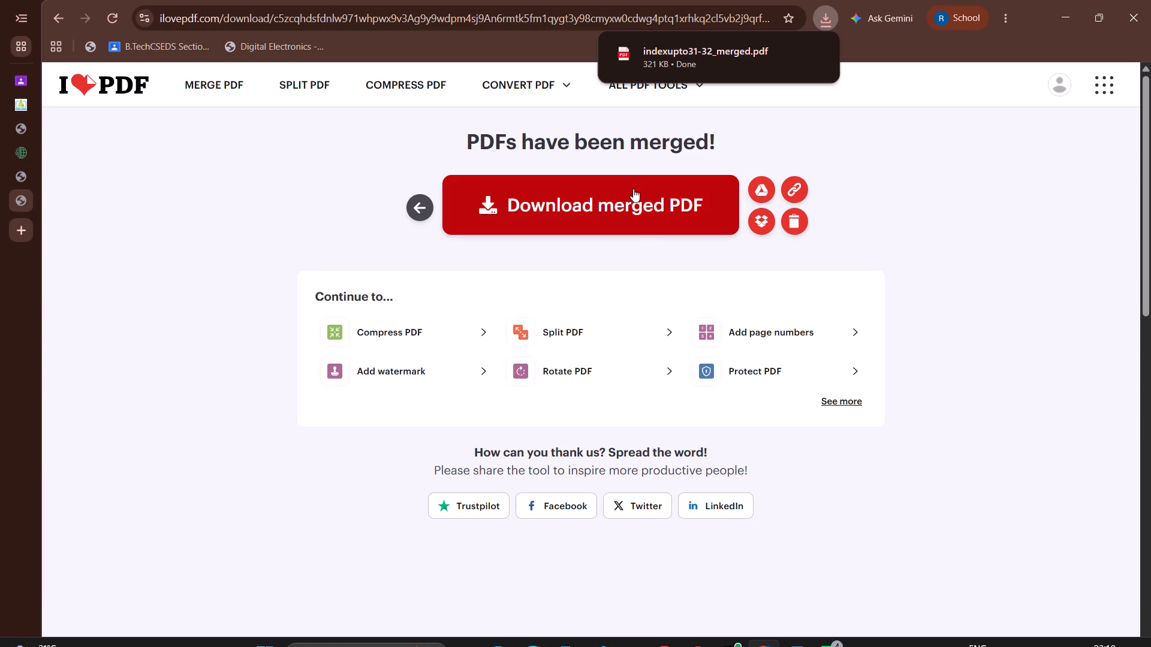
left_click(712, 68)
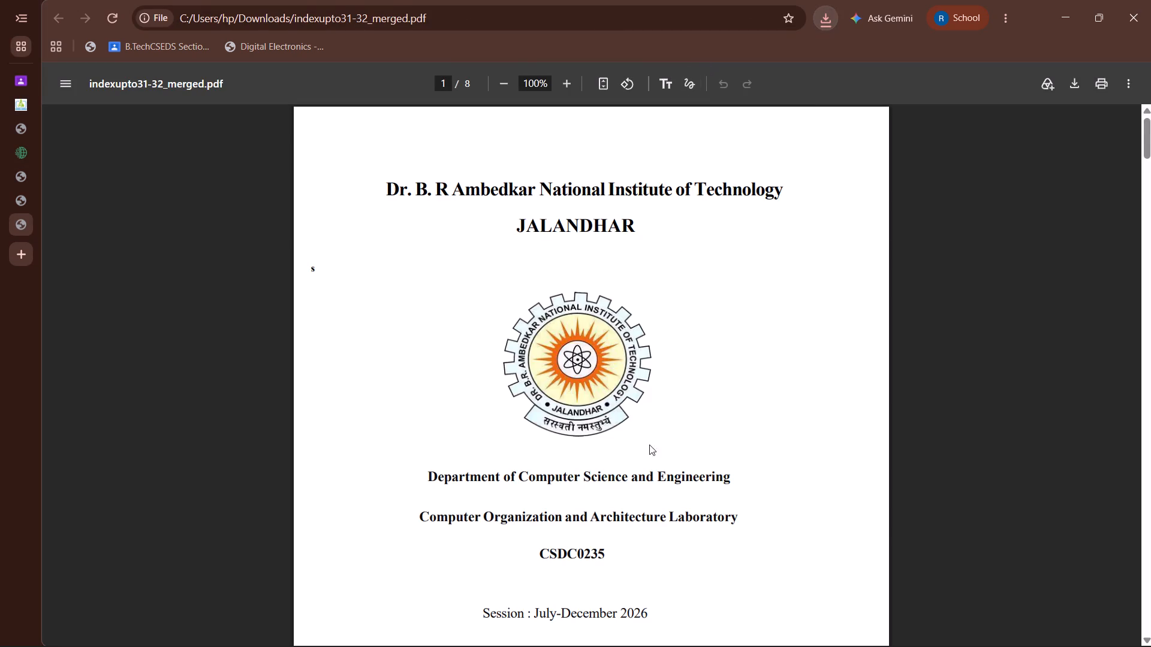
scroll(634, 456, "down", 20)
scroll(634, 456, "down", 13)
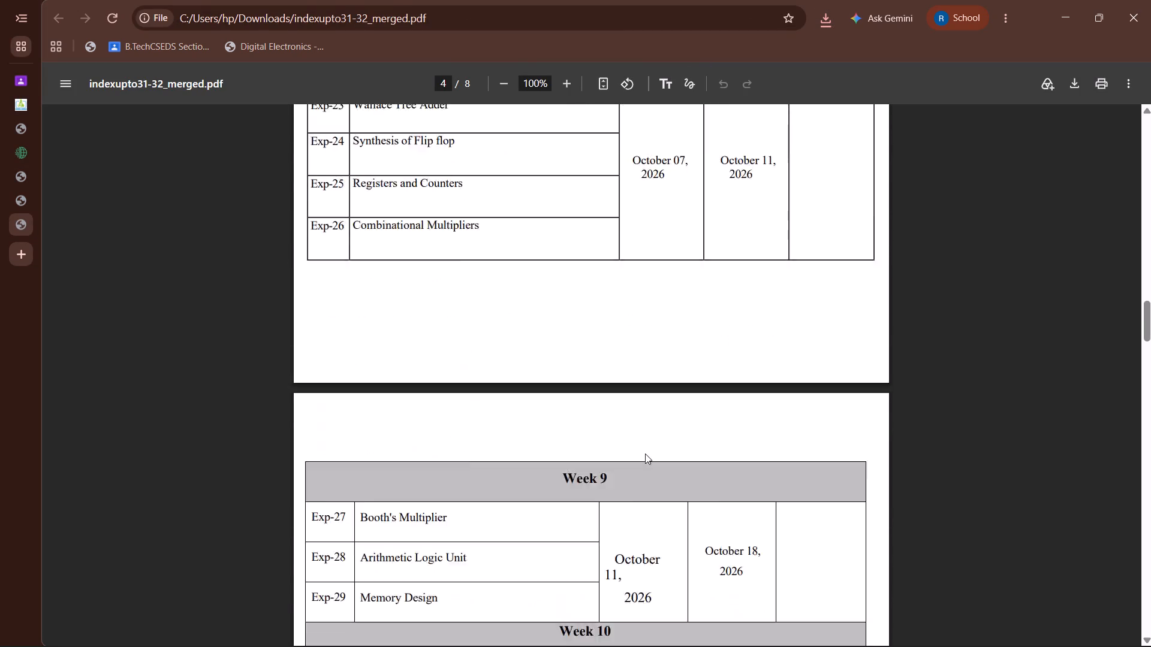
scroll(645, 453, "down", 13)
scroll(644, 450, "down", 15)
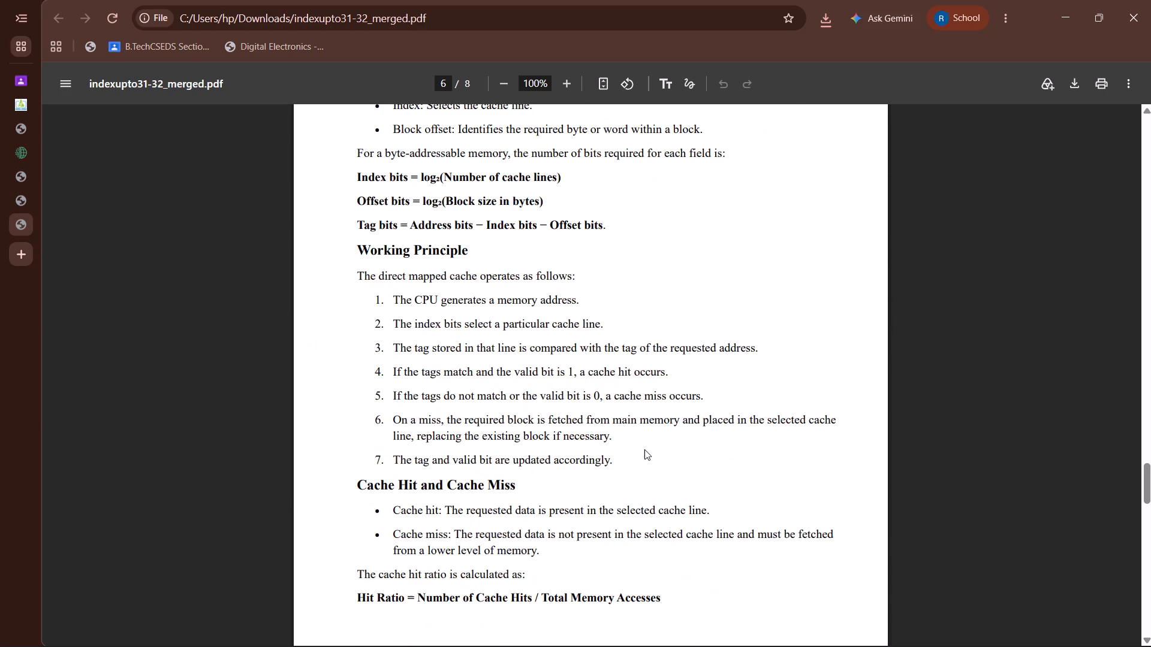
scroll(644, 449, "down", 20)
scroll(644, 449, "down", 15)
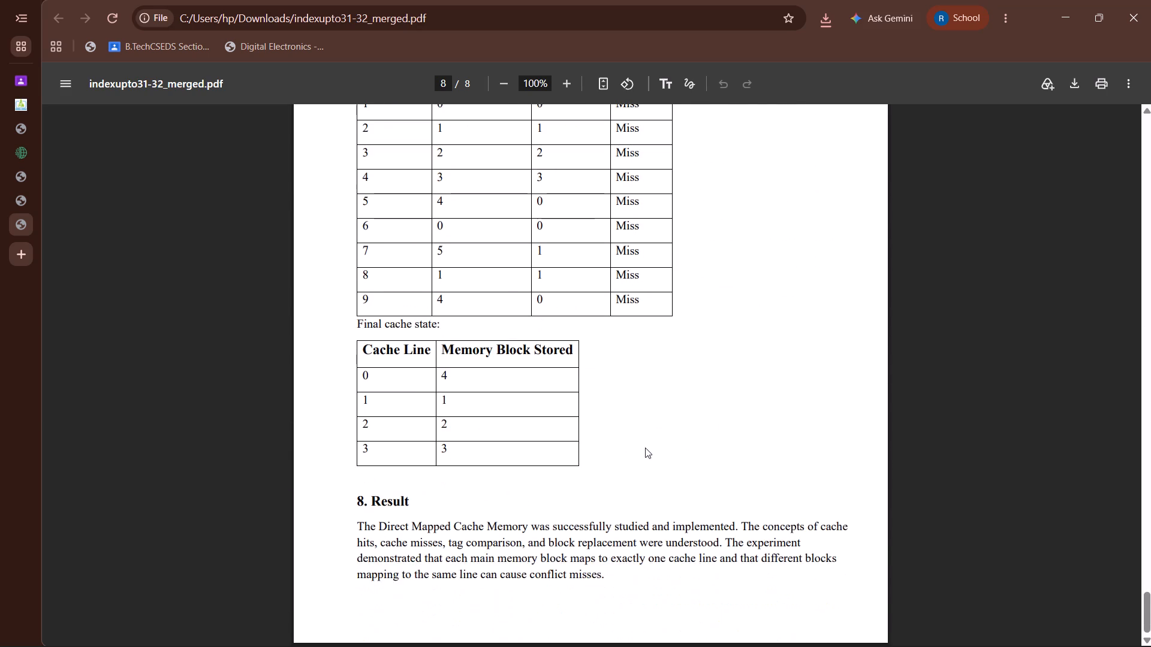
scroll(645, 448, "up", 20)
scroll(645, 448, "up", 20)
scroll(645, 448, "up", 5)
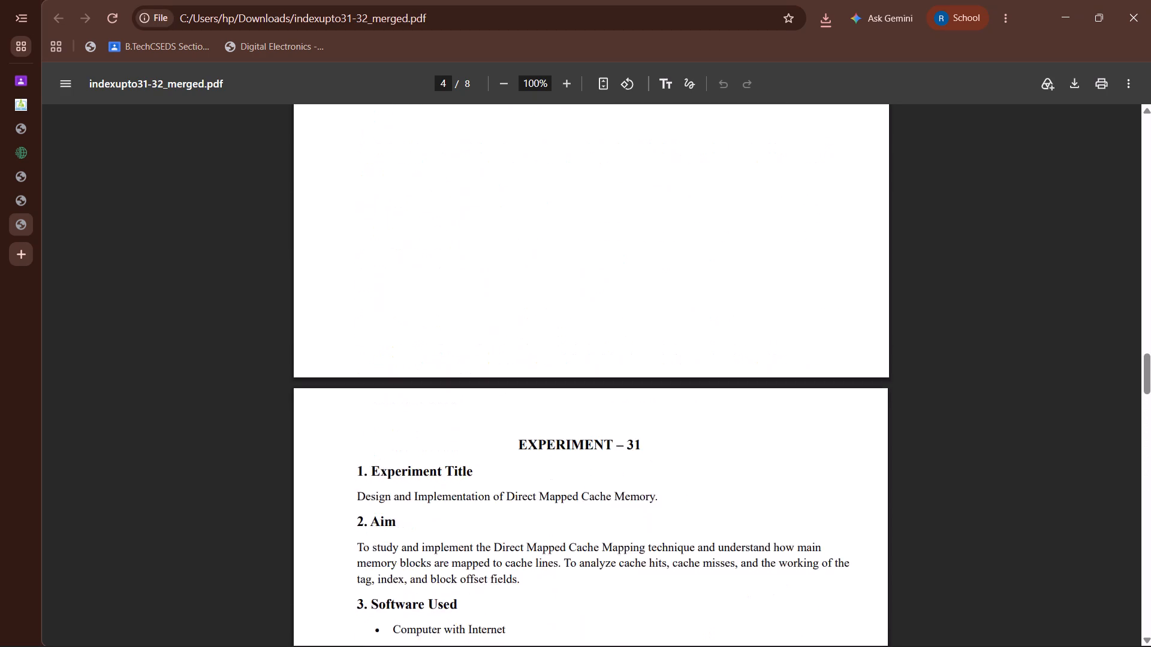
scroll(650, 451, "up", 20)
scroll(650, 451, "up", 2)
middle_click(650, 451)
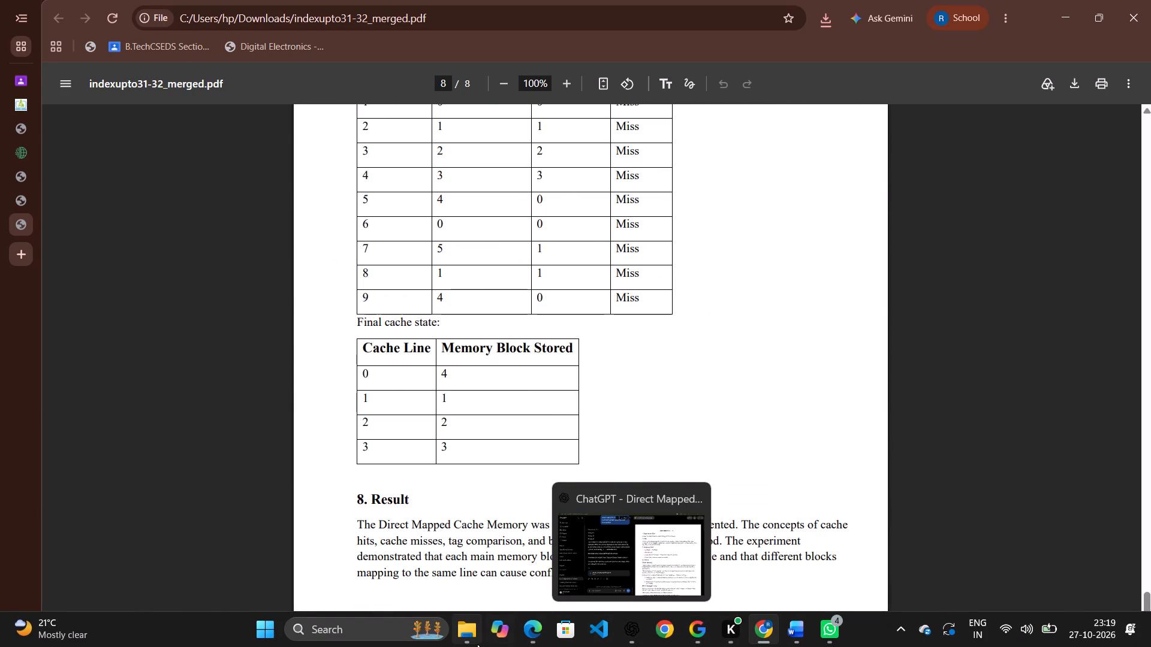
From the COA_LAB folder in File Explorer, open the COA_Lab_27-30 PDF and examine its pages through Experiment 30.
left_click(477, 644)
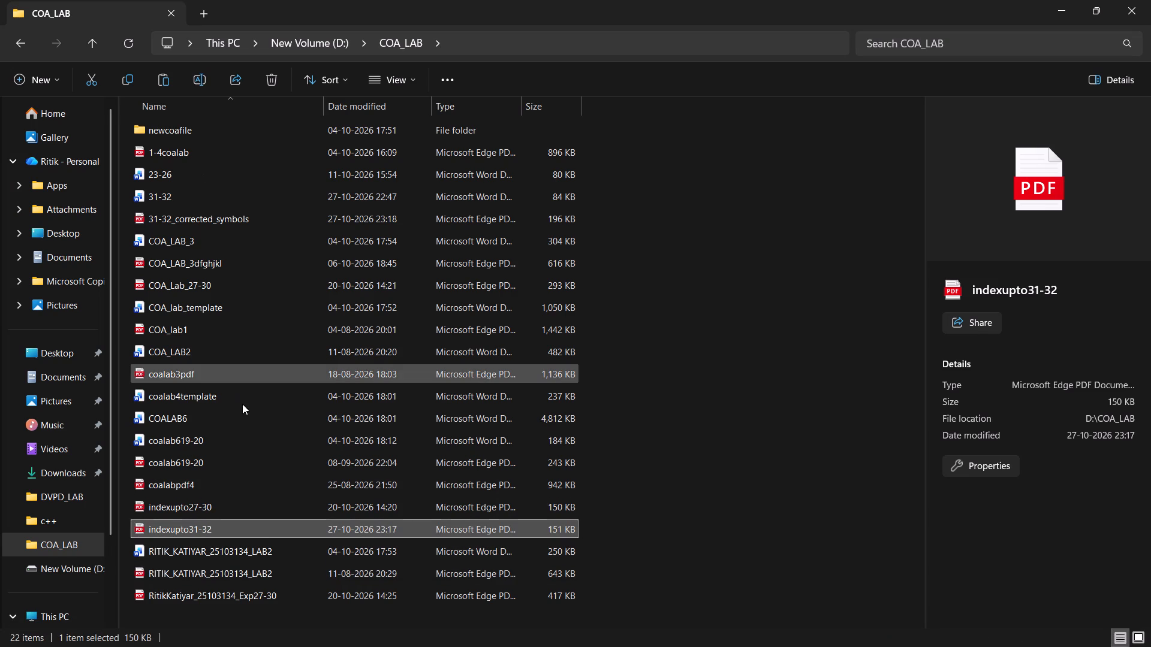
left_click(254, 285)
double_click(254, 285)
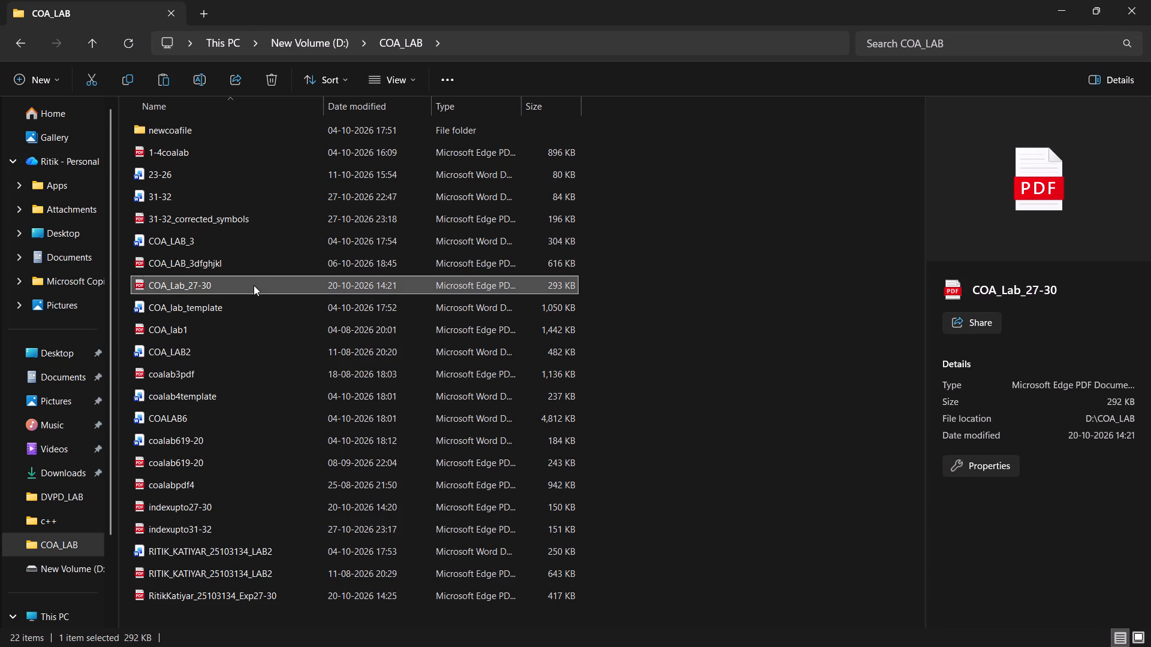
scroll(667, 386, "down", 9)
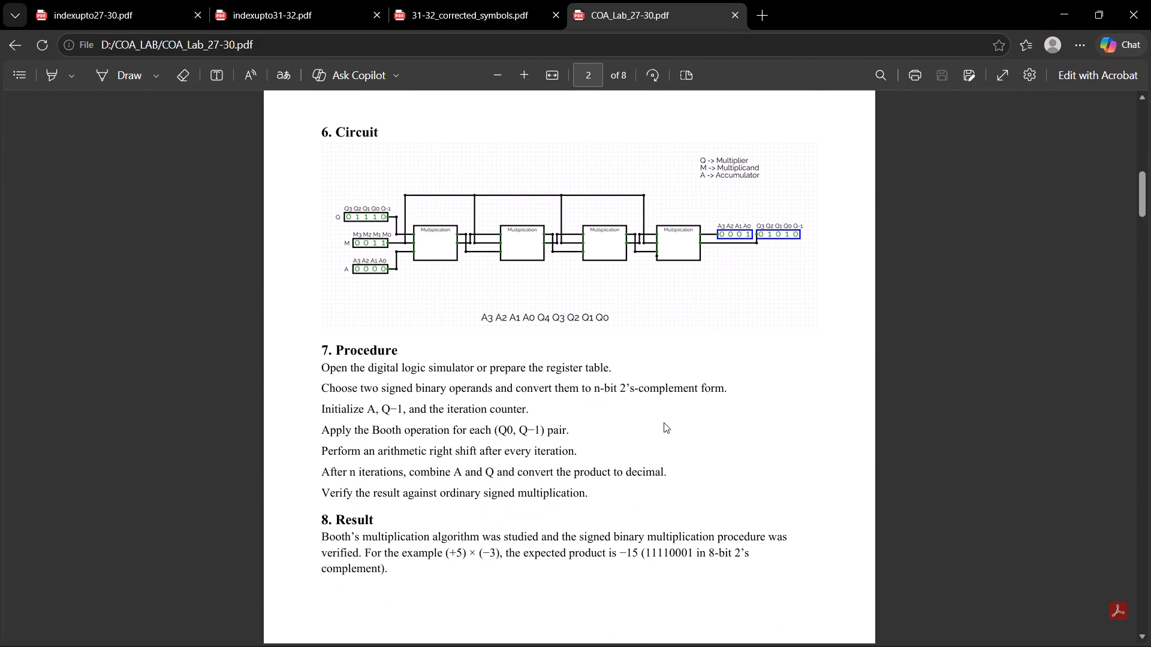
scroll(664, 420, "down", 14)
scroll(665, 416, "down", 18)
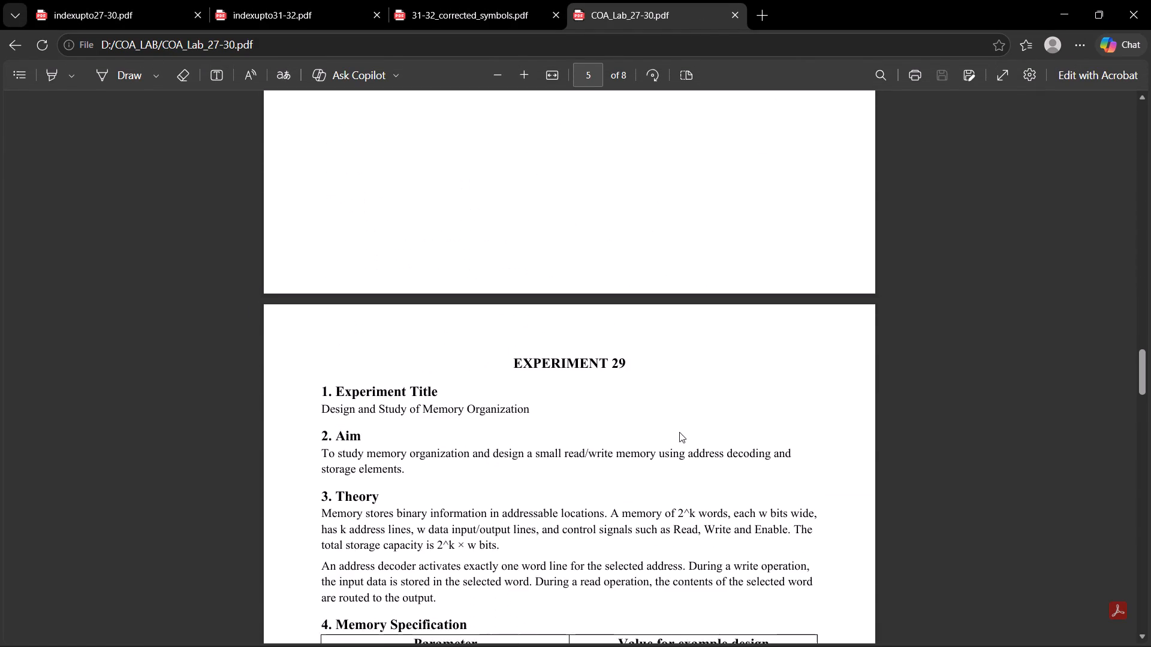
scroll(680, 428, "down", 20)
scroll(677, 431, "down", 4)
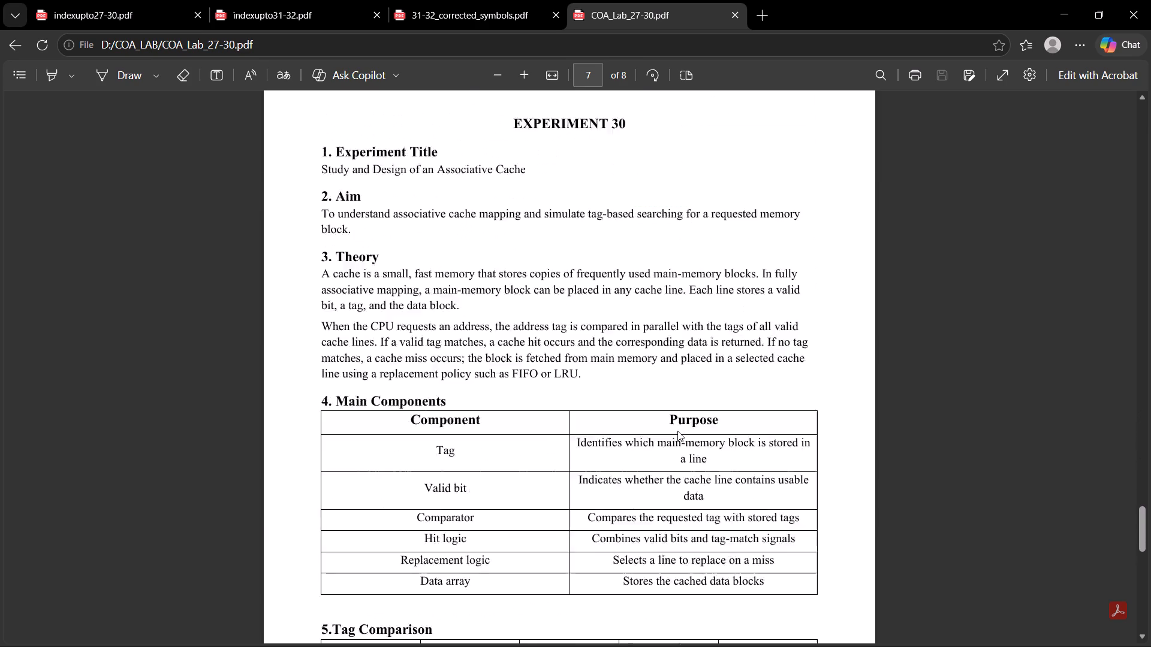
scroll(677, 431, "down", 8)
scroll(678, 429, "down", 14)
scroll(677, 428, "up", 9)
scroll(686, 342, "up", 1)
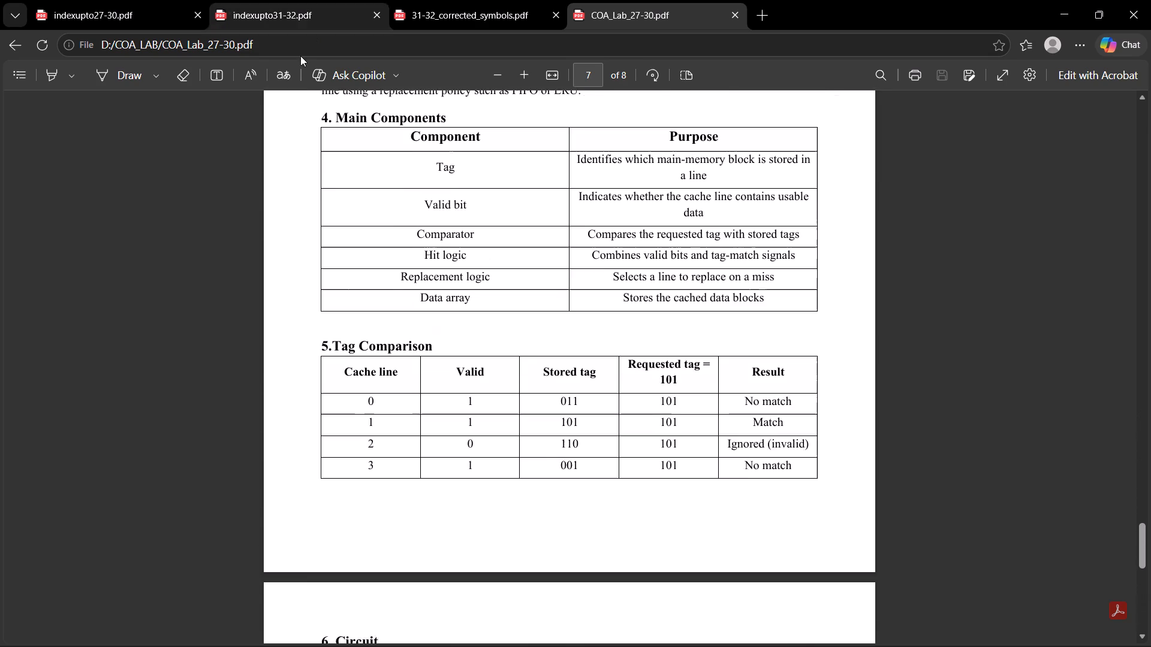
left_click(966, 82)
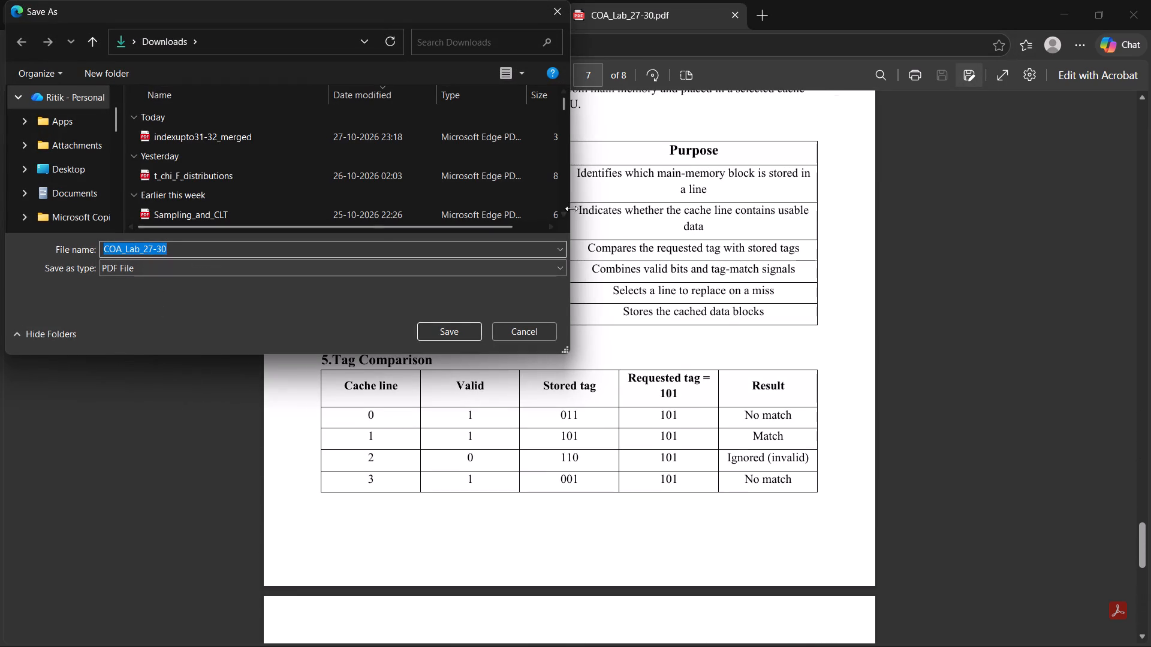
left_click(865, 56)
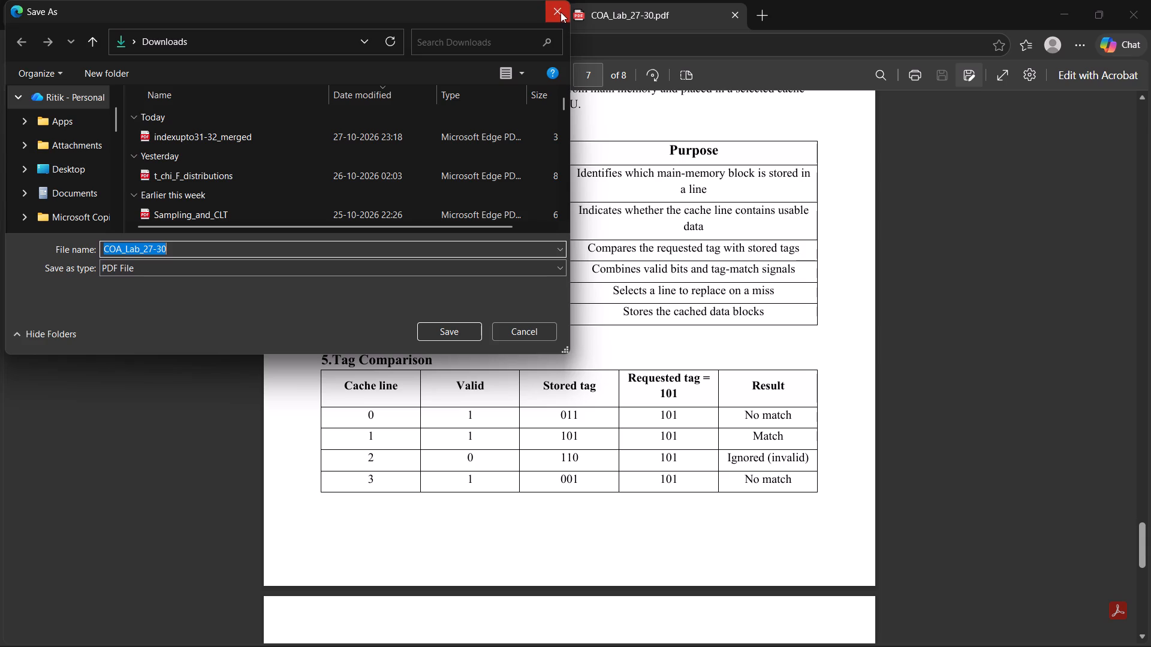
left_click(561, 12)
Set up printing COA_Lab_27-30 as a PDF with the custom page range 7-, covering only Experiment 30.
left_click(909, 77)
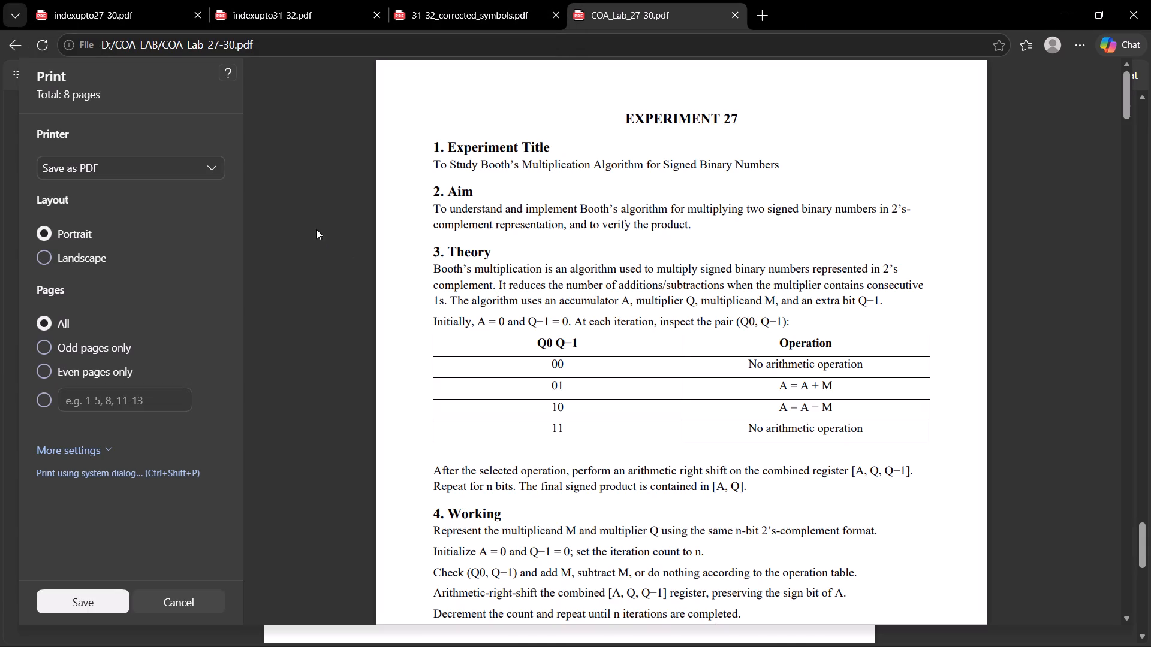
left_click(96, 401)
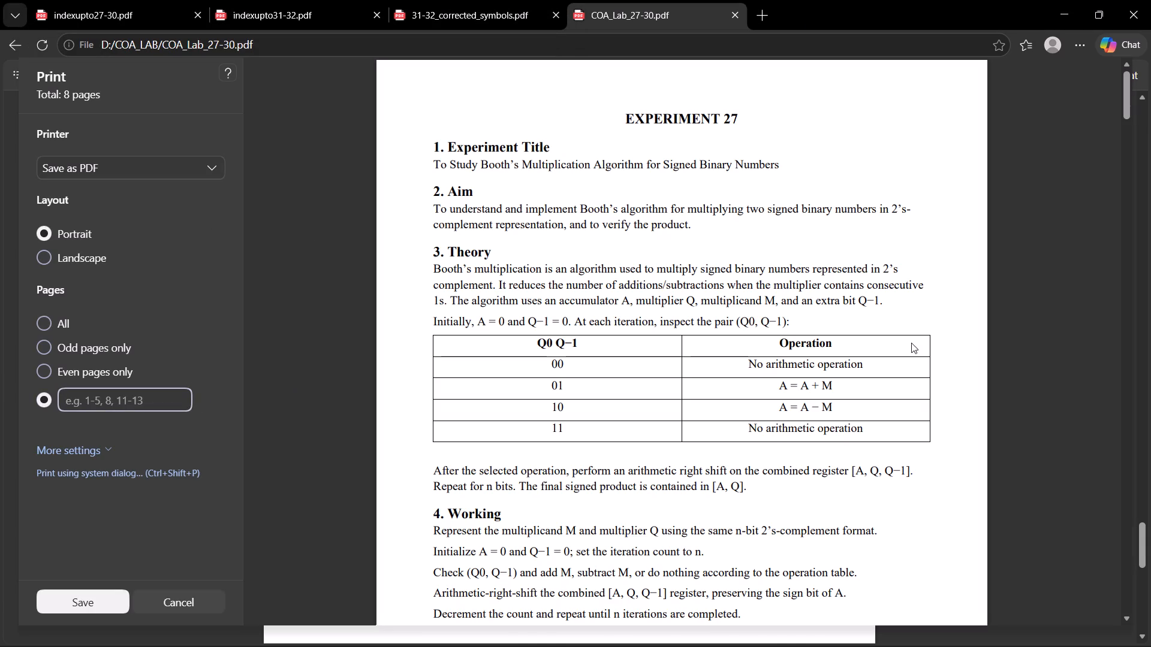
scroll(896, 343, "down", 1)
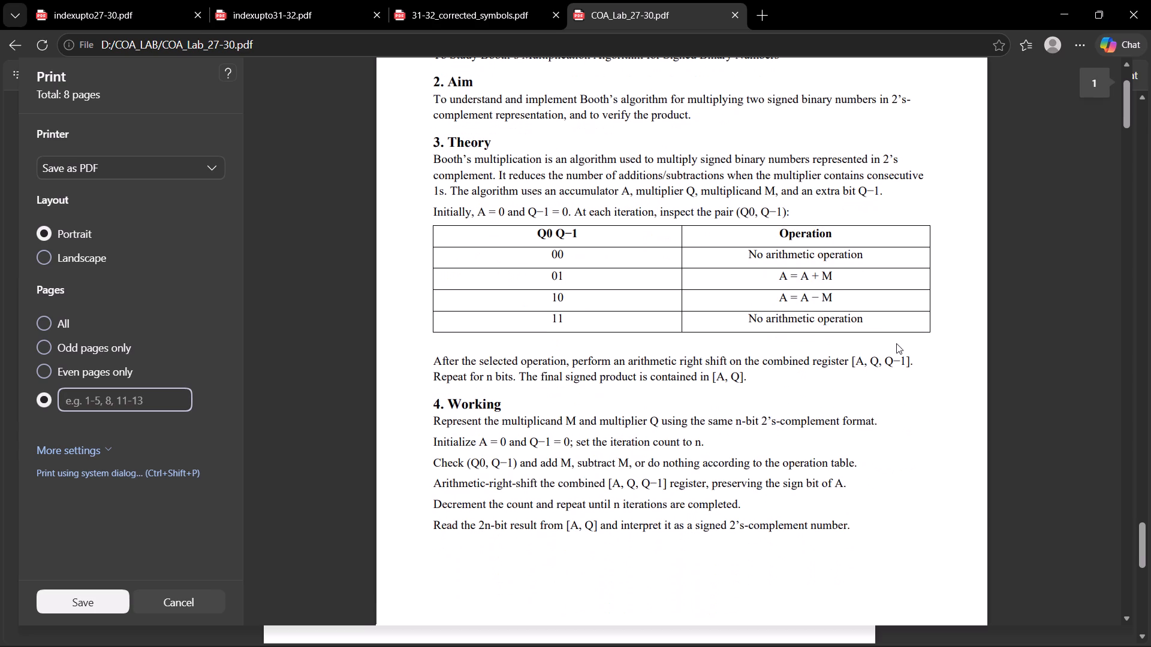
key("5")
scroll(896, 343, "up", 1)
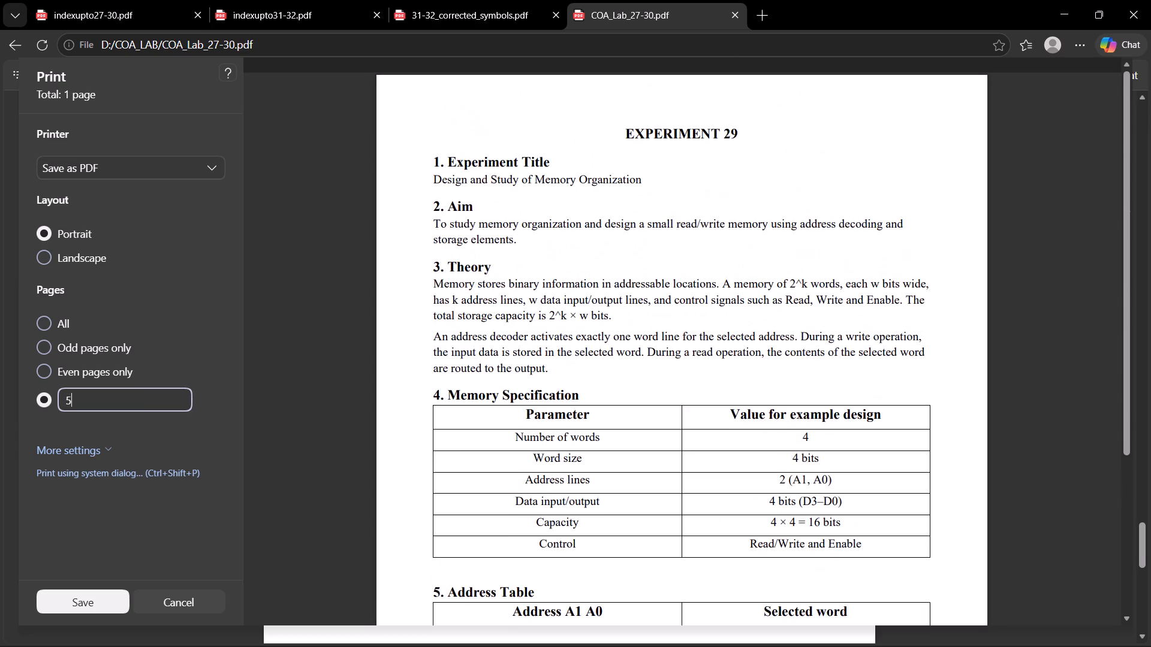
scroll(896, 343, "up", 1)
key("BackSpace")
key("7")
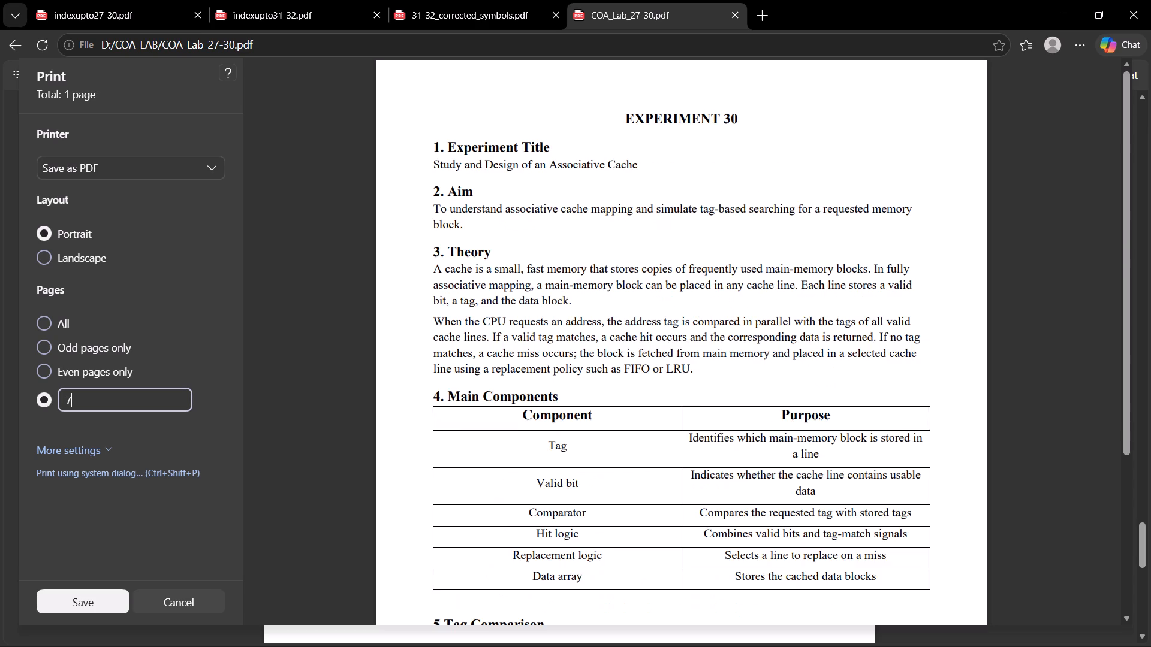
scroll(896, 343, "down", 9)
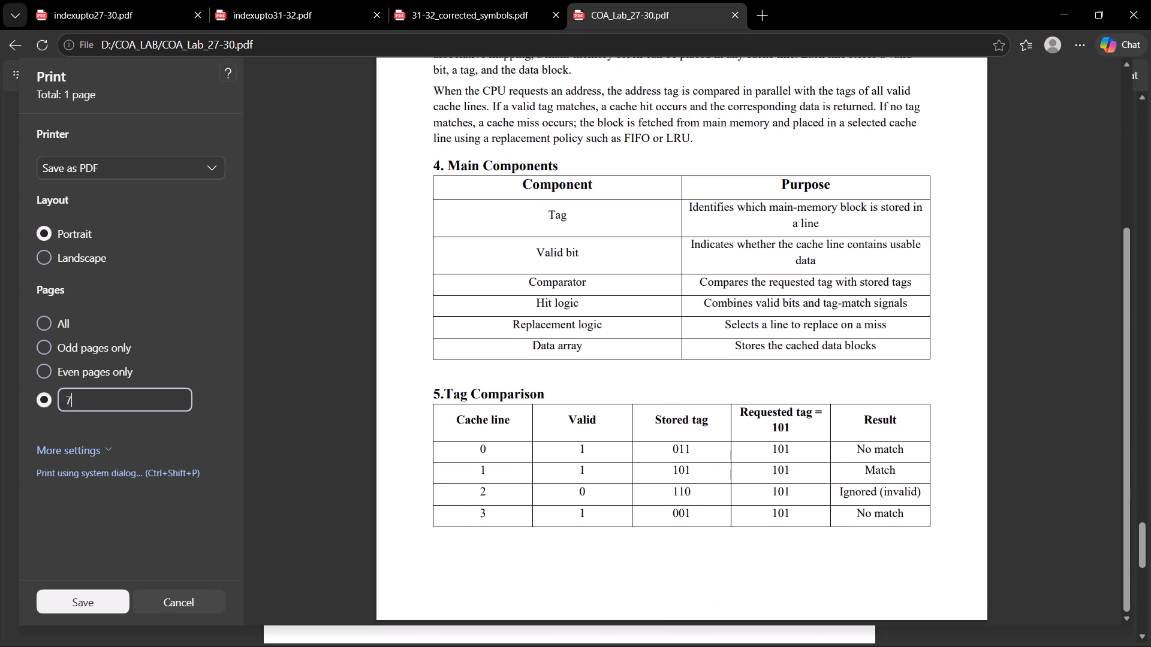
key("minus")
scroll(896, 343, "down", 11)
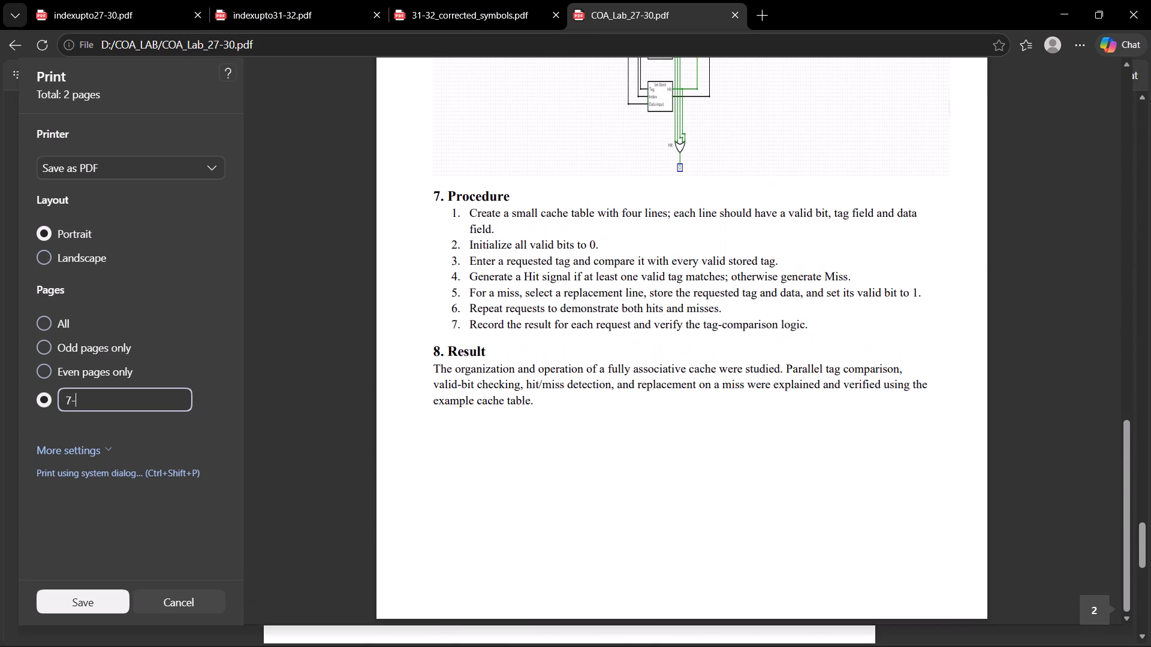
scroll(896, 343, "up", 6)
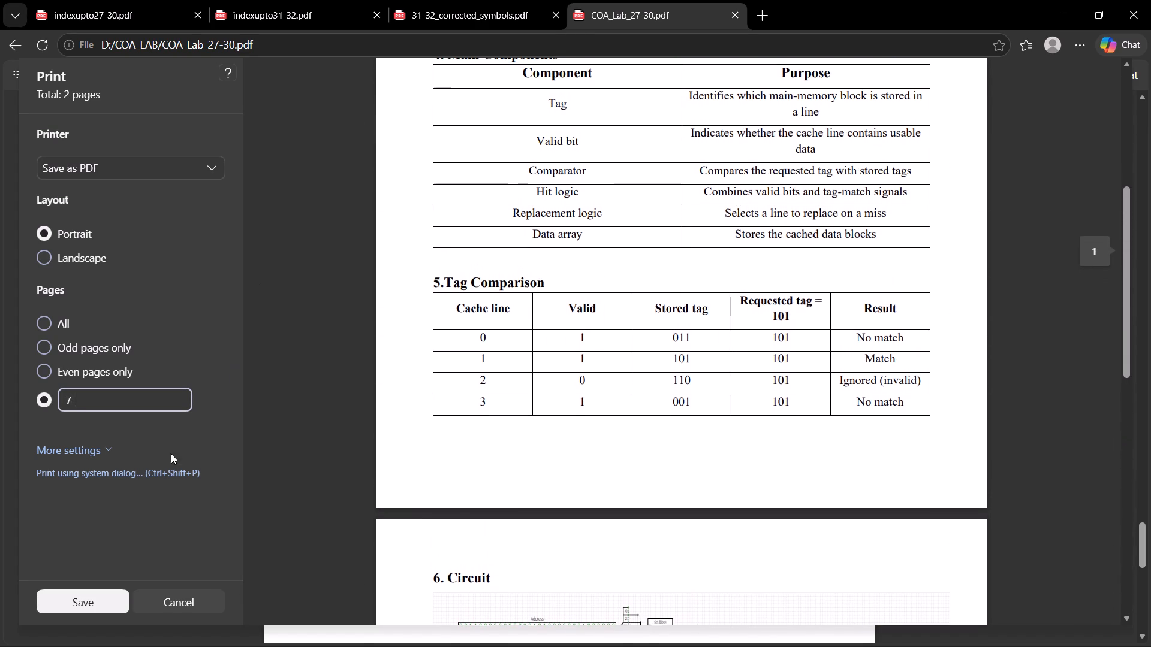
Save the extracted pages as COA_Lab_27-30 in the Downloads folder.
left_click(106, 605)
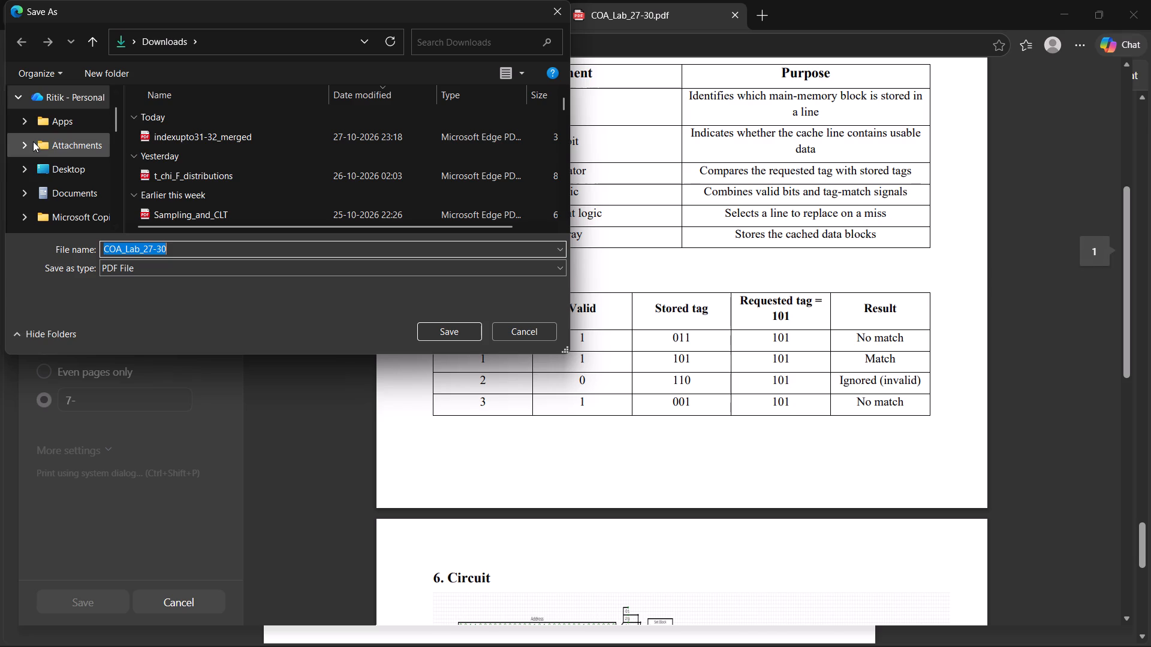
scroll(76, 165, "down", 3)
left_click(75, 188)
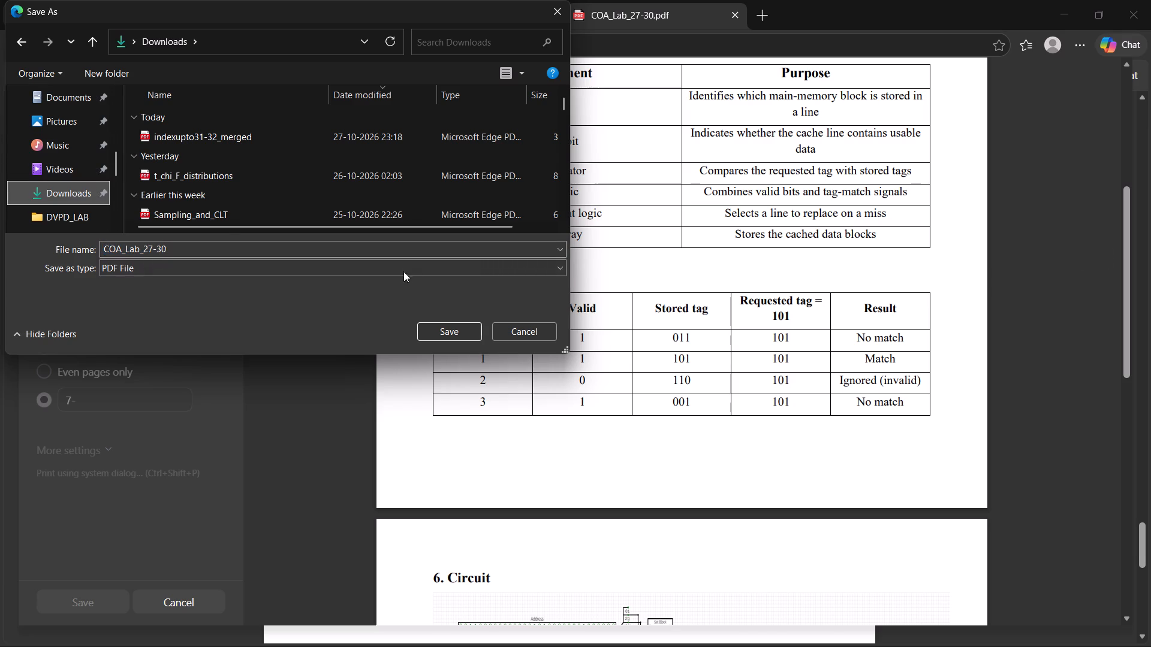
left_click(446, 335)
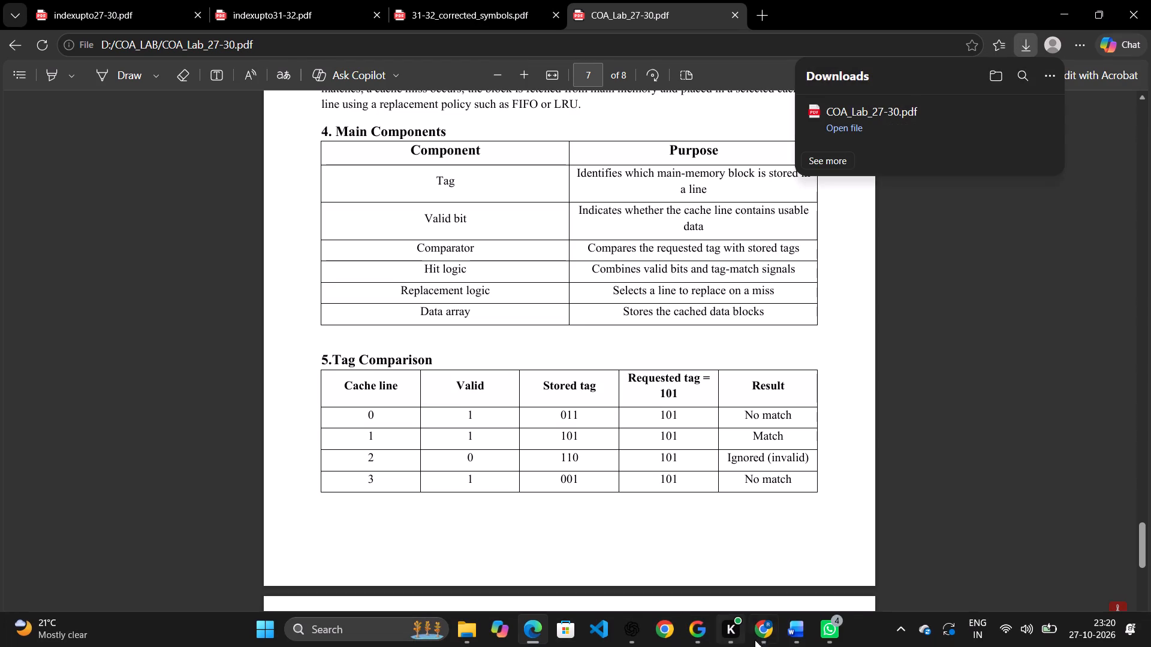
Back in Chrome, start a new iLovePDF merge with the indexupto31-32 PDF from COA_LAB as its first file.
left_click(760, 646)
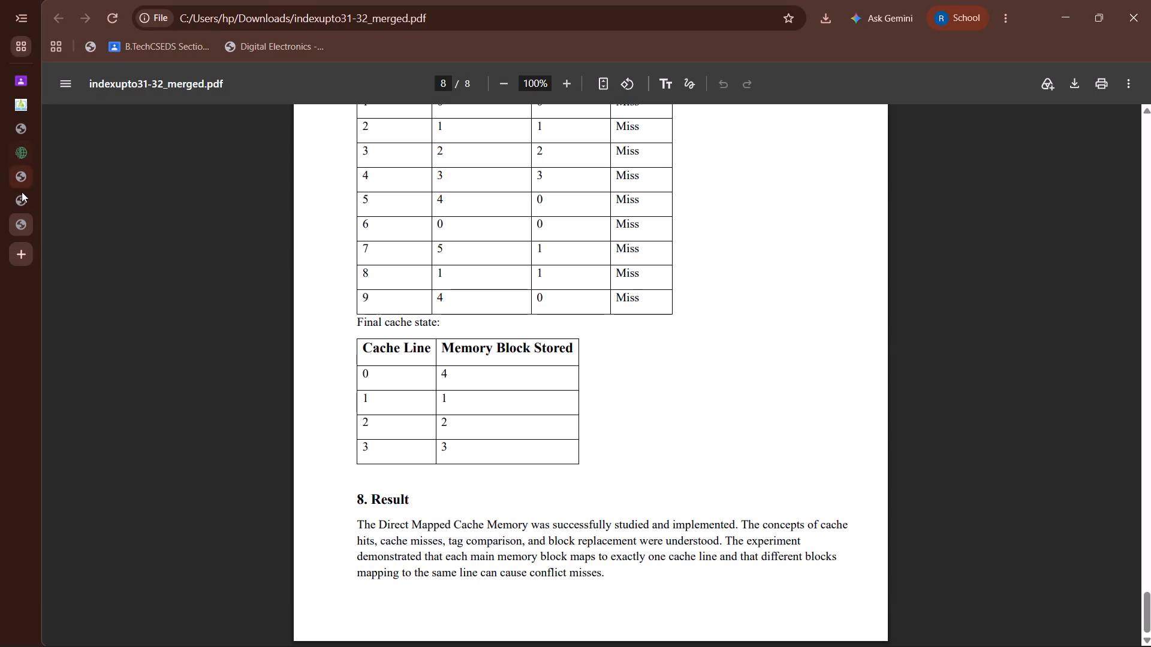
left_click(12, 176)
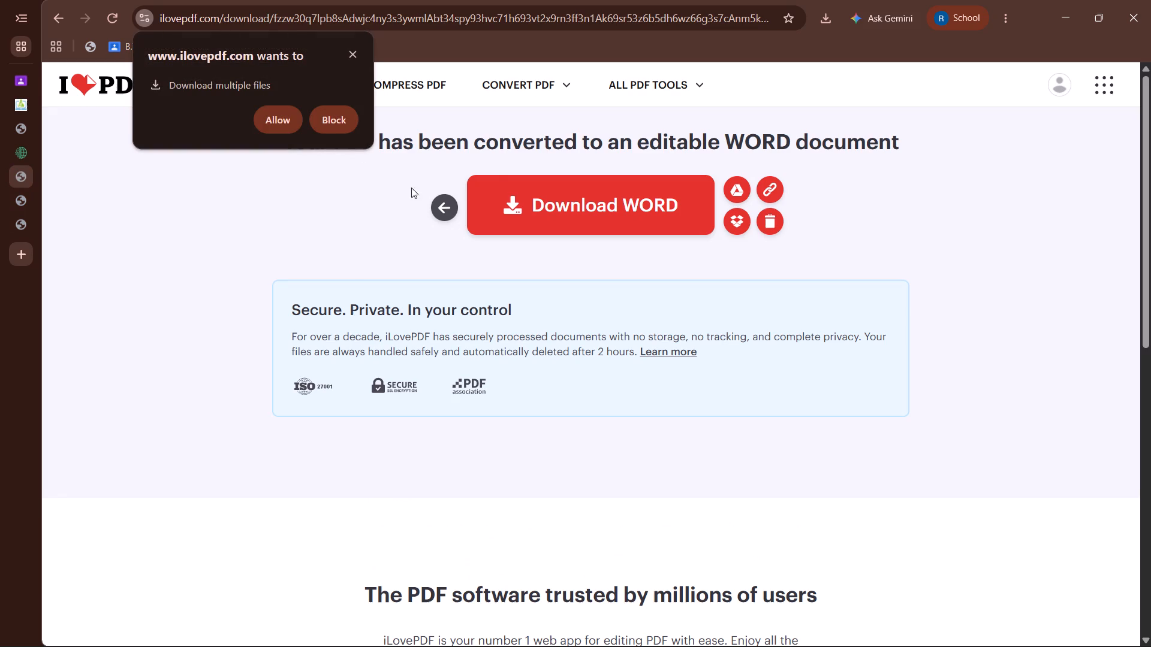
left_click(22, 196)
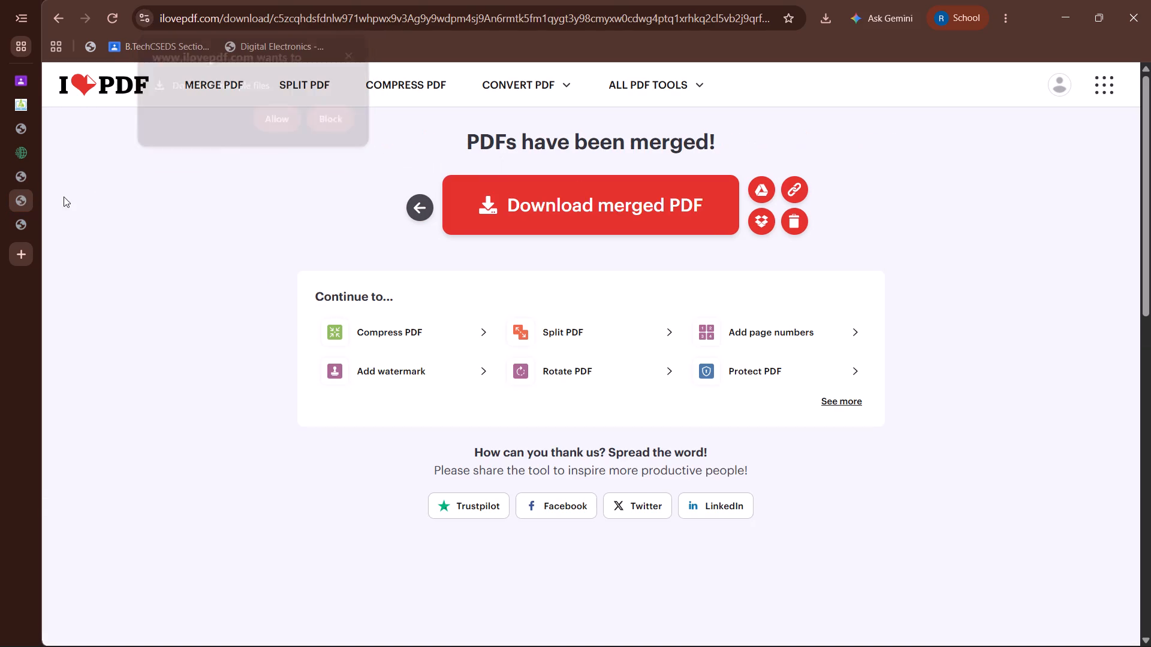
left_click(425, 214)
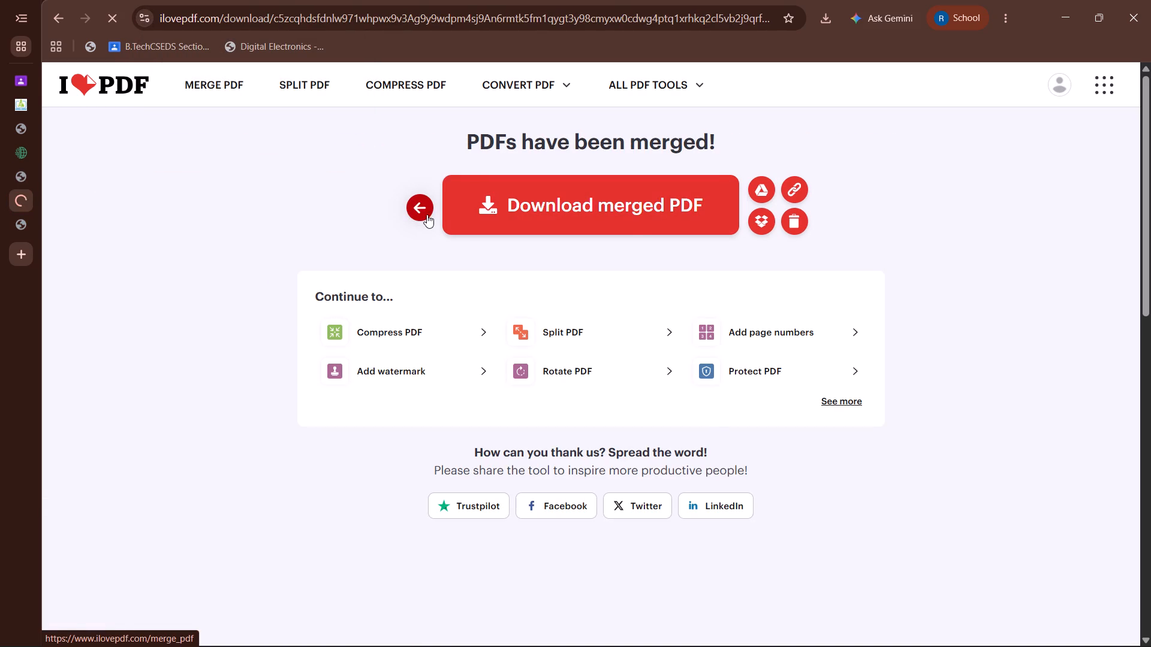
left_click(681, 253)
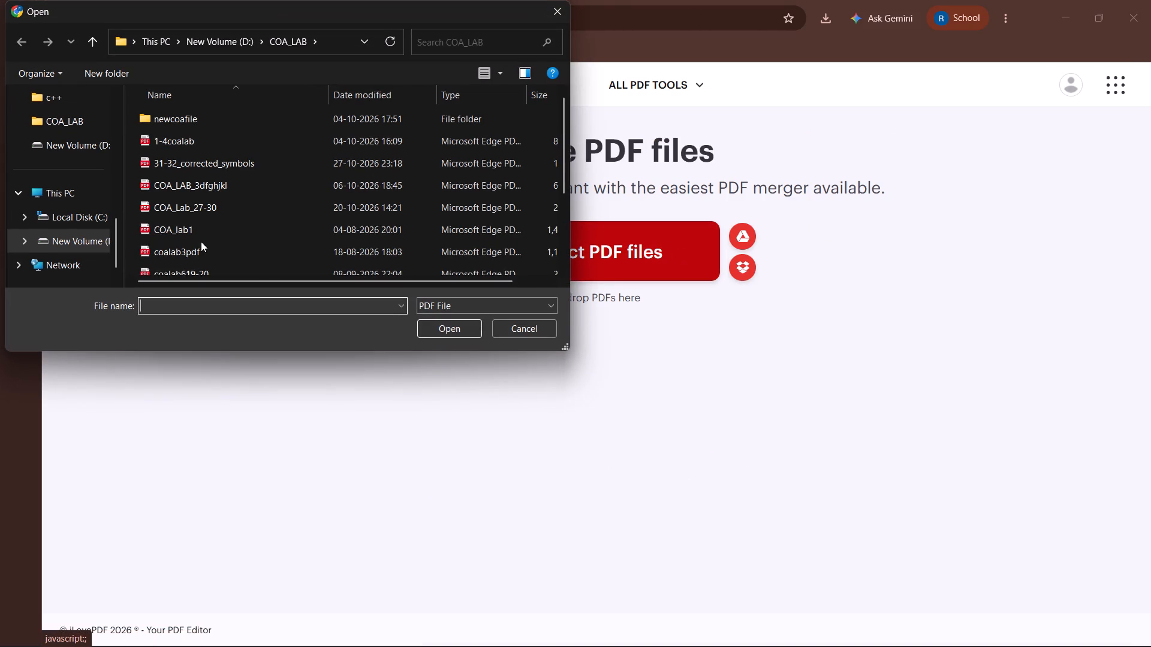
scroll(200, 240, "down", 3)
left_click(207, 219)
left_click(428, 318)
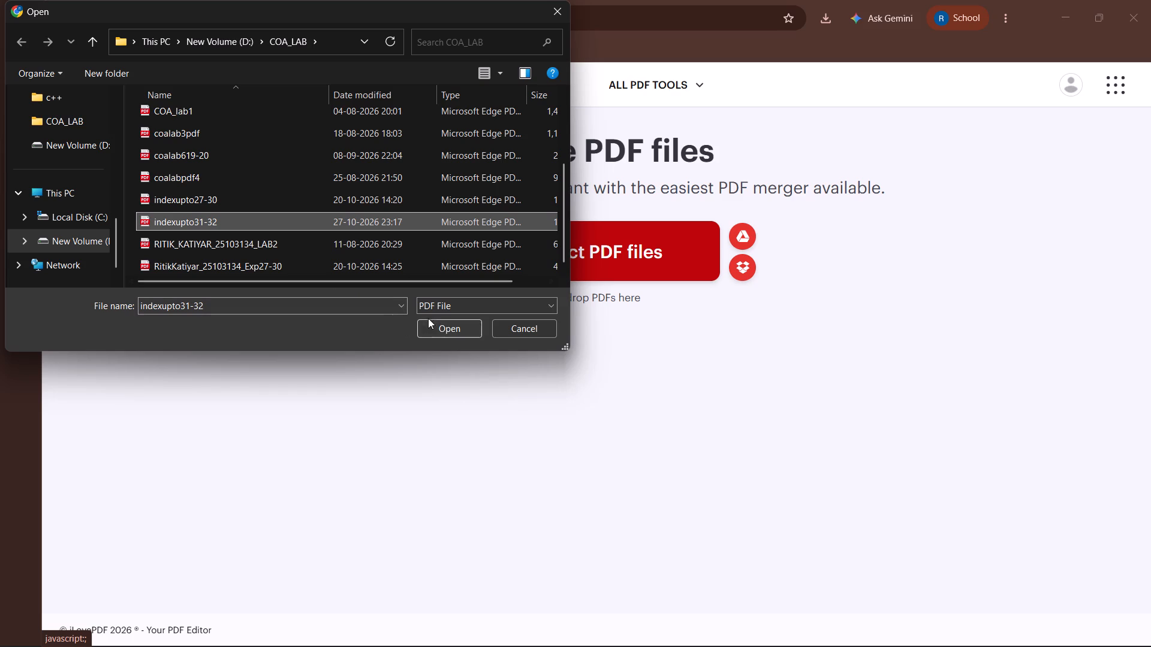
left_click(434, 326)
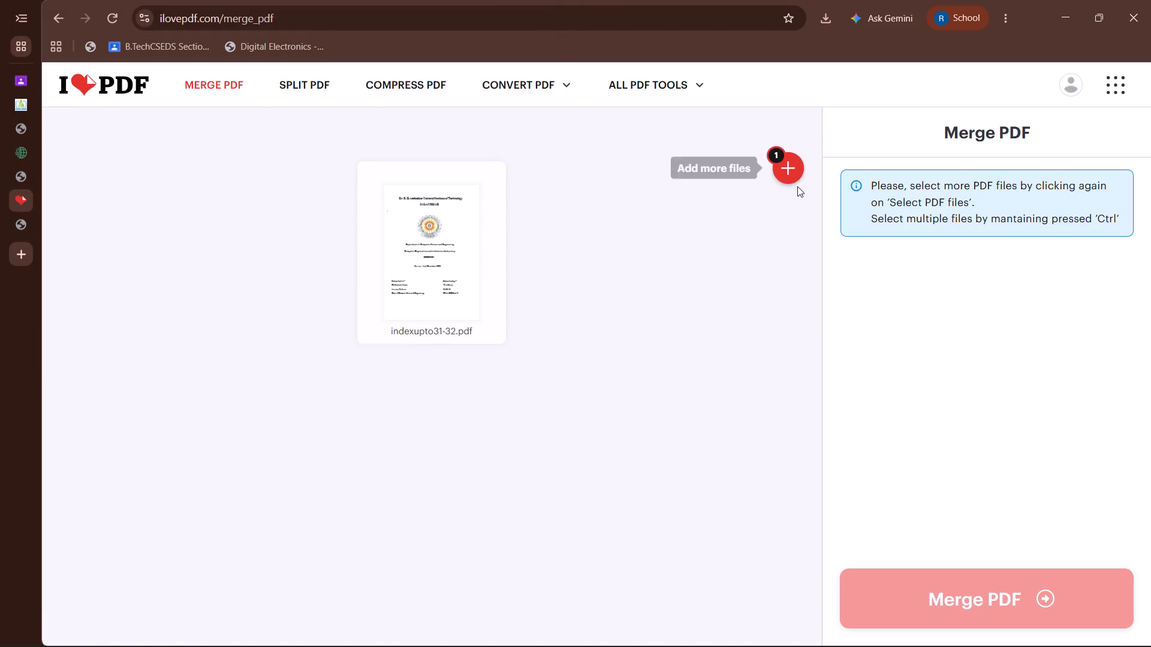
Add the extracted COA_Lab_27-30 PDF from the Downloads folder as the second file of the merge.
left_click(790, 179)
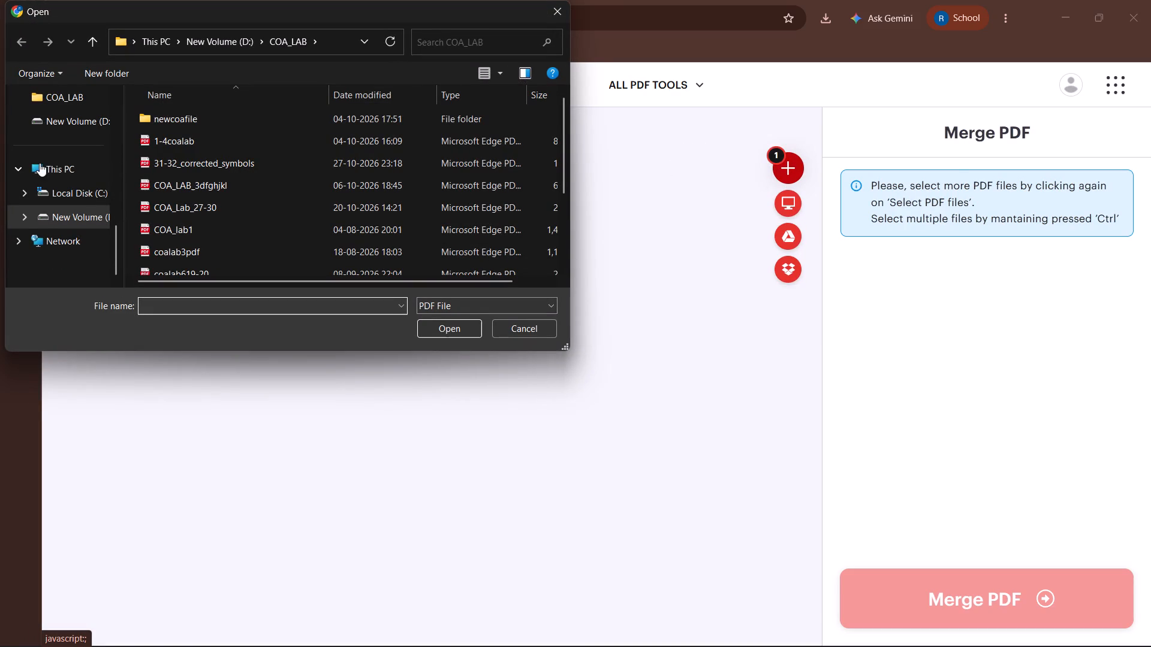
scroll(39, 161, "down", 1)
scroll(45, 170, "up", 3)
left_click(73, 246)
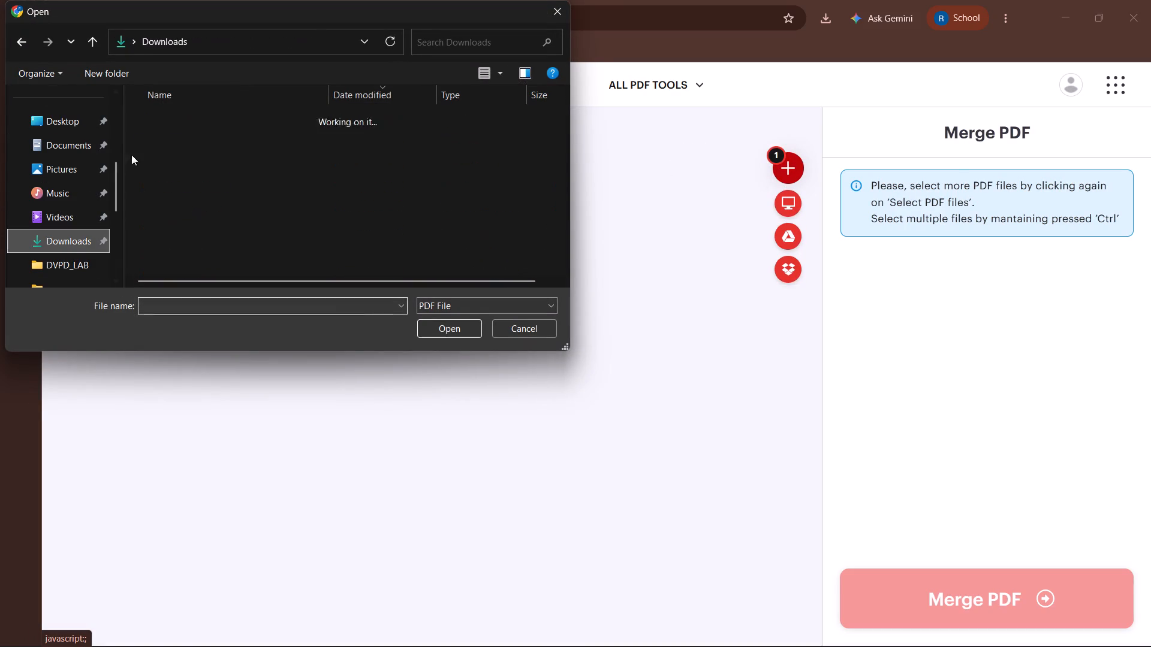
left_click(179, 132)
left_click(442, 331)
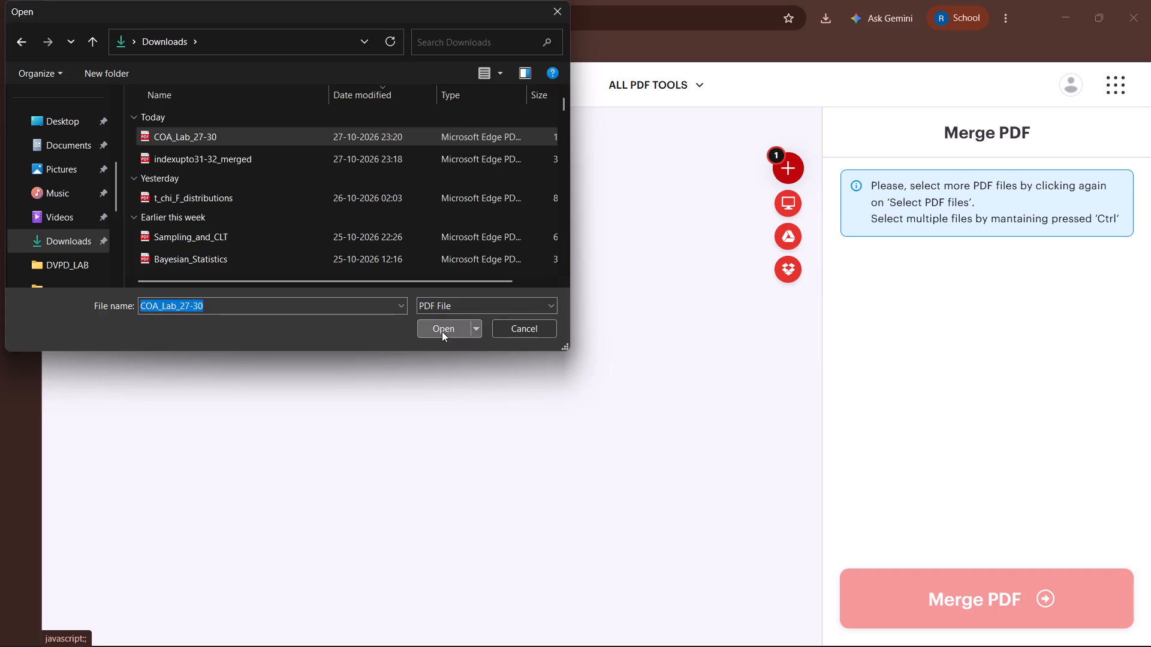
Add the 31-32_corrected_symbols PDF from the COA_LAB folder as the third file of the merge.
left_click(788, 173)
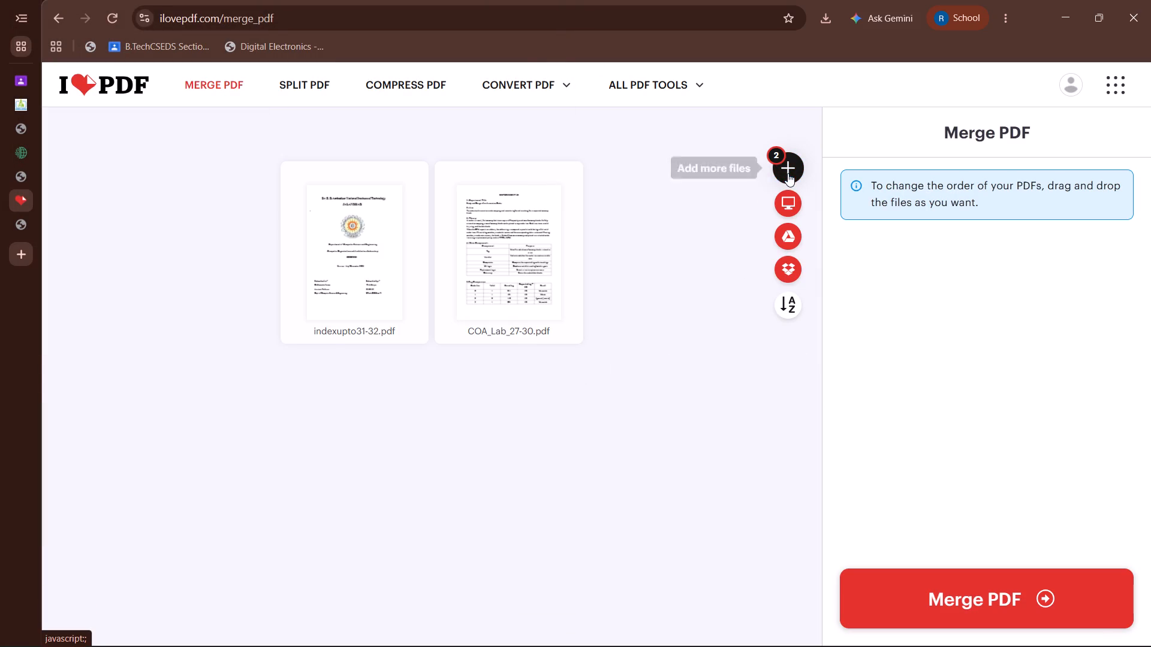
scroll(65, 176, "down", 3)
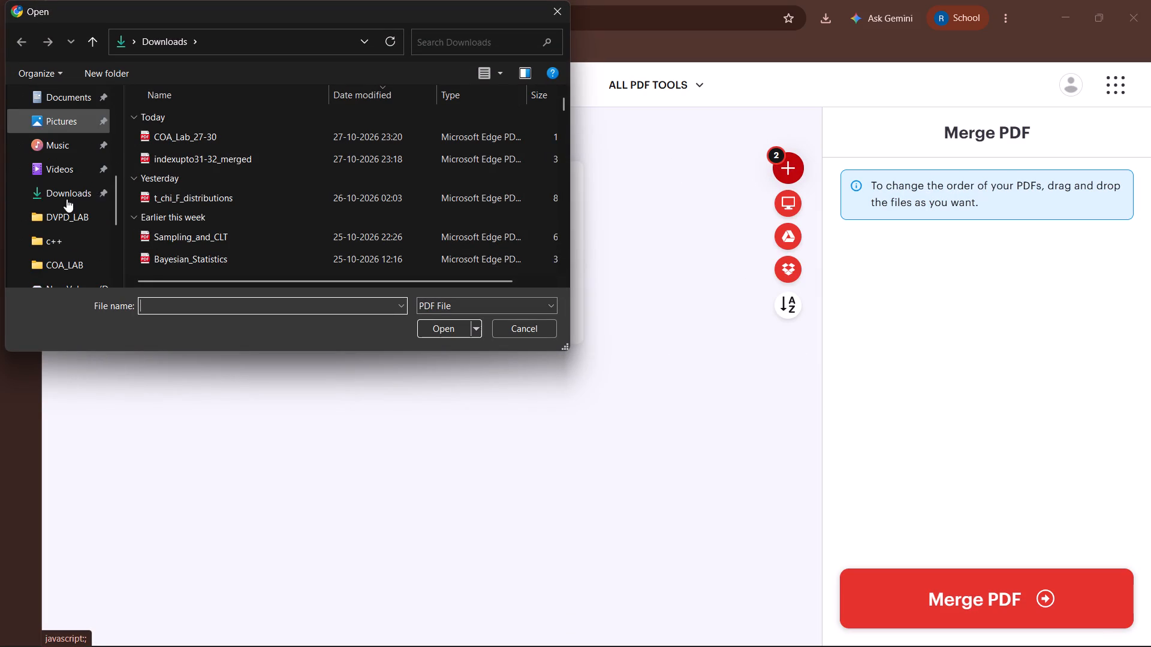
scroll(87, 226, "down", 2)
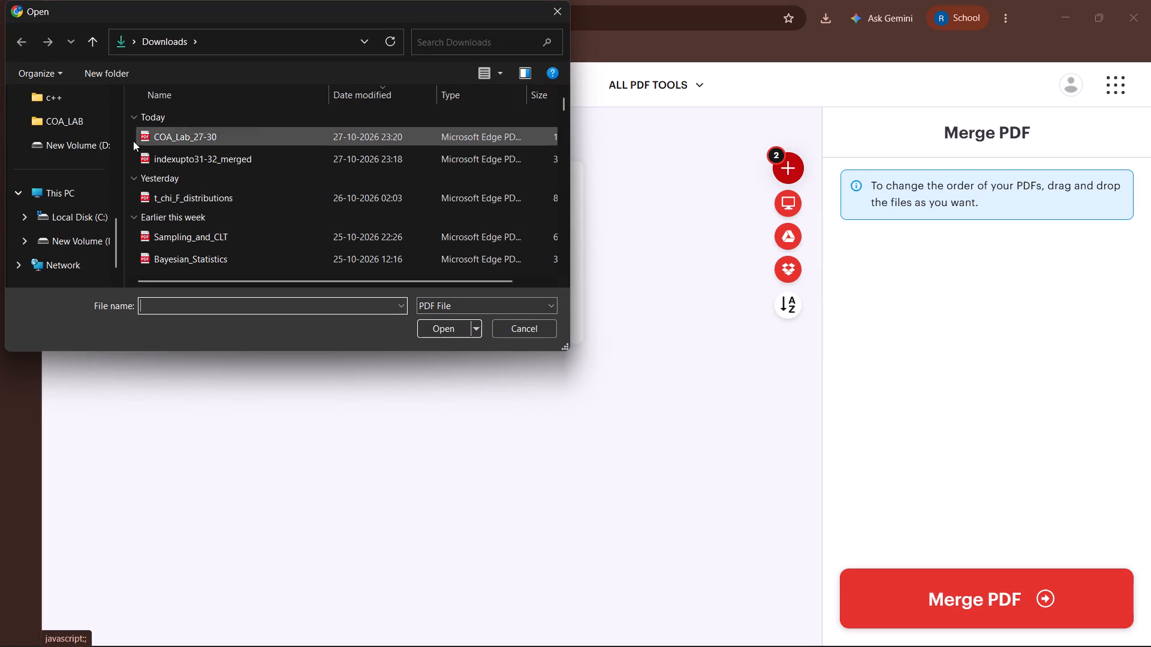
left_click(65, 149)
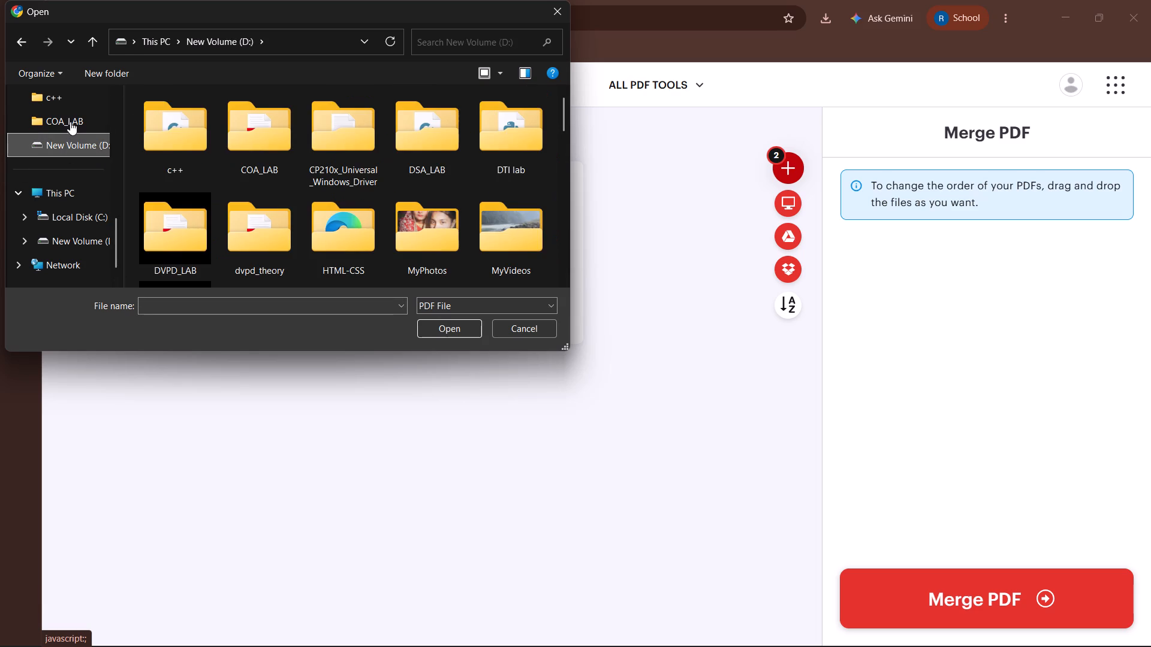
left_click(68, 120)
scroll(453, 188, "down", 2)
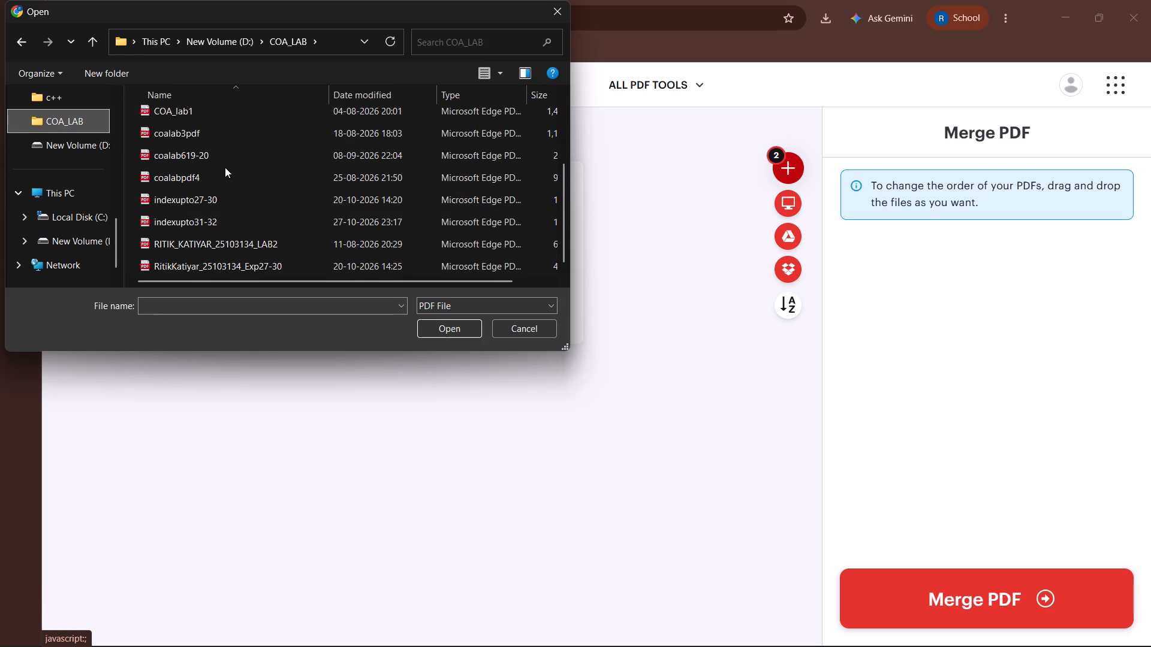
scroll(224, 165, "up", 2)
left_click(226, 159)
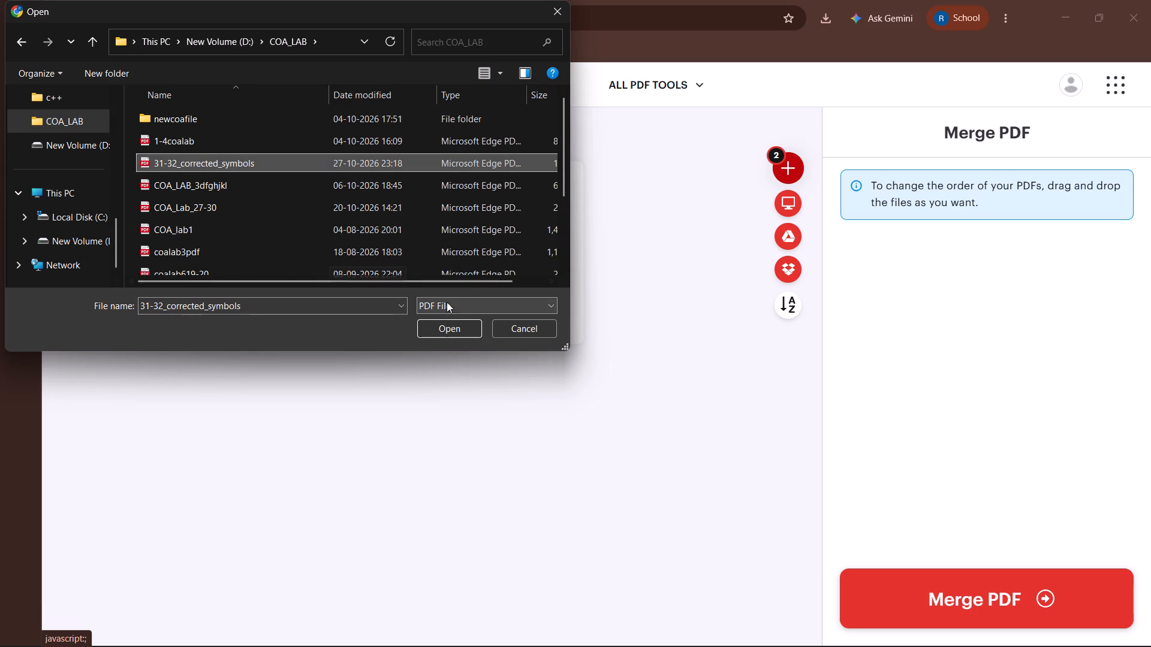
left_click(446, 325)
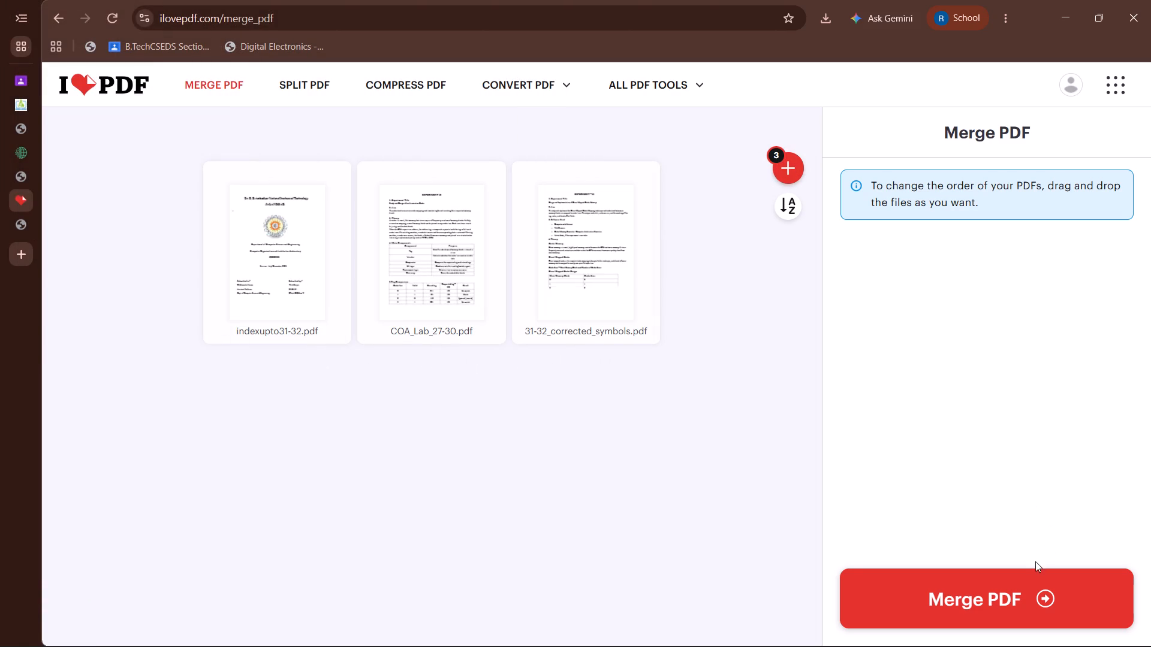
Merge the three PDFs in their current order and download the merged file.
left_click(1025, 595)
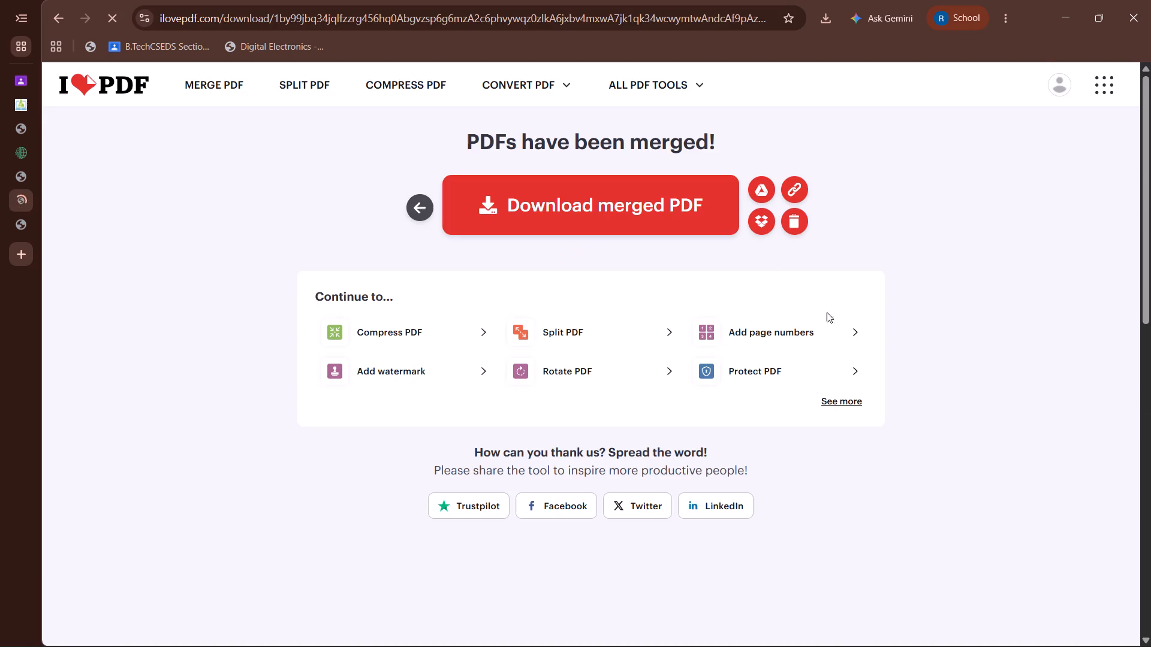
left_click(640, 226)
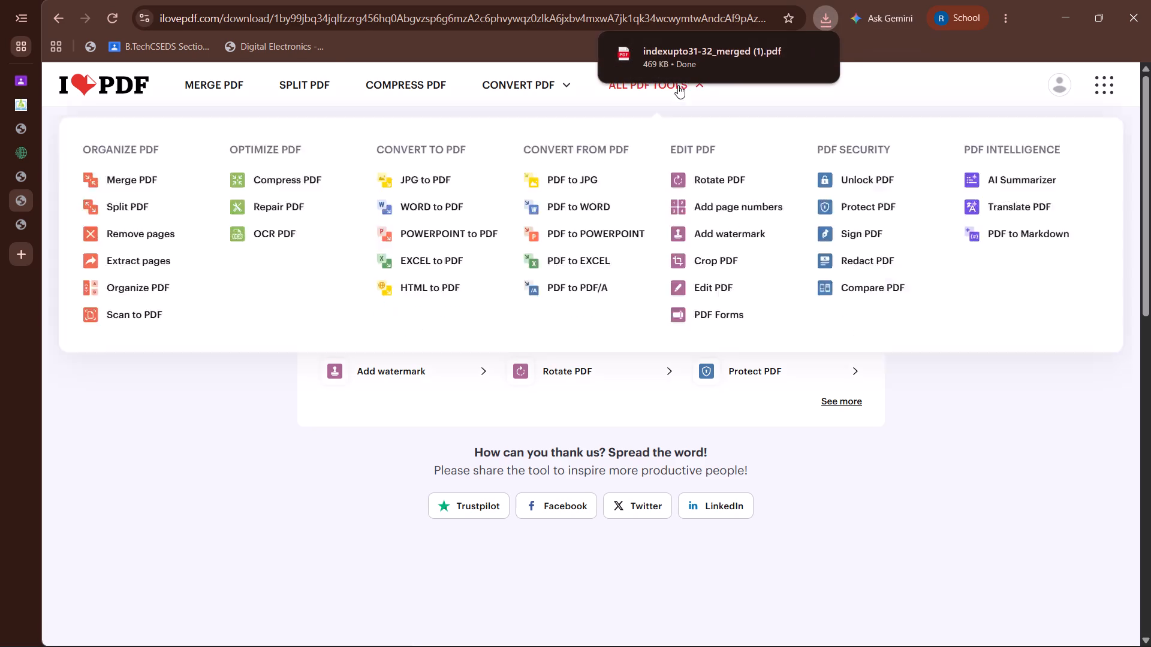
Open the downloaded merged PDF and examine the index, Experiment 30 and Experiment 31 pages through to the end.
left_click(666, 38)
scroll(550, 398, "down", 12)
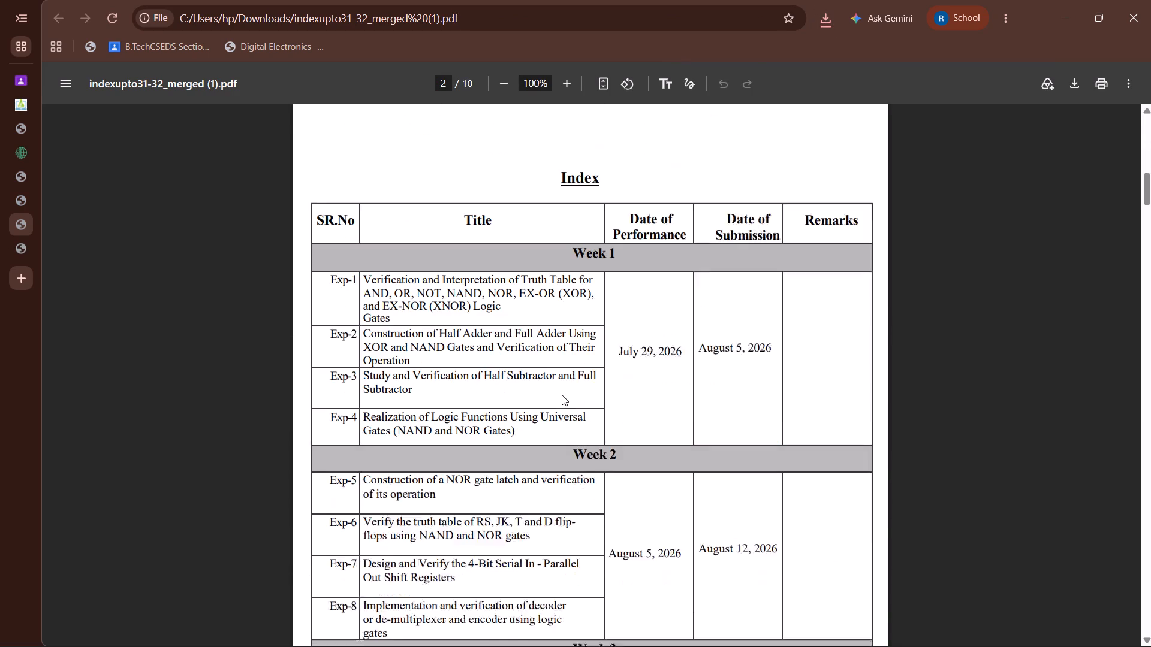
scroll(562, 394, "down", 20)
scroll(562, 394, "down", 10)
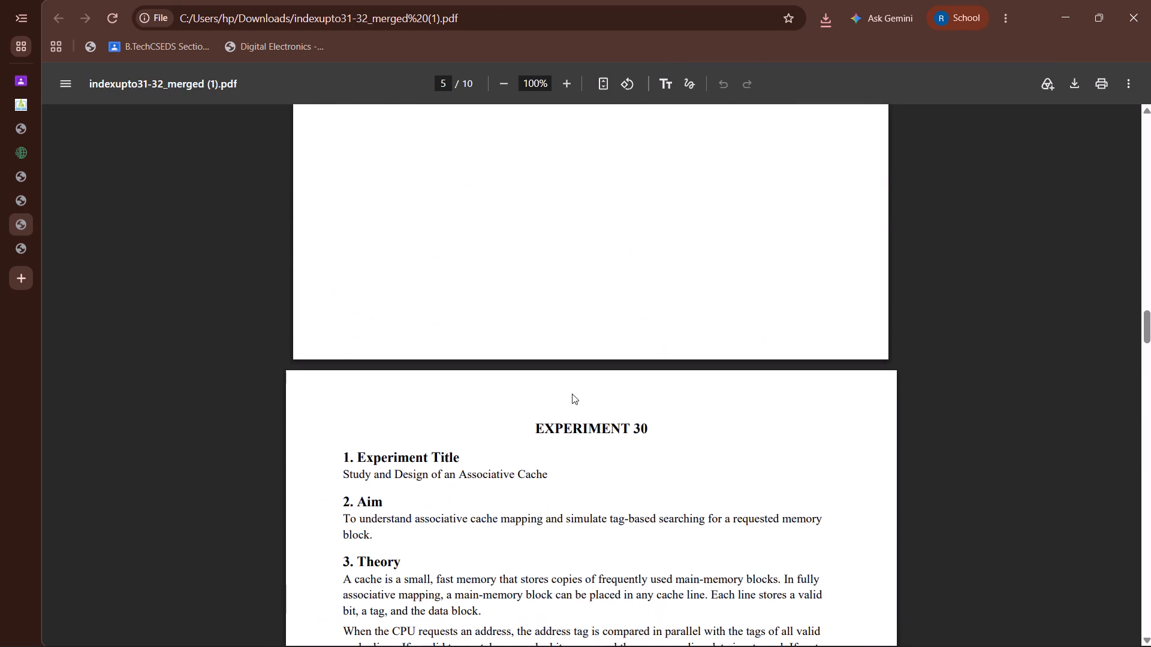
scroll(572, 394, "down", 6)
scroll(573, 393, "down", 16)
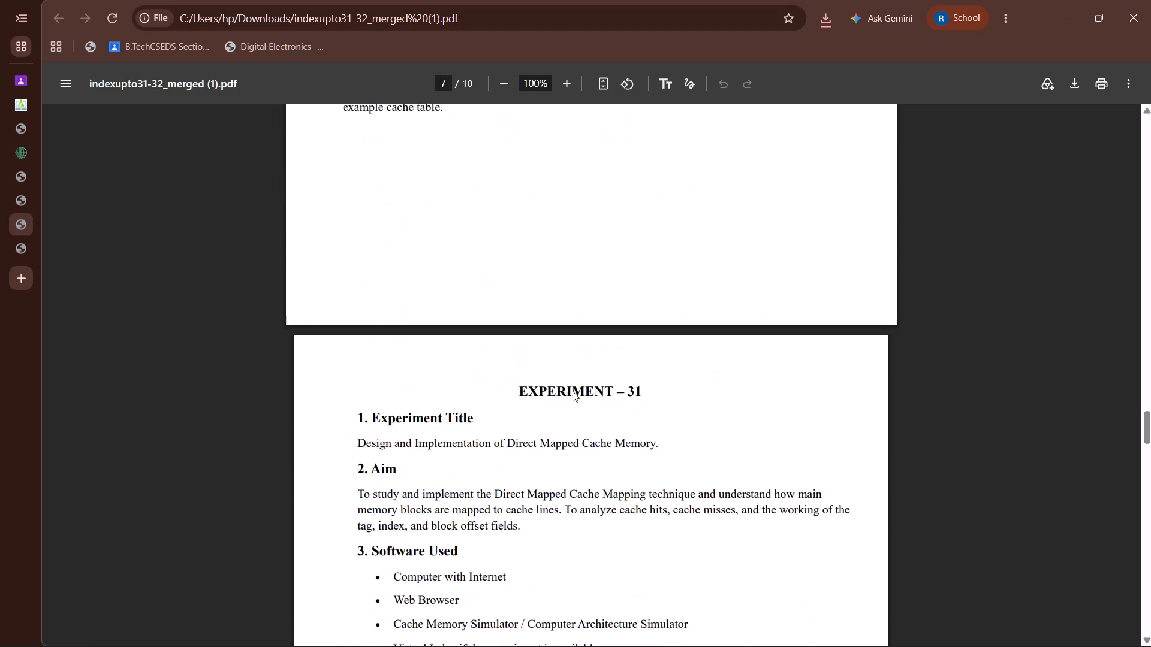
scroll(573, 391, "down", 5)
scroll(573, 391, "down", 20)
scroll(573, 391, "down", 2)
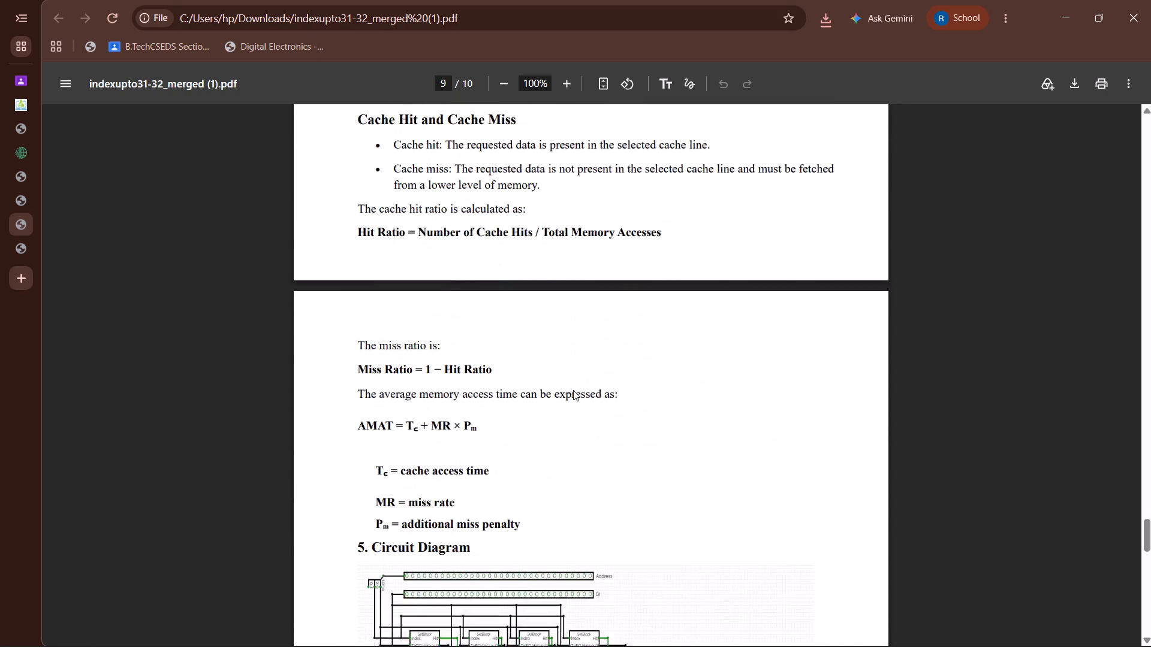
scroll(573, 390, "down", 20)
scroll(573, 390, "down", 6)
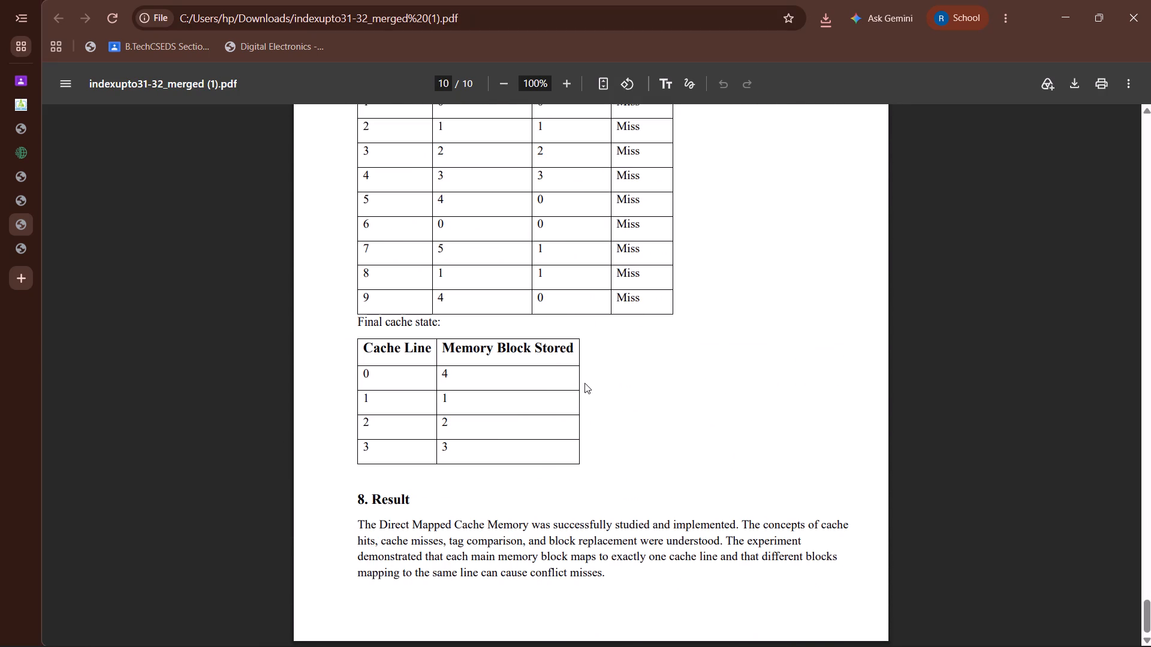
scroll(583, 386, "up", 20)
scroll(583, 386, "up", 11)
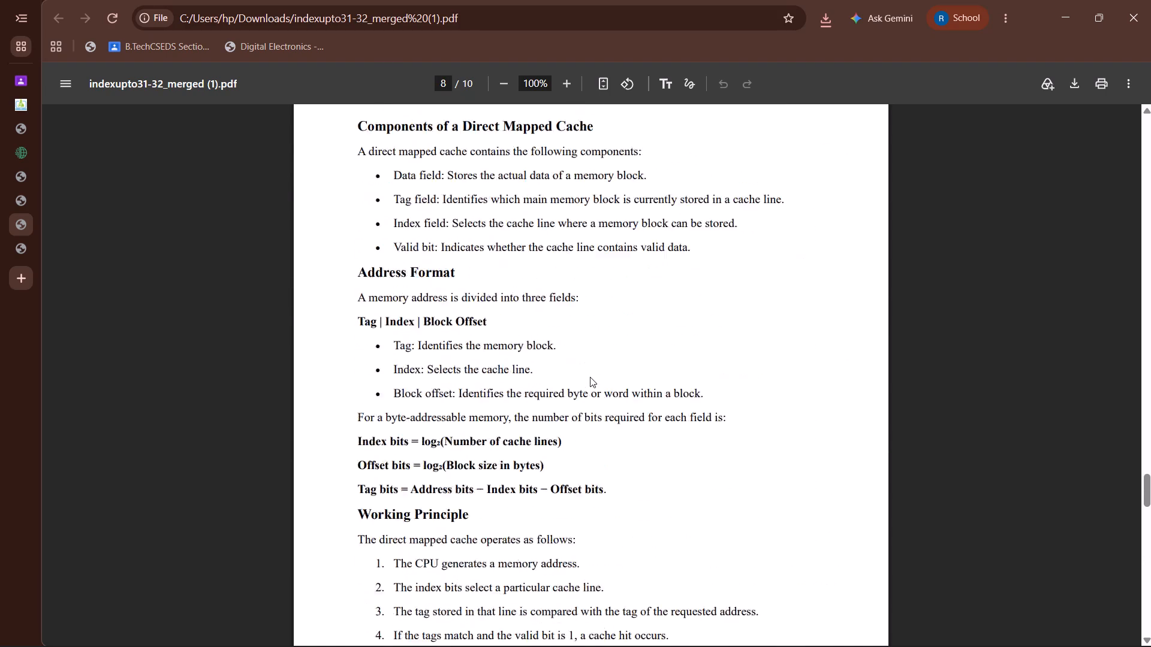
scroll(590, 377, "up", 2)
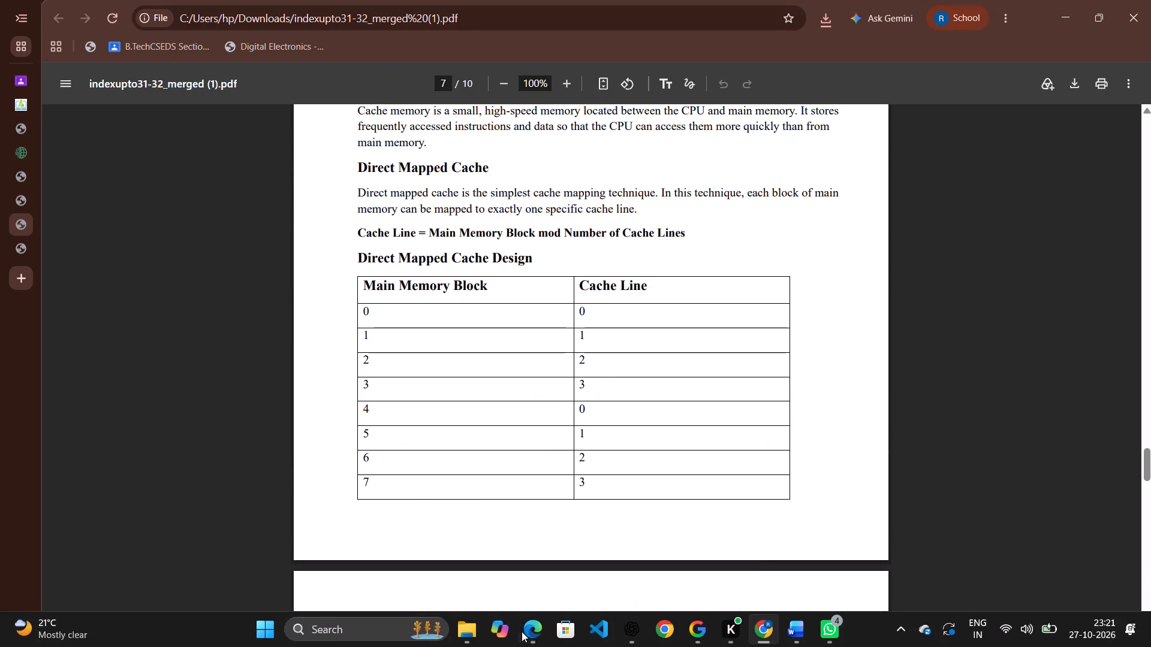
In File Explorer's Downloads folder, rename indexupto31-32_merged (1) to the student's name, roll number and Coalab, separated by underscores.
left_click(473, 644)
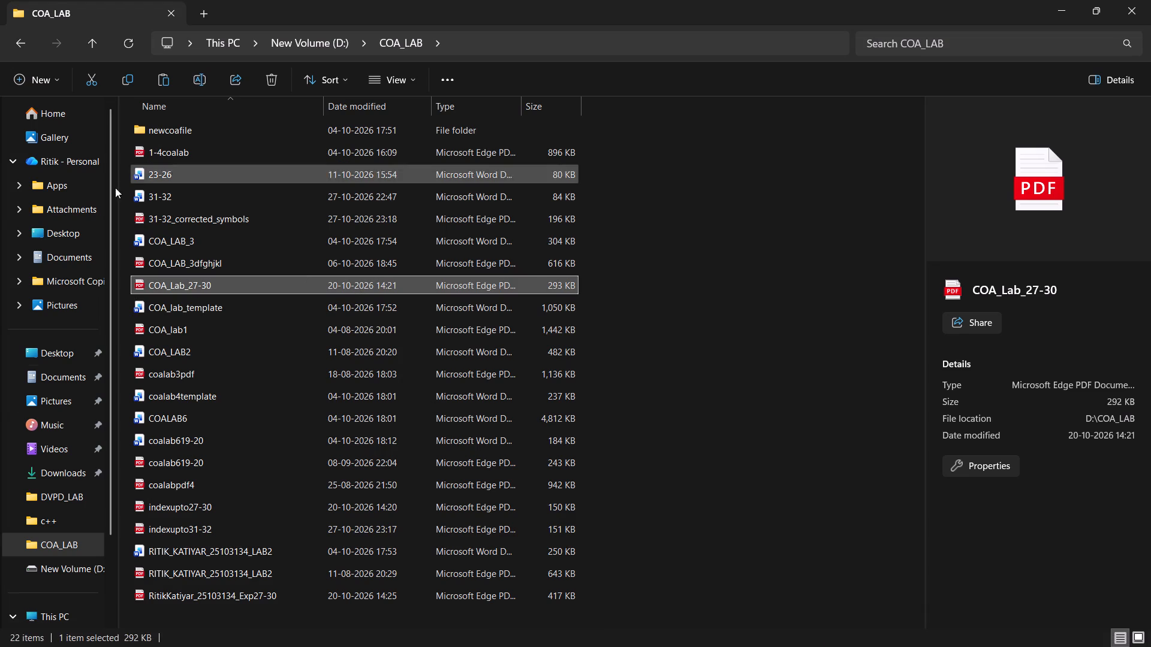
left_click(55, 474)
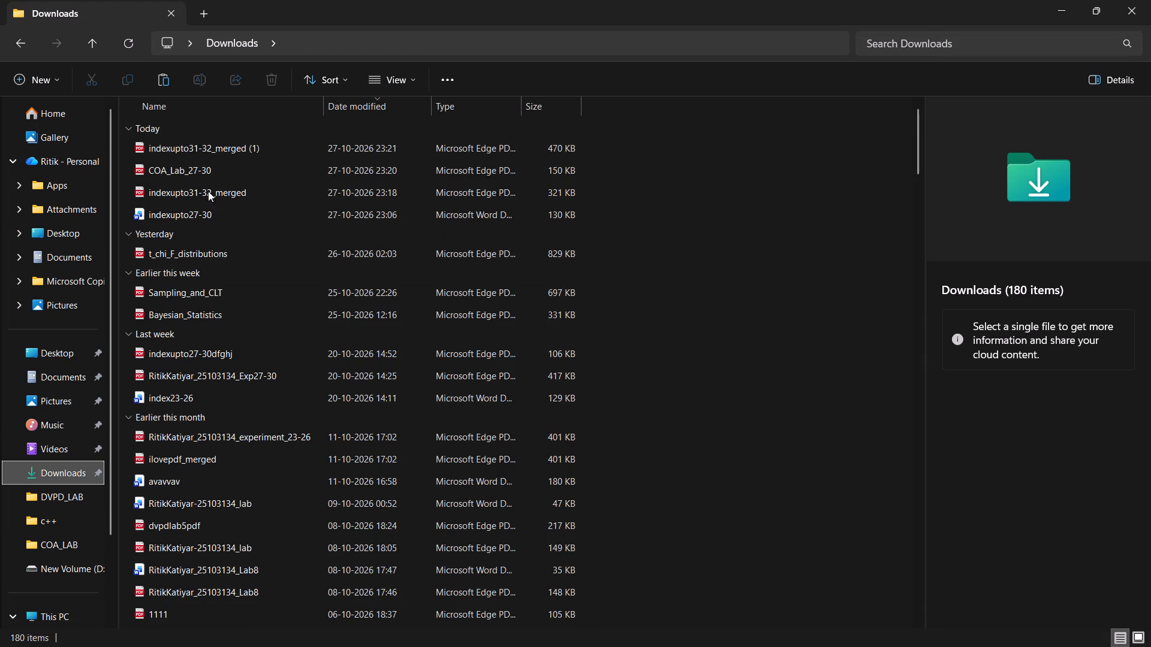
left_click(227, 149)
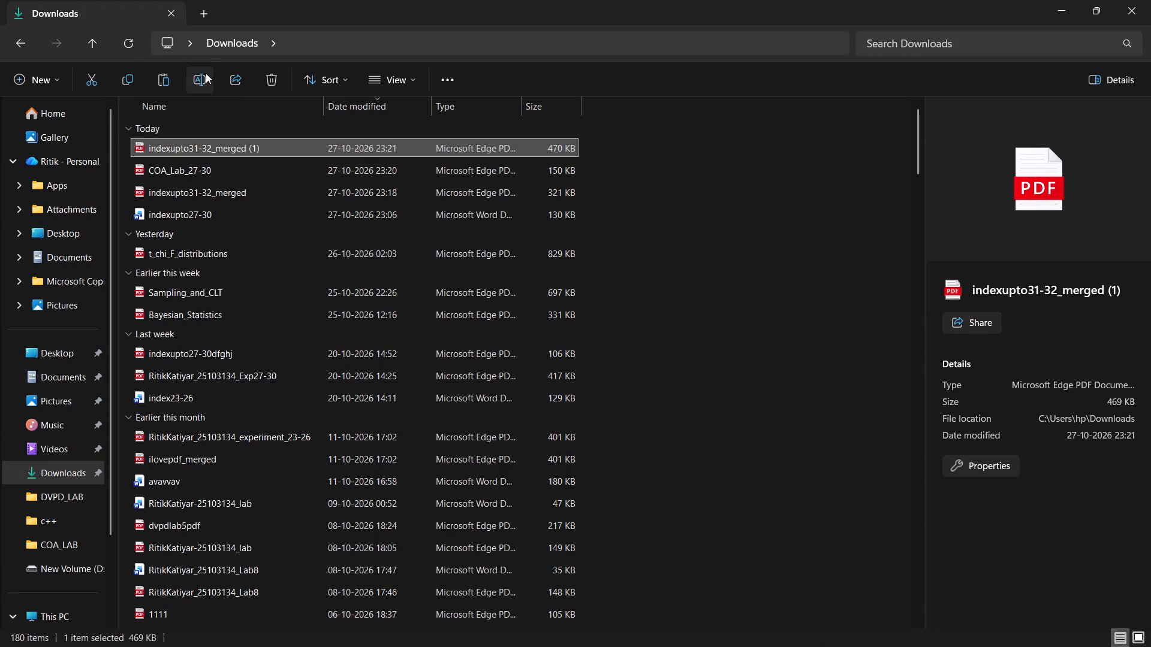
left_click(198, 84)
key("BackSpace")
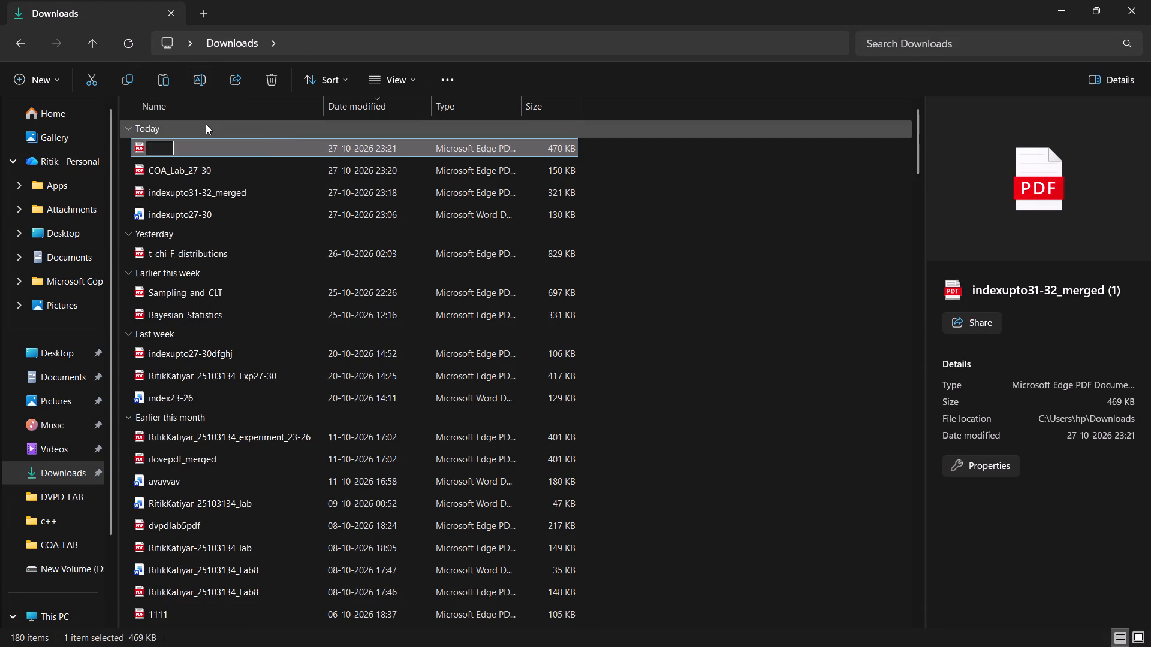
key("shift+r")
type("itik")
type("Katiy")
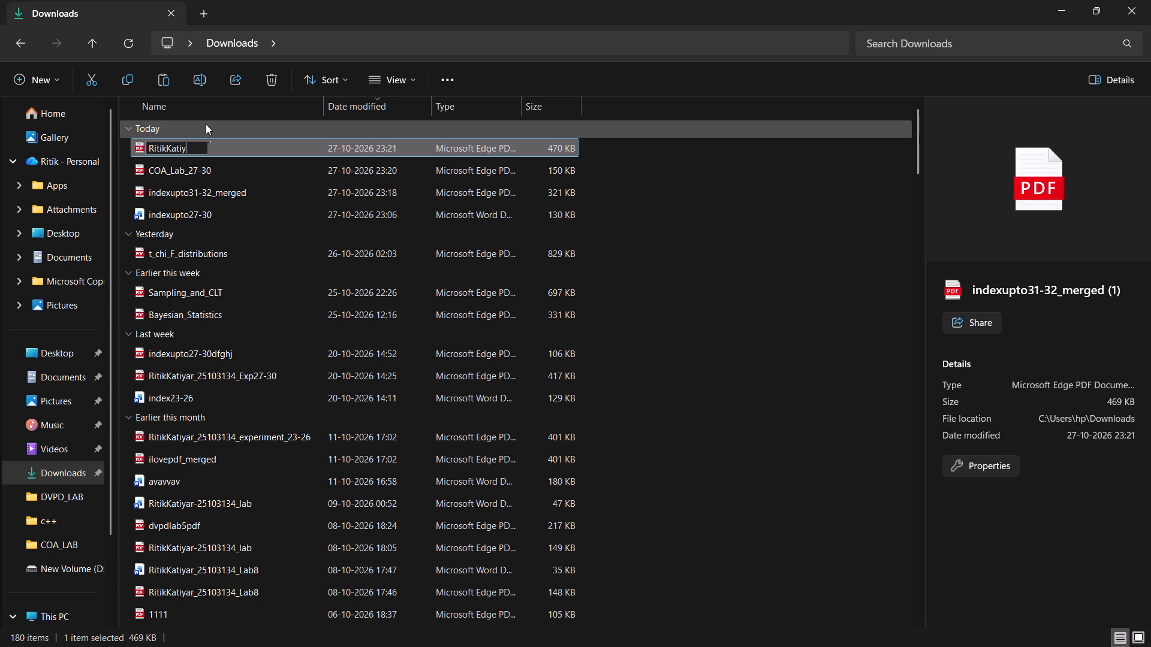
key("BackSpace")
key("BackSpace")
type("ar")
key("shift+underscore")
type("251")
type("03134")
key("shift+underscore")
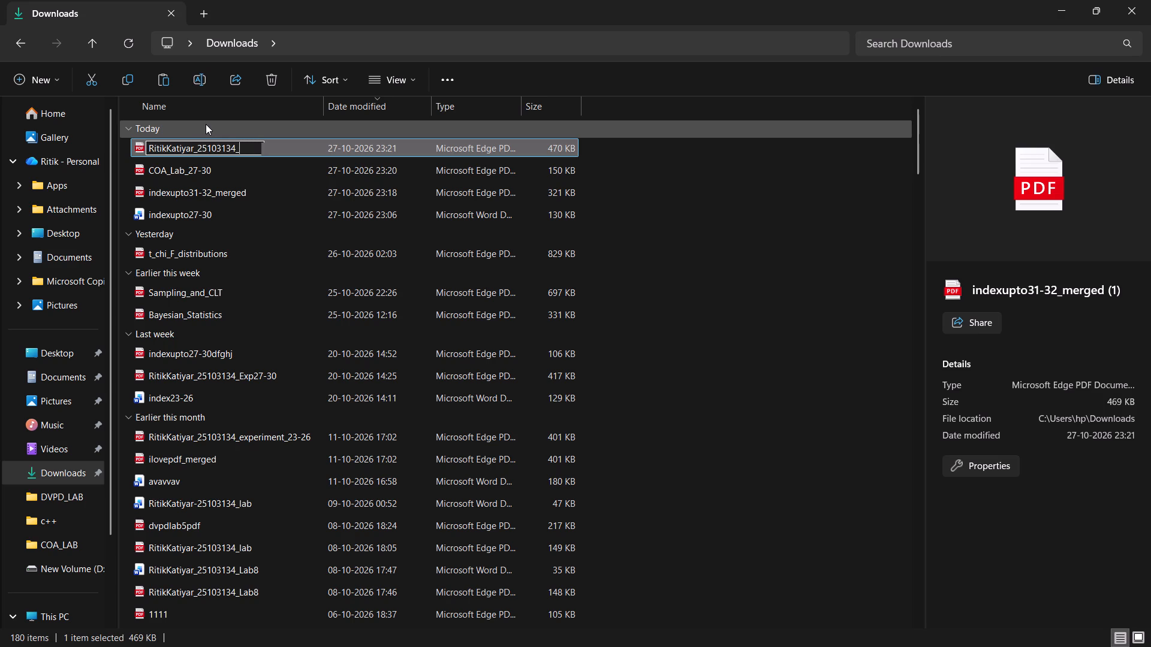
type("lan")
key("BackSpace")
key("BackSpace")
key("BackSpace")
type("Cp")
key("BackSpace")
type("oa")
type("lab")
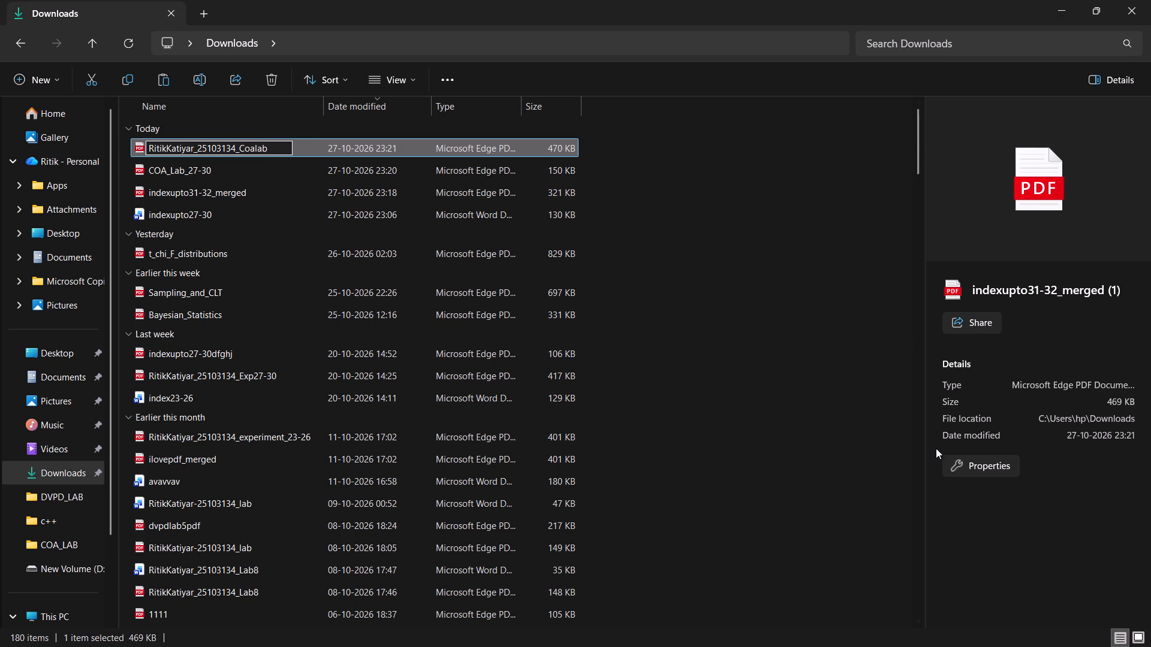
left_click(933, 437)
left_click(675, 285)
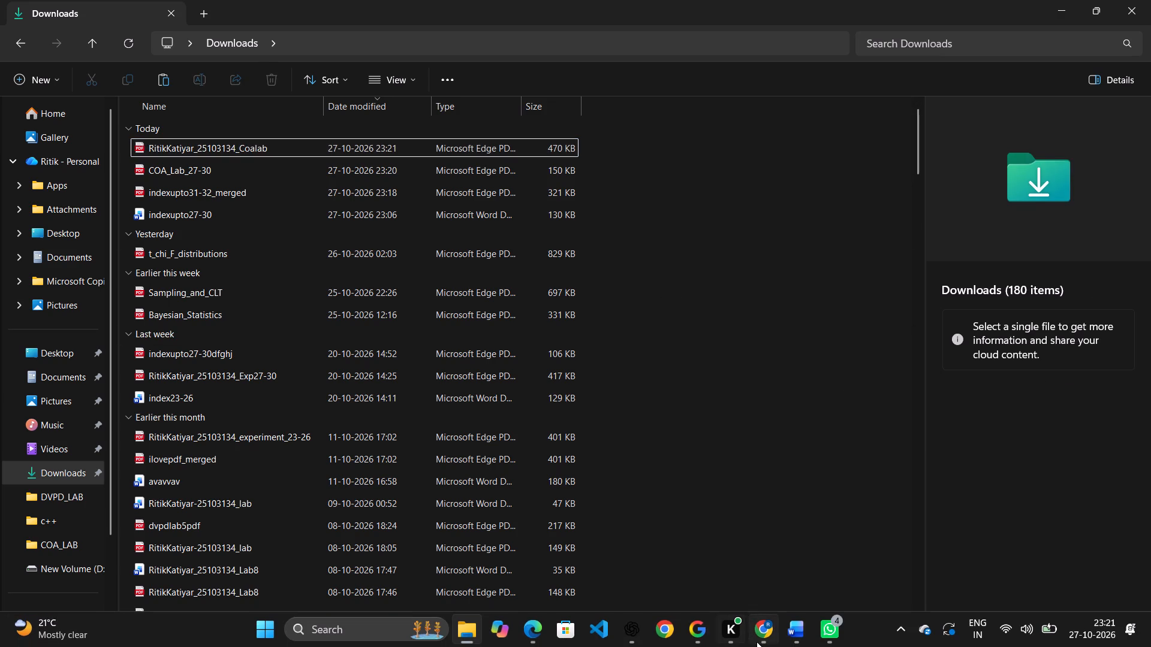
Switch to Chrome and view the Exp 31-32, COA Lab, VL assignment in Google Classroom.
left_click(757, 642)
left_click(12, 89)
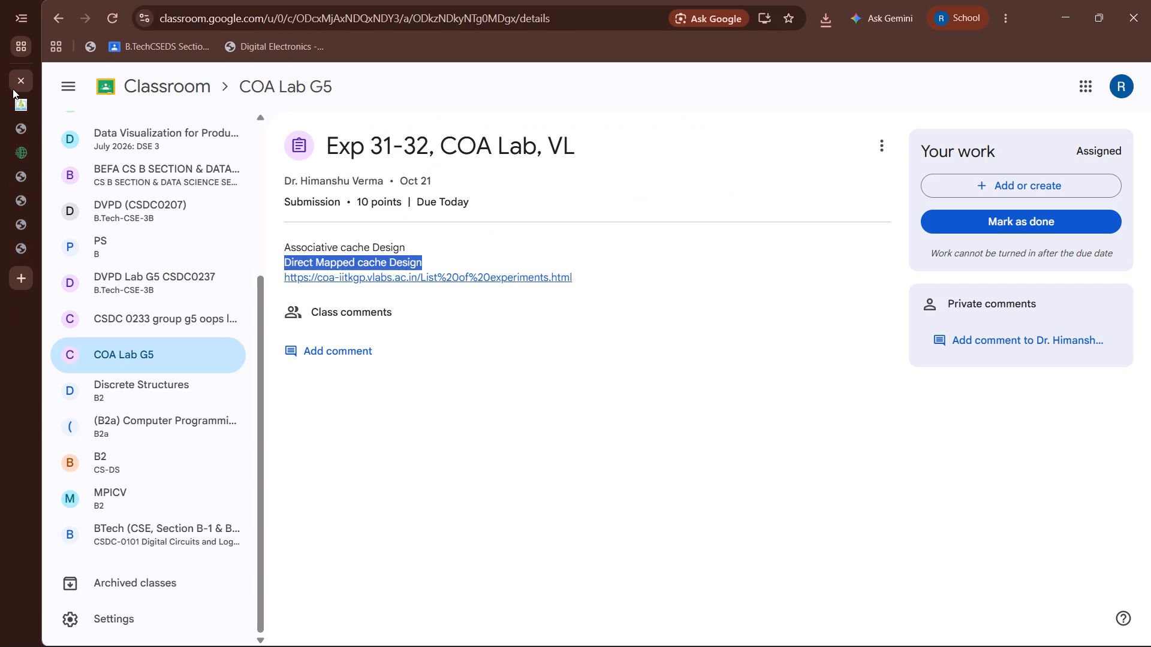
Back in File Explorer, copy the renamed Coalab PDF from Downloads into the COA_LAB folder and open that folder.
left_click(458, 646)
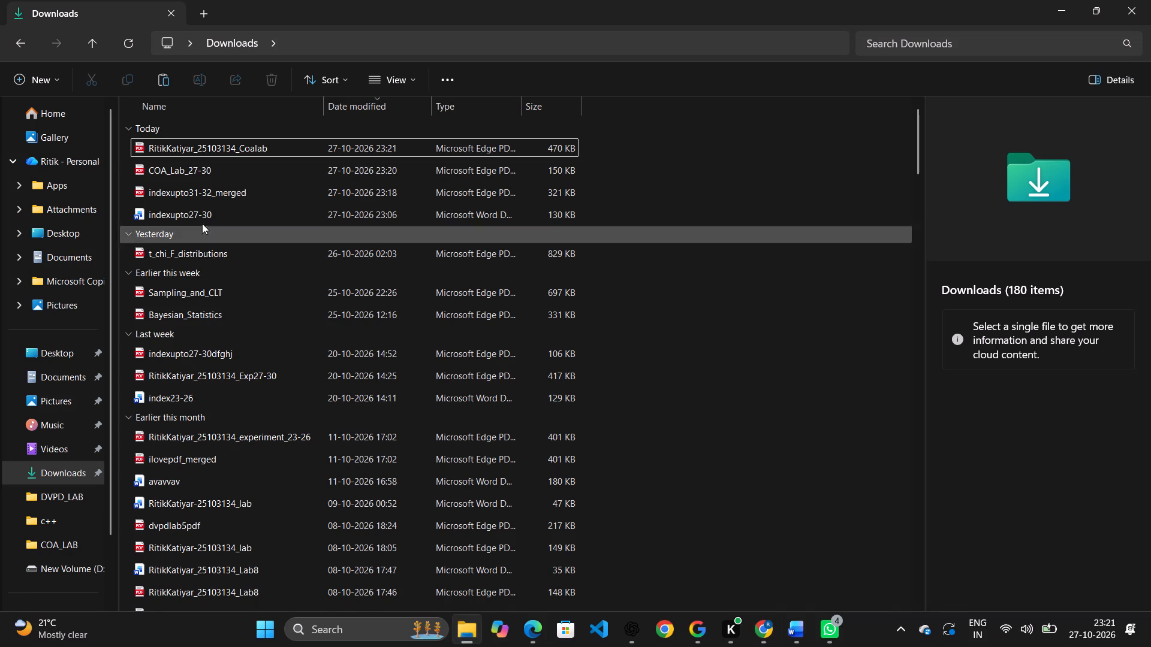
left_click_drag(186, 149, 95, 547)
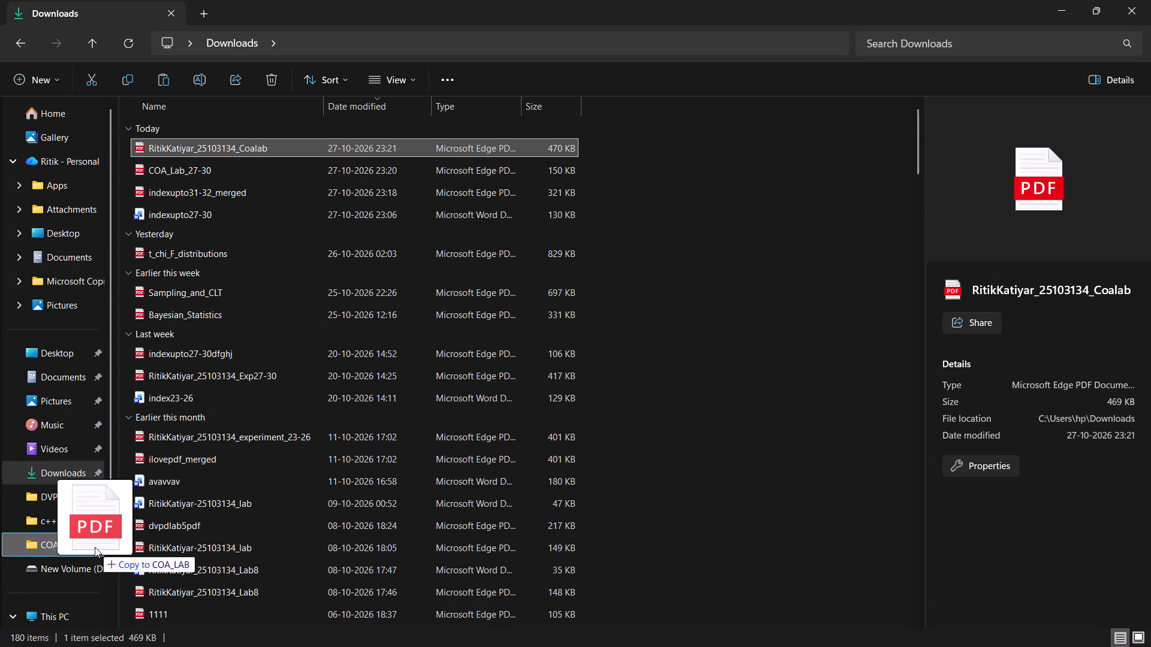
left_click_drag(95, 547, 103, 542)
left_click(92, 547)
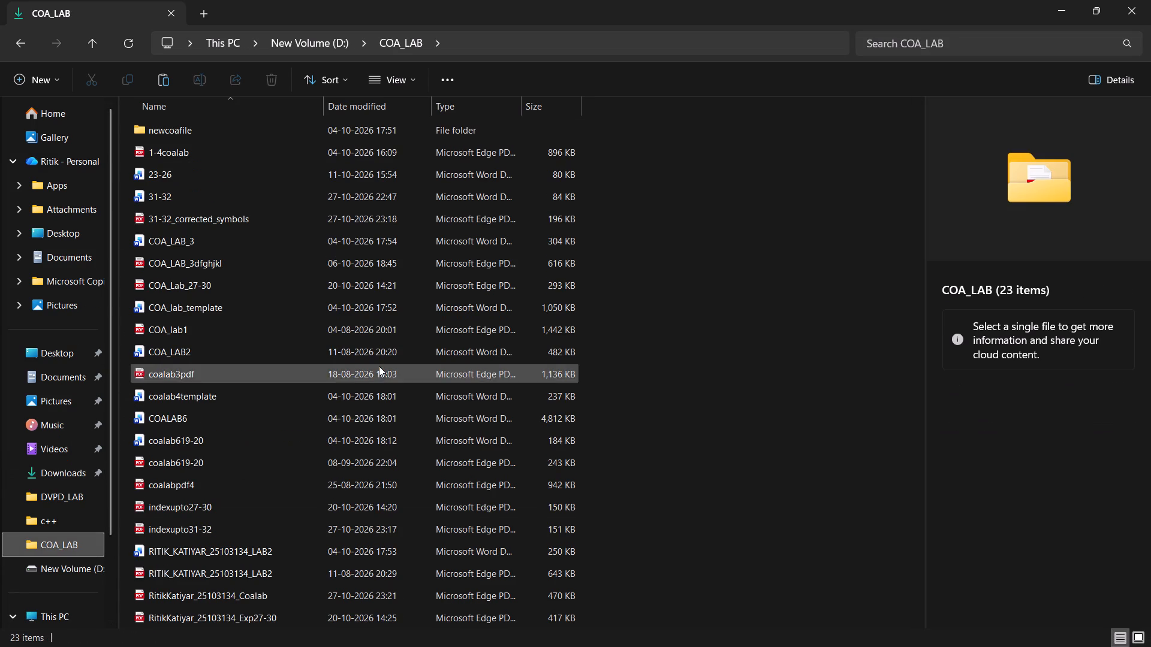
Rename the student's Coalab PDF in COA_LAB, replacing the Coalab ending with 31-32 and keeping the name and roll number.
scroll(379, 366, "down", 12)
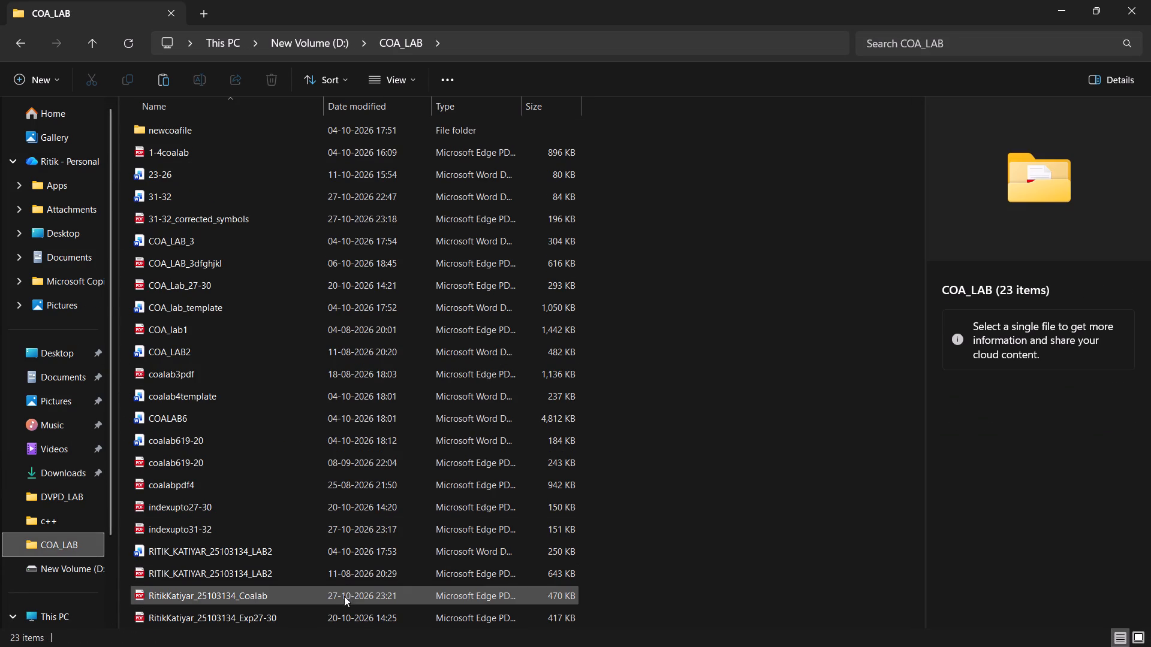
left_click(344, 596)
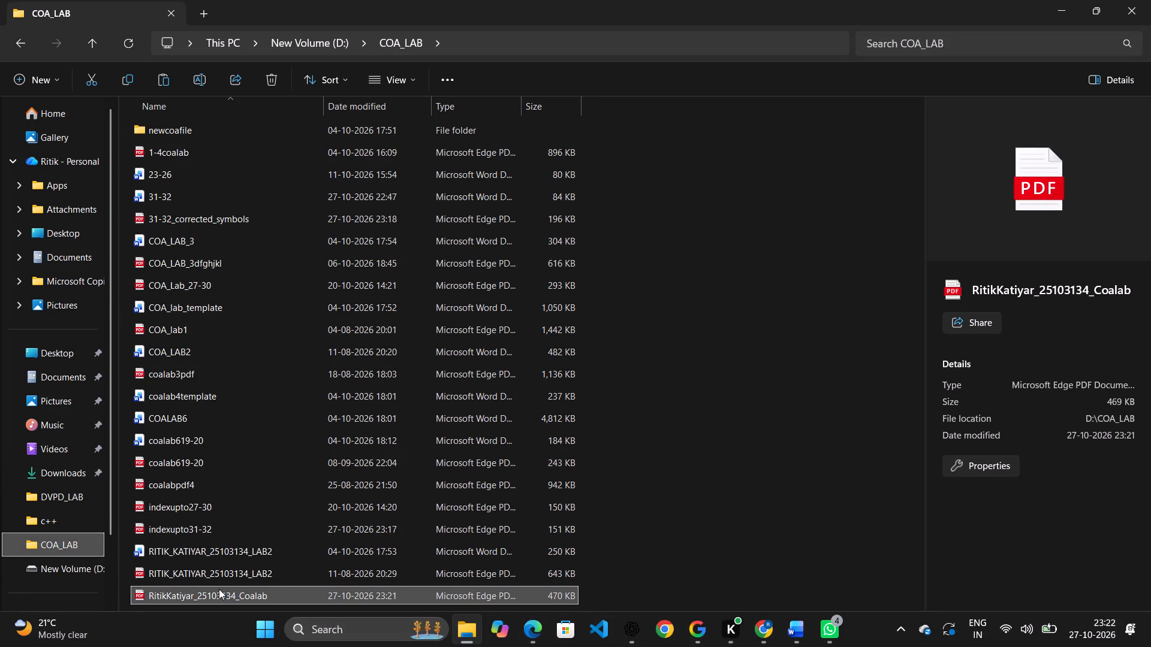
left_click(227, 589)
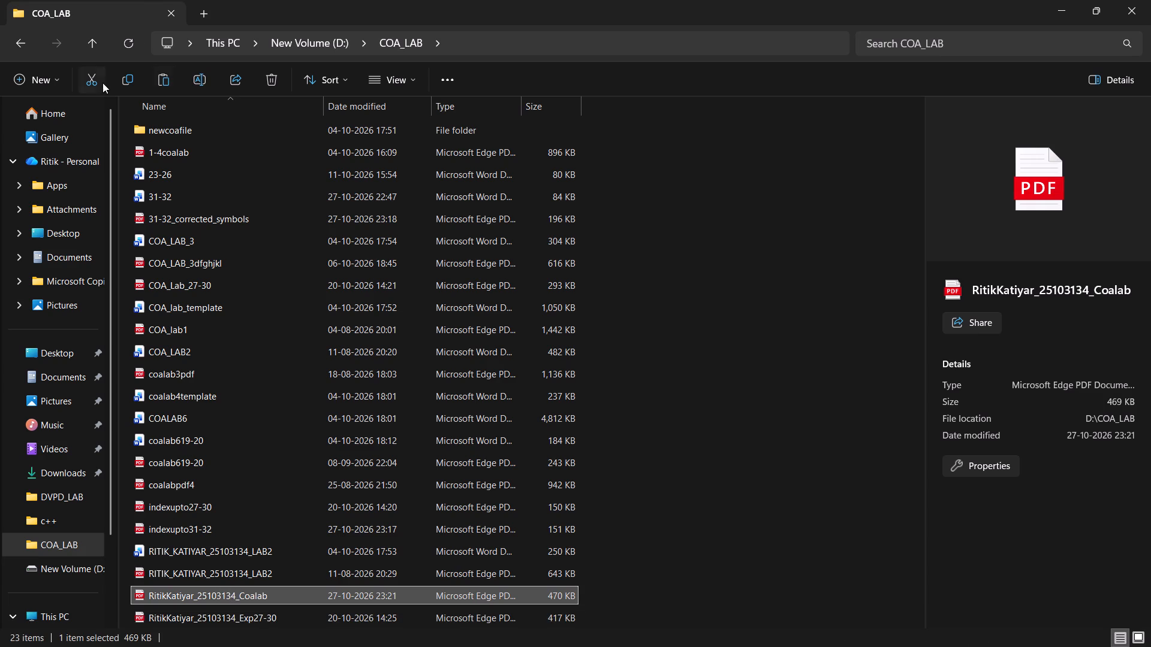
left_click(118, 80)
left_click(197, 84)
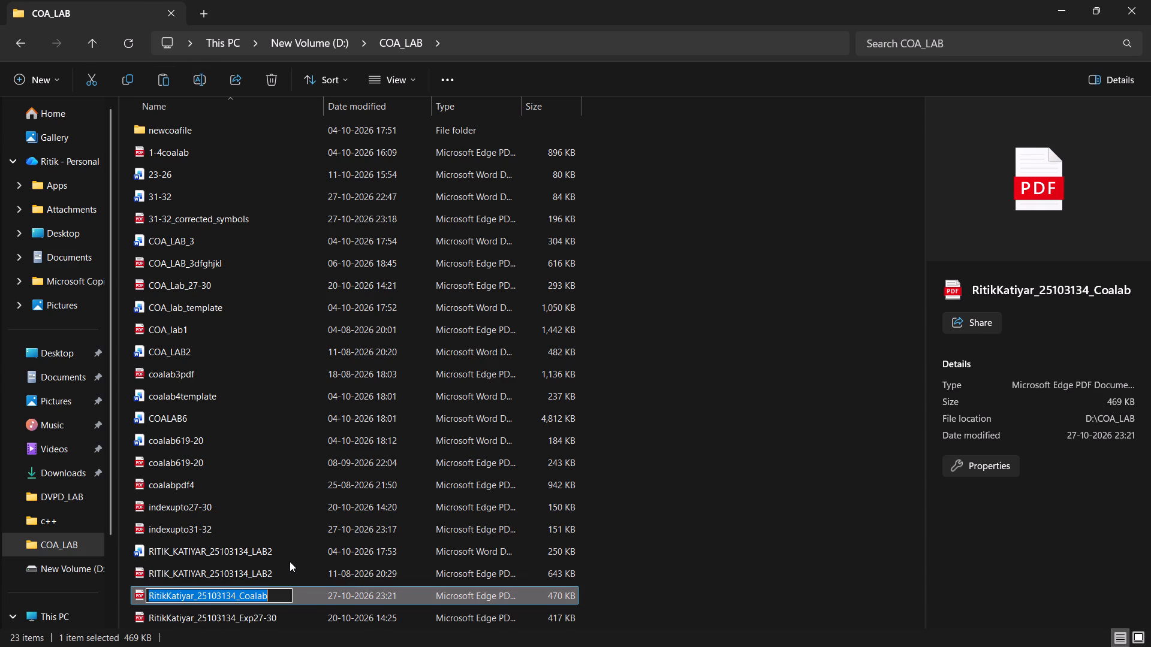
left_click(282, 589)
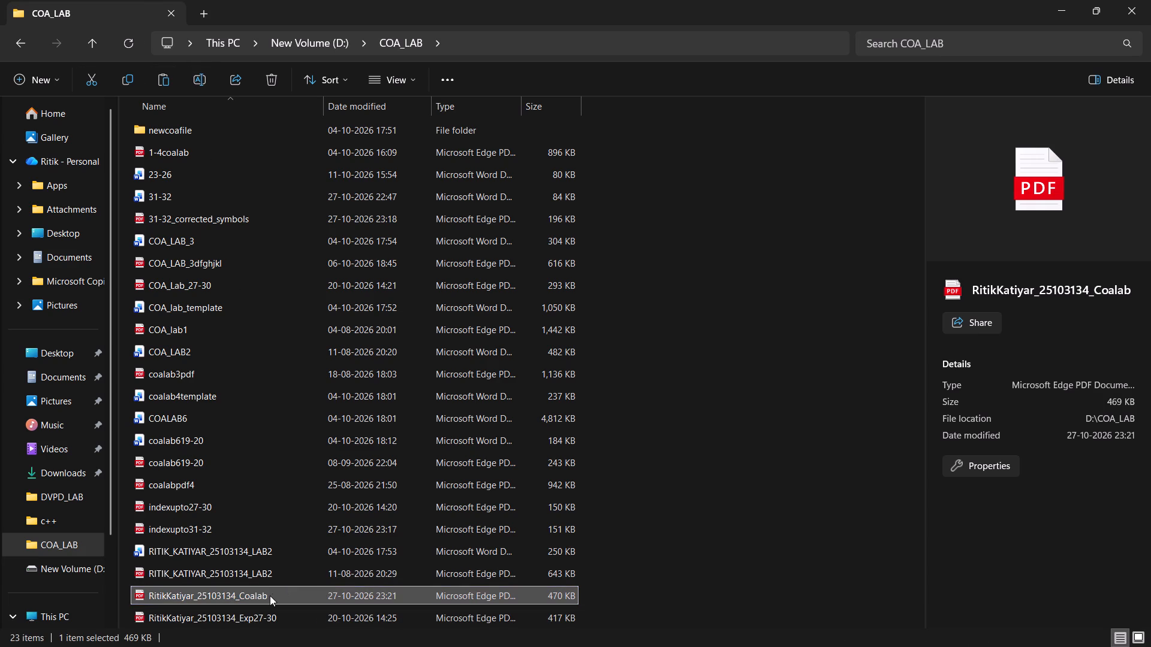
left_click(269, 595)
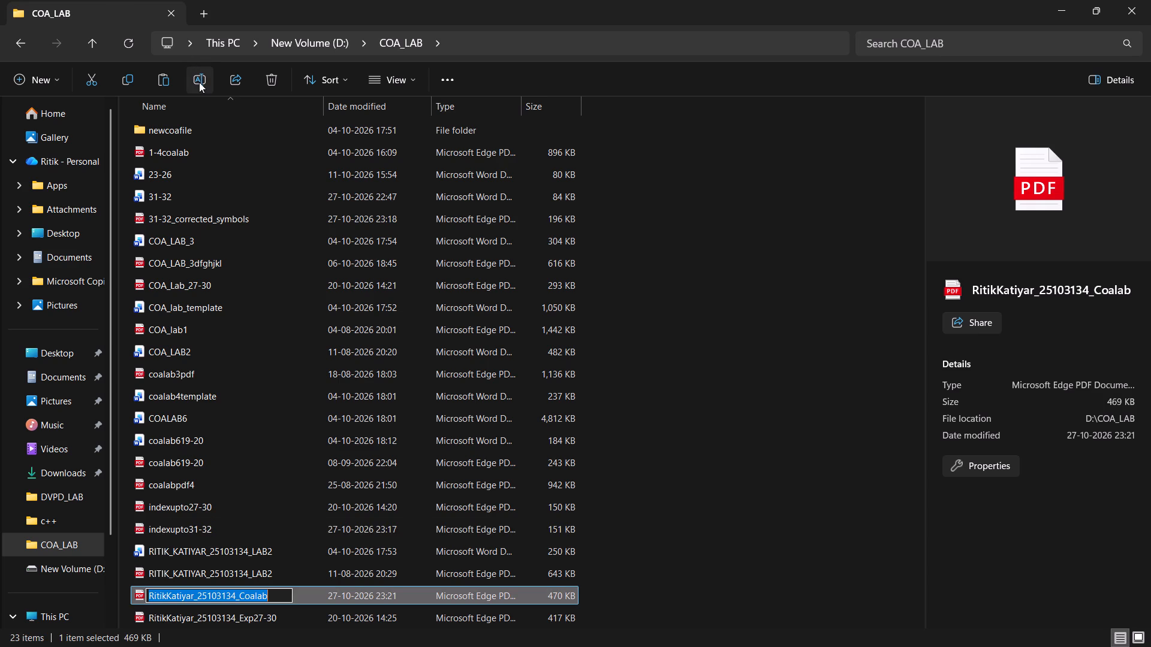
left_click(199, 82)
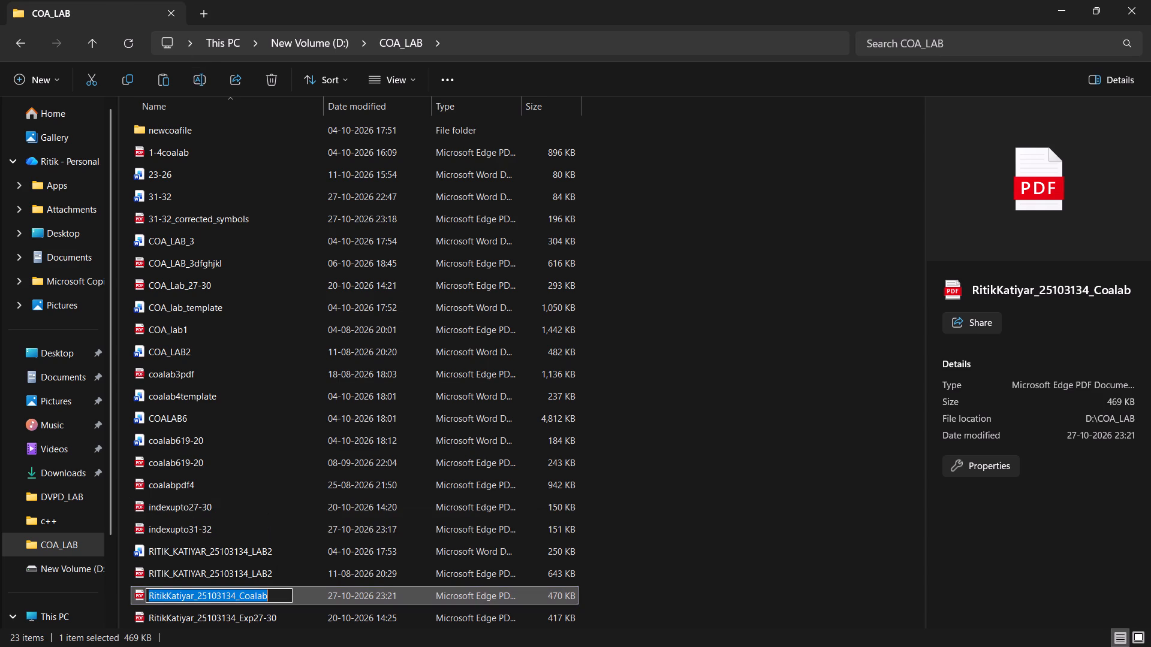
left_click(277, 594)
left_click(277, 594)
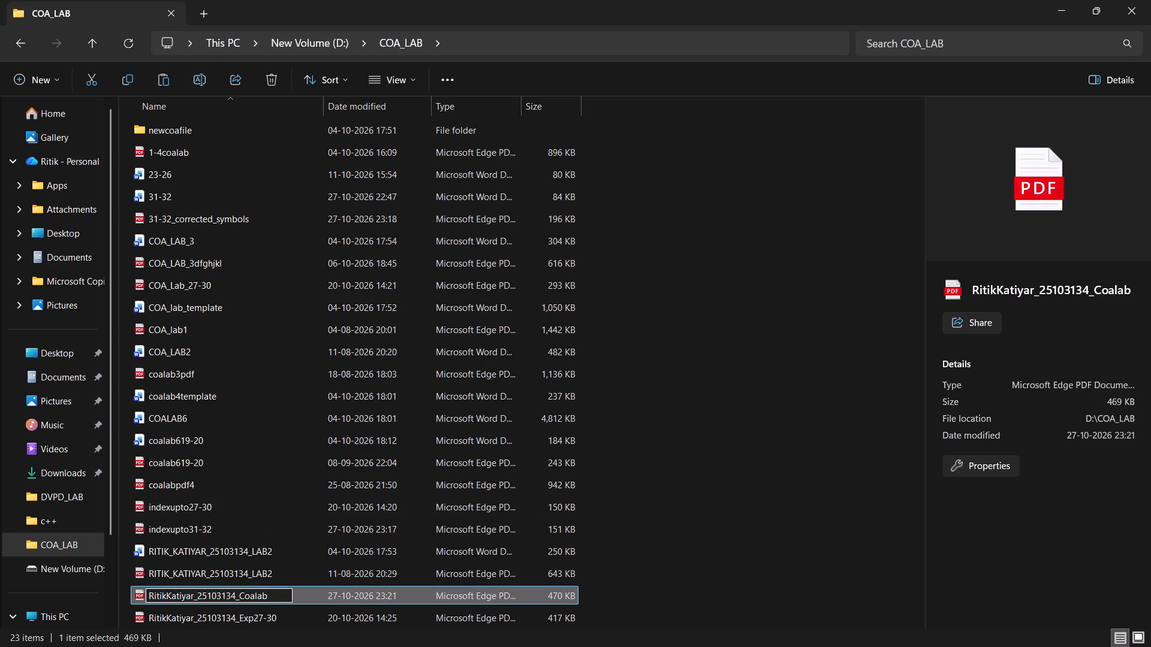
key("BackSpace")
key("BackSpace")
key("BackSpace")
key("BackSpace")
key("BackSpace")
key("BackSpace")
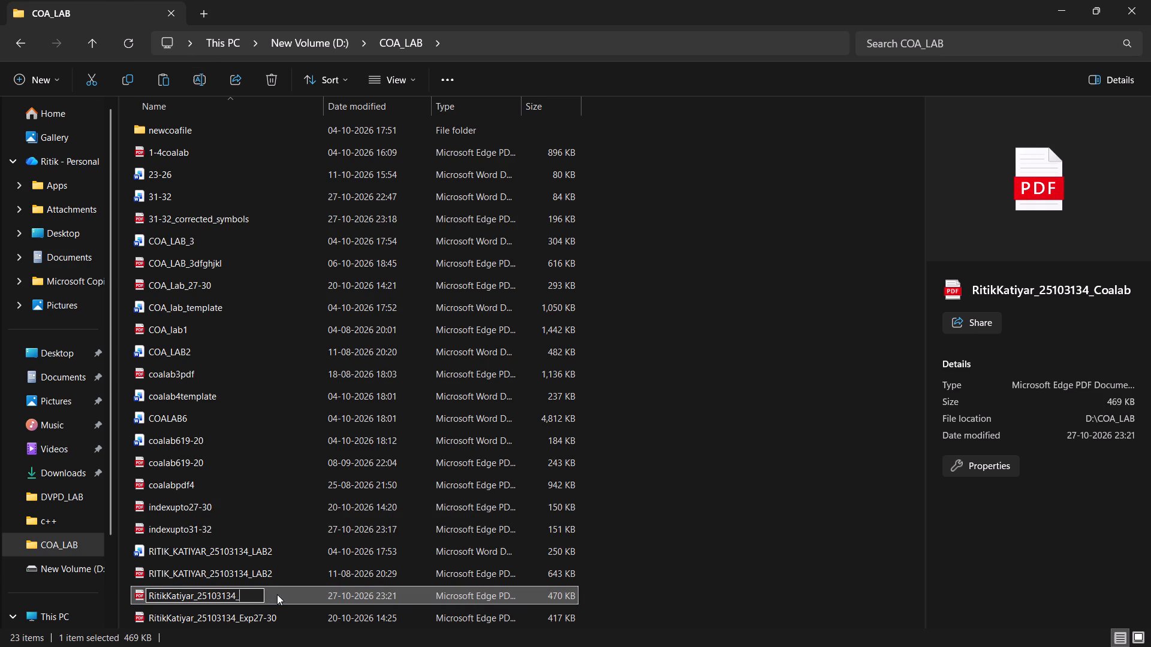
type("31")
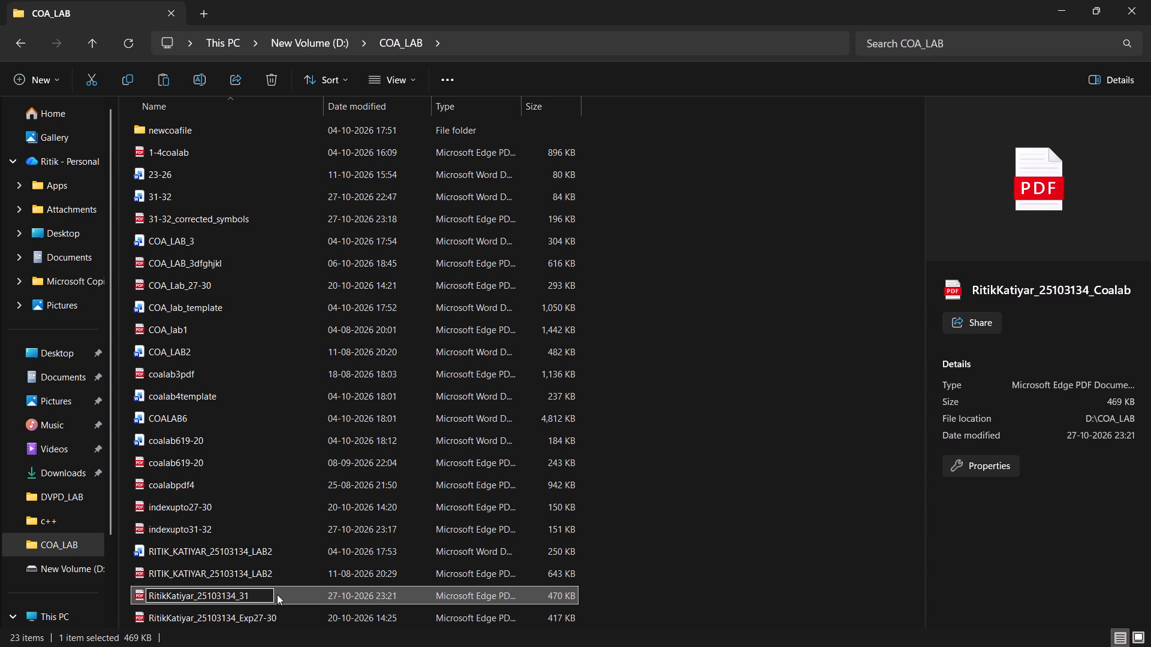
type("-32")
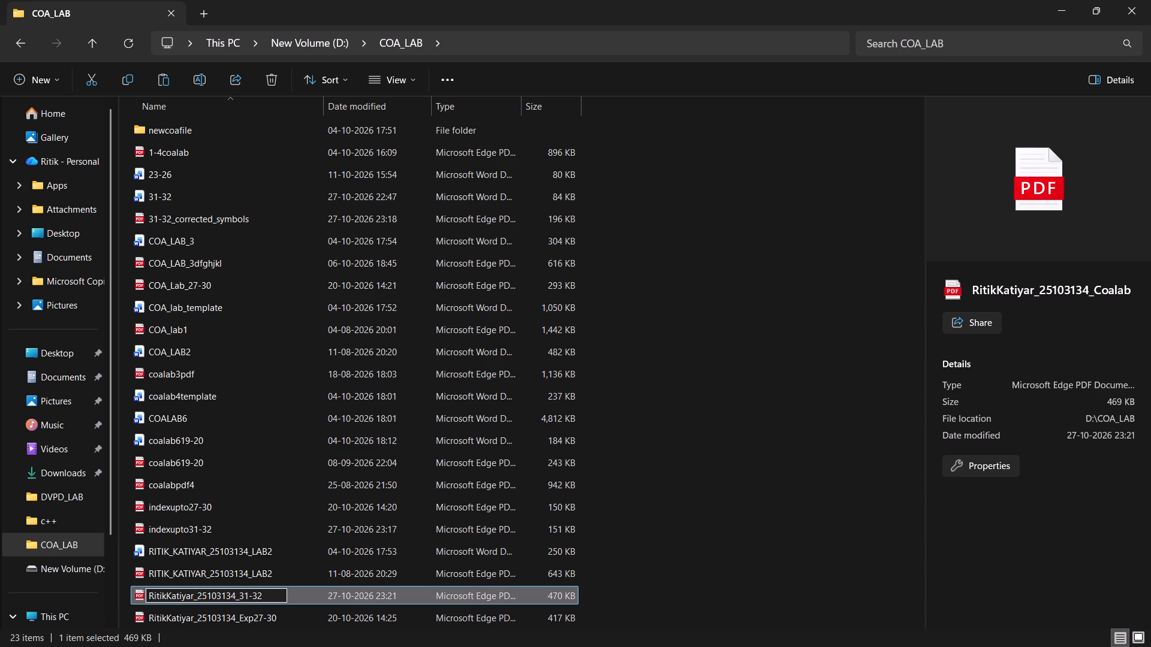
left_click(788, 527)
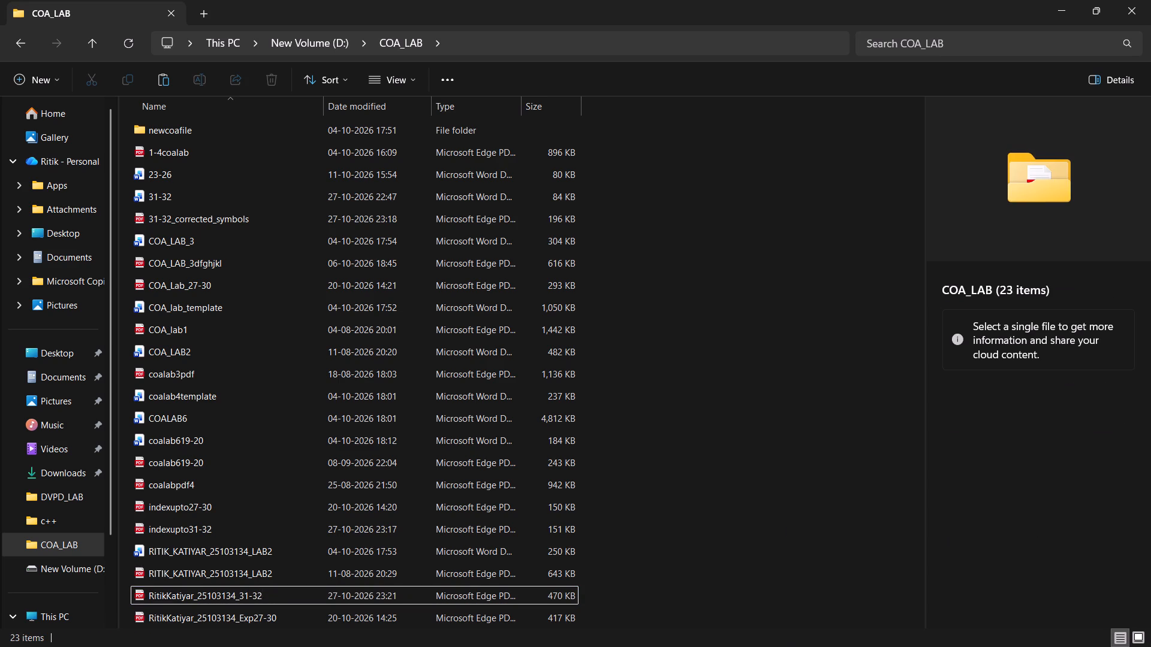
In Chrome, upload the student's renamed 31-32 PDF from the COA_LAB folder as a file for the Exp 31-32, COA Lab, VL assignment.
left_click(761, 637)
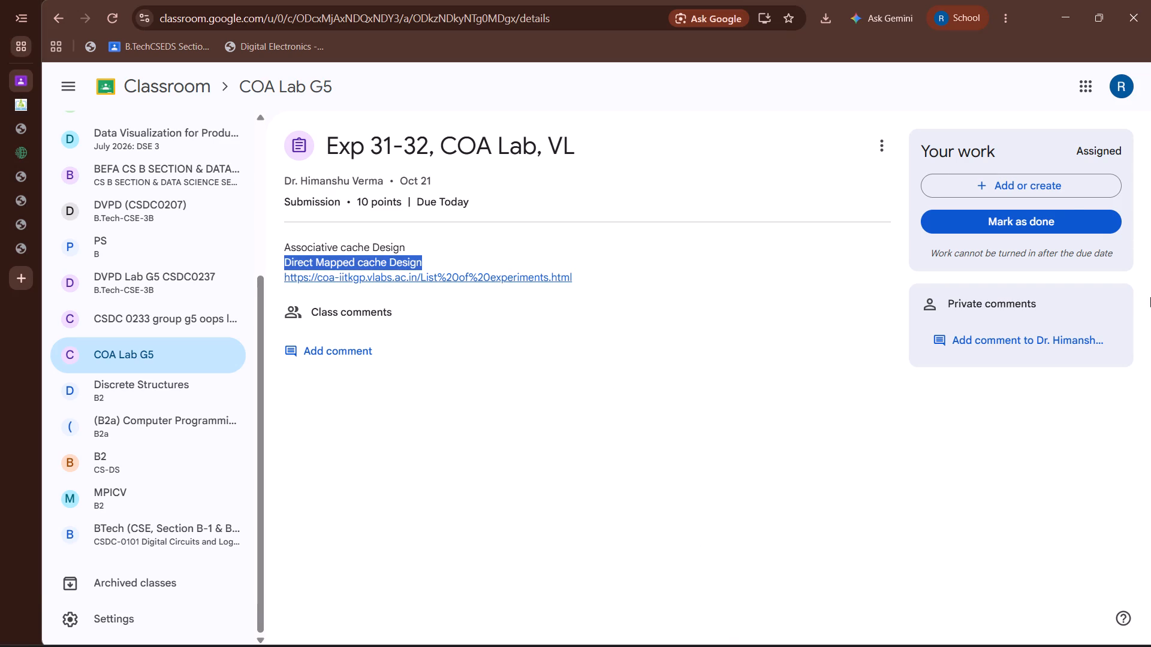
left_click(1051, 192)
left_click(1028, 301)
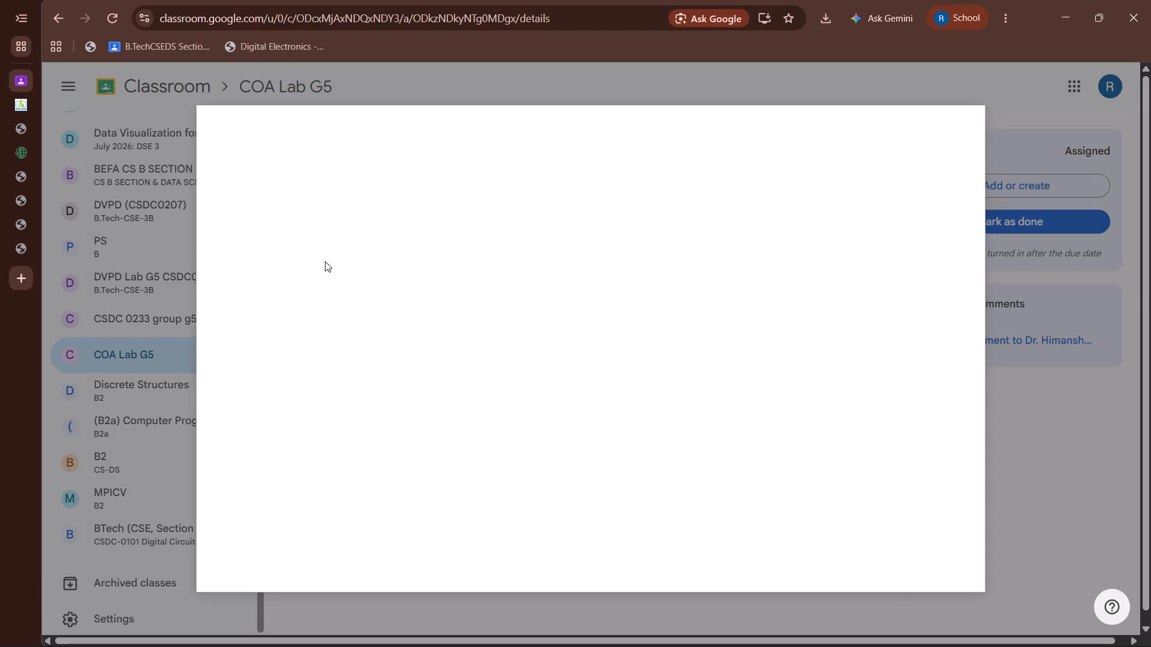
scroll(273, 249, "down", 2)
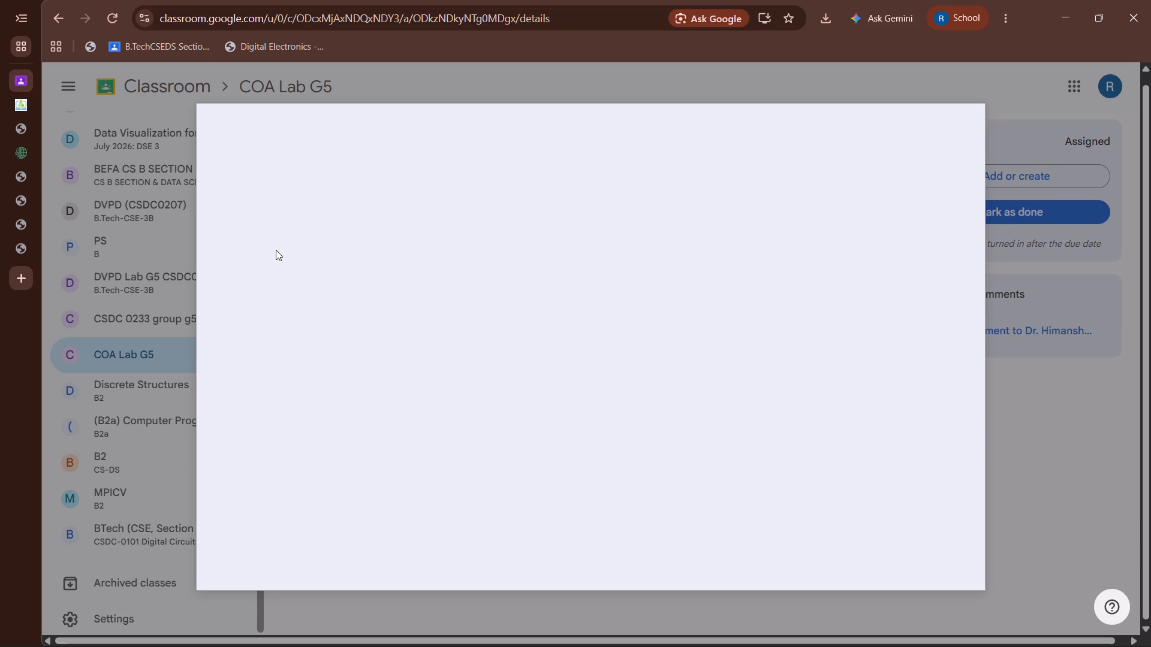
scroll(277, 250, "down", 7)
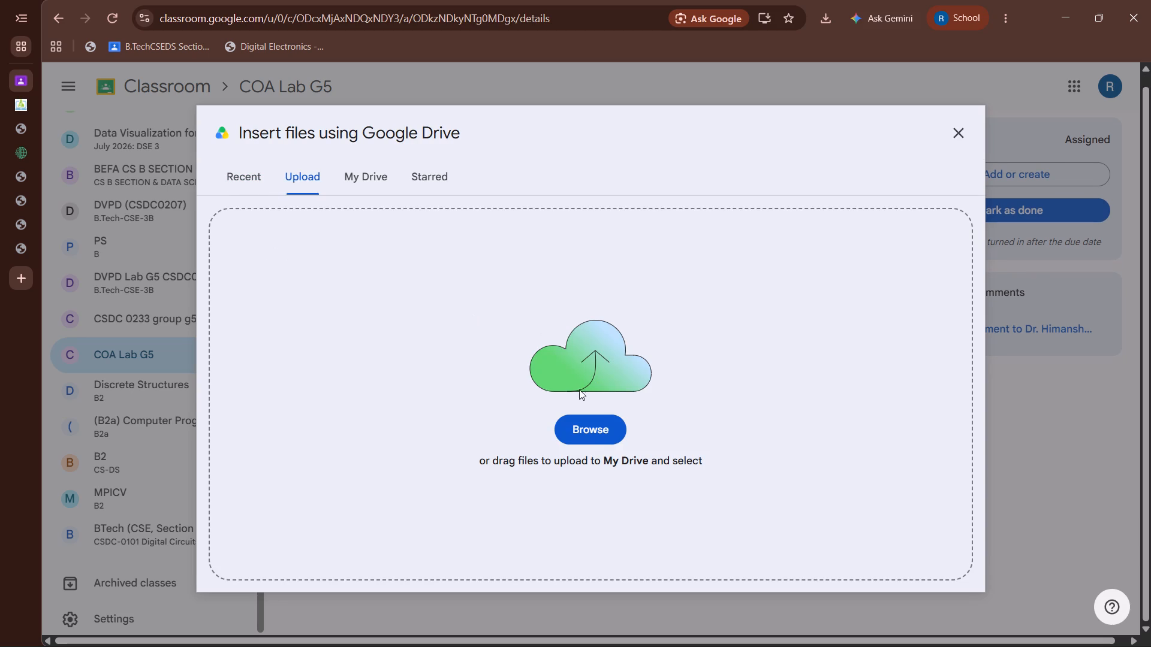
left_click(593, 443)
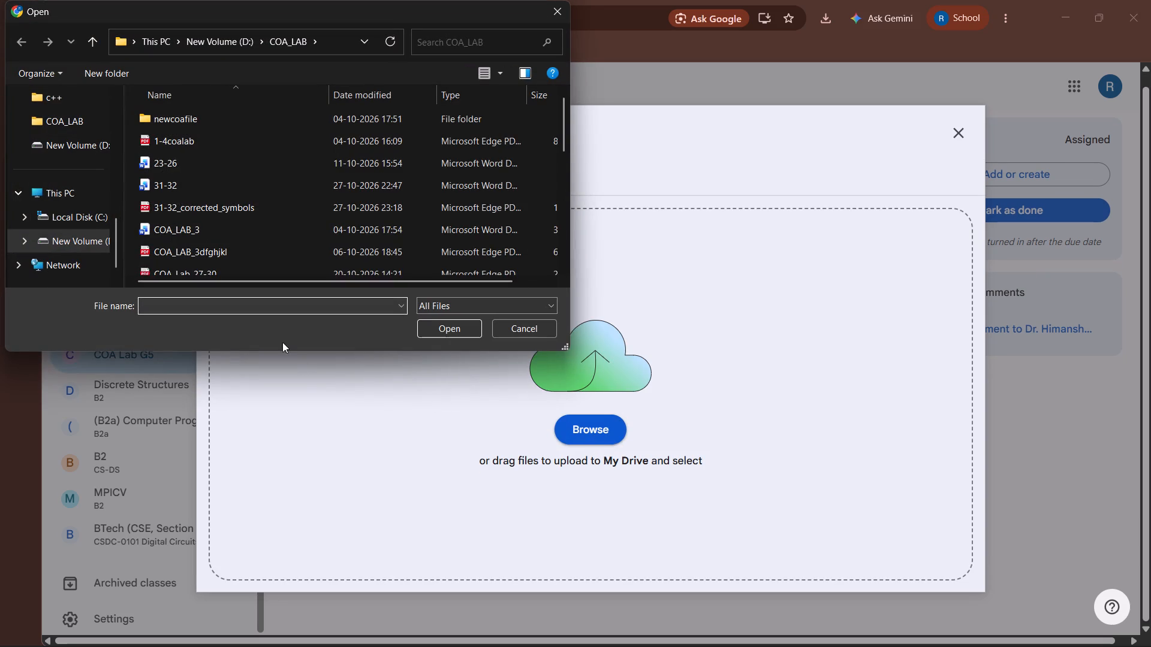
left_click(86, 113)
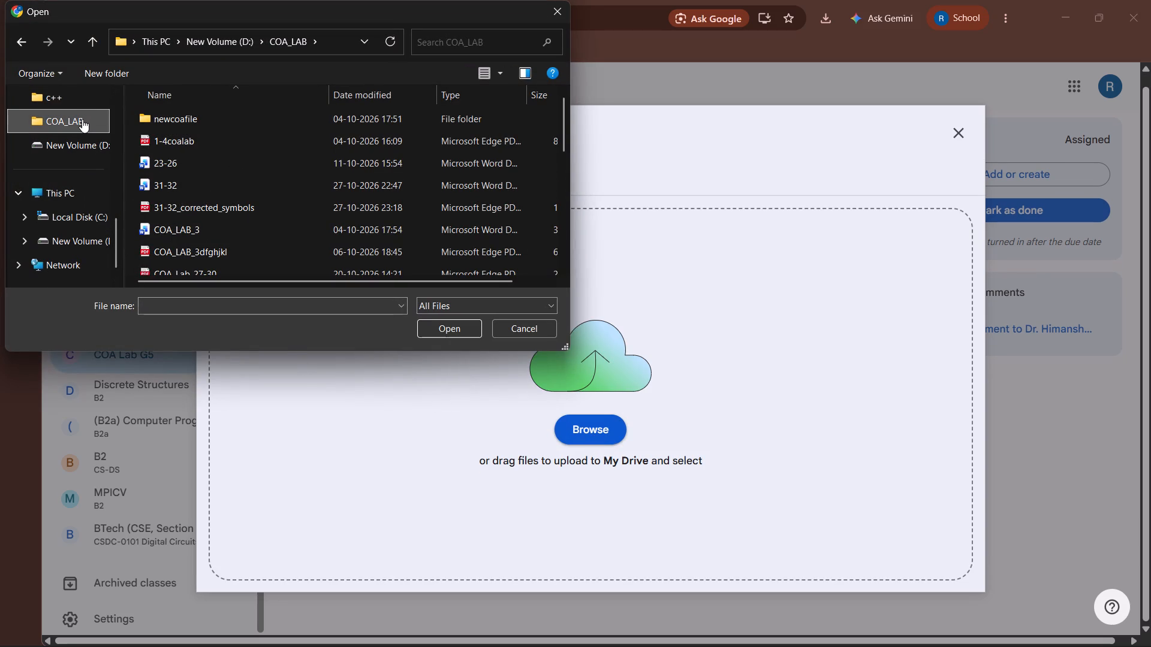
scroll(252, 123, "down", 15)
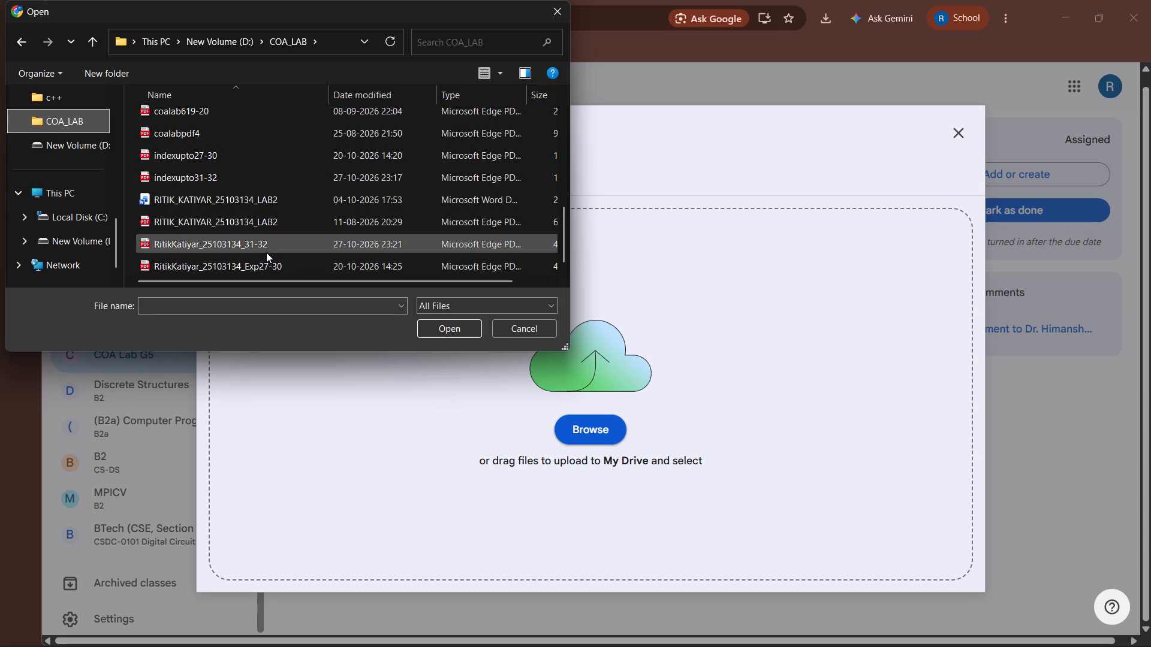
left_click(266, 252)
left_click(583, 430)
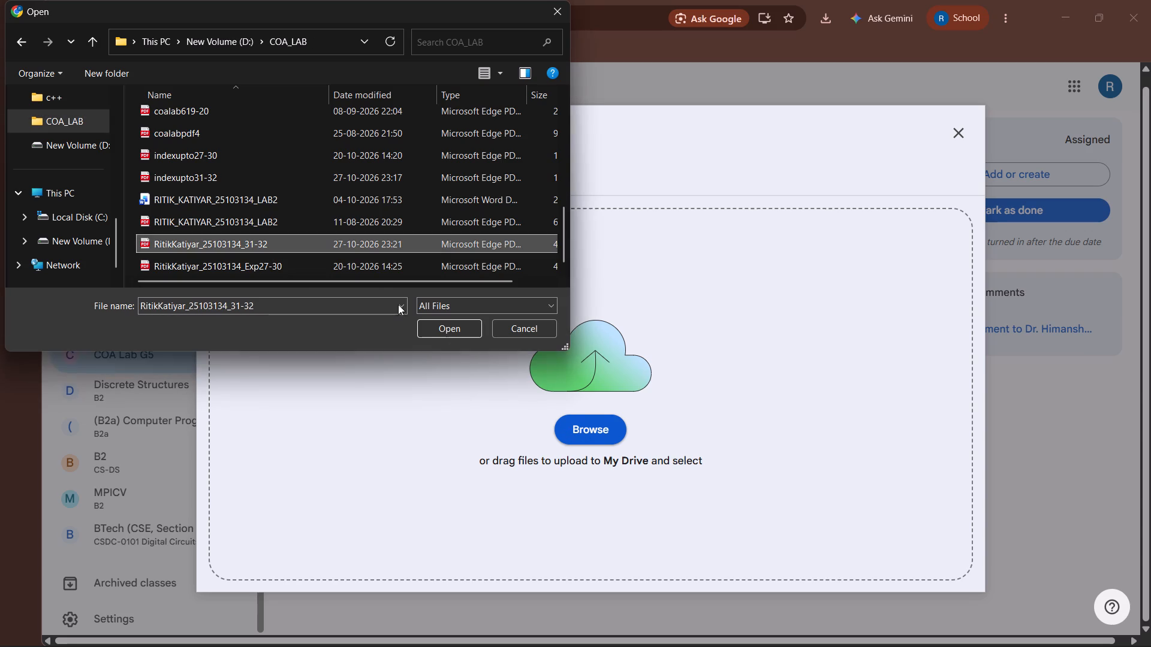
left_click(442, 330)
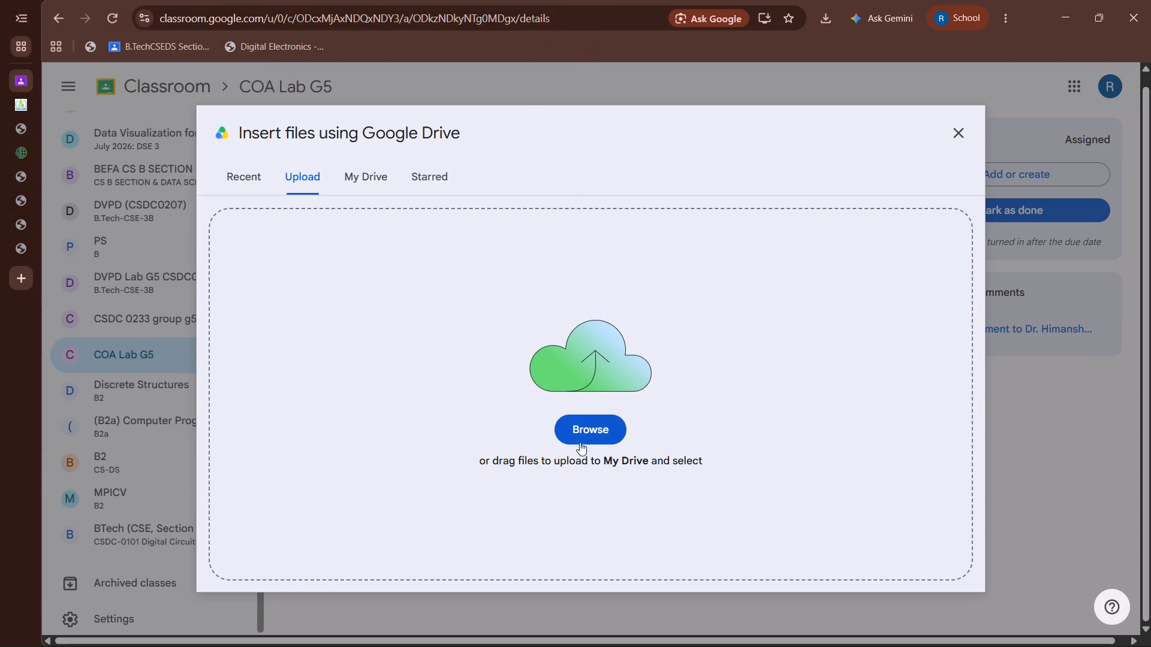
left_click(578, 437)
scroll(264, 224, "down", 10)
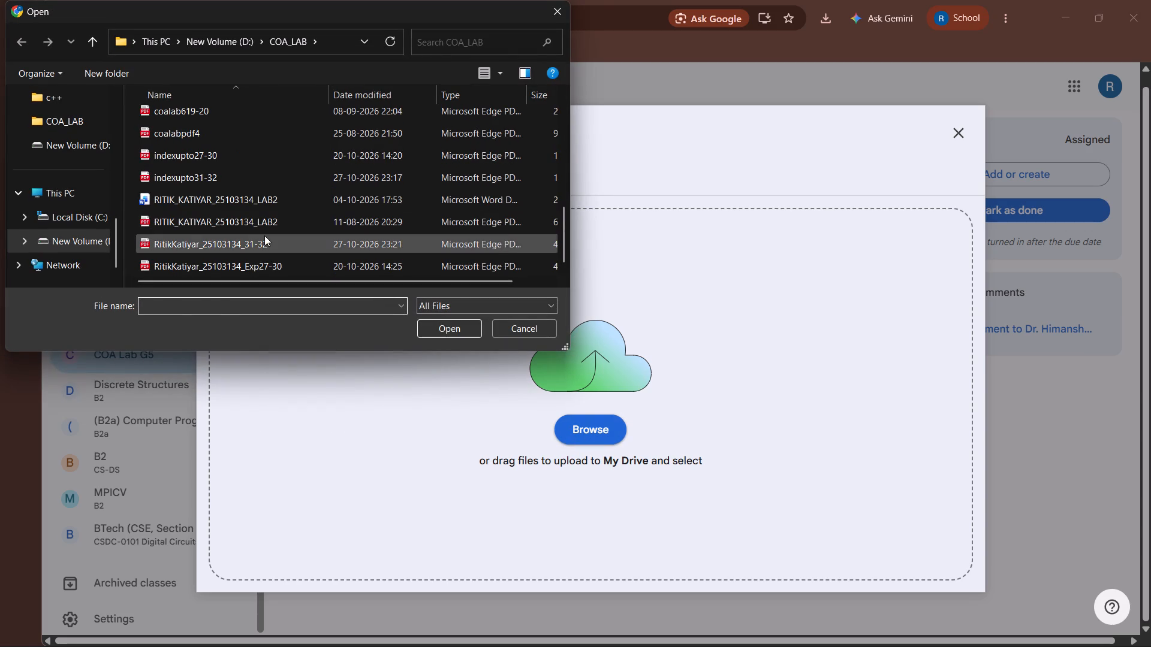
left_click(264, 235)
left_click(424, 325)
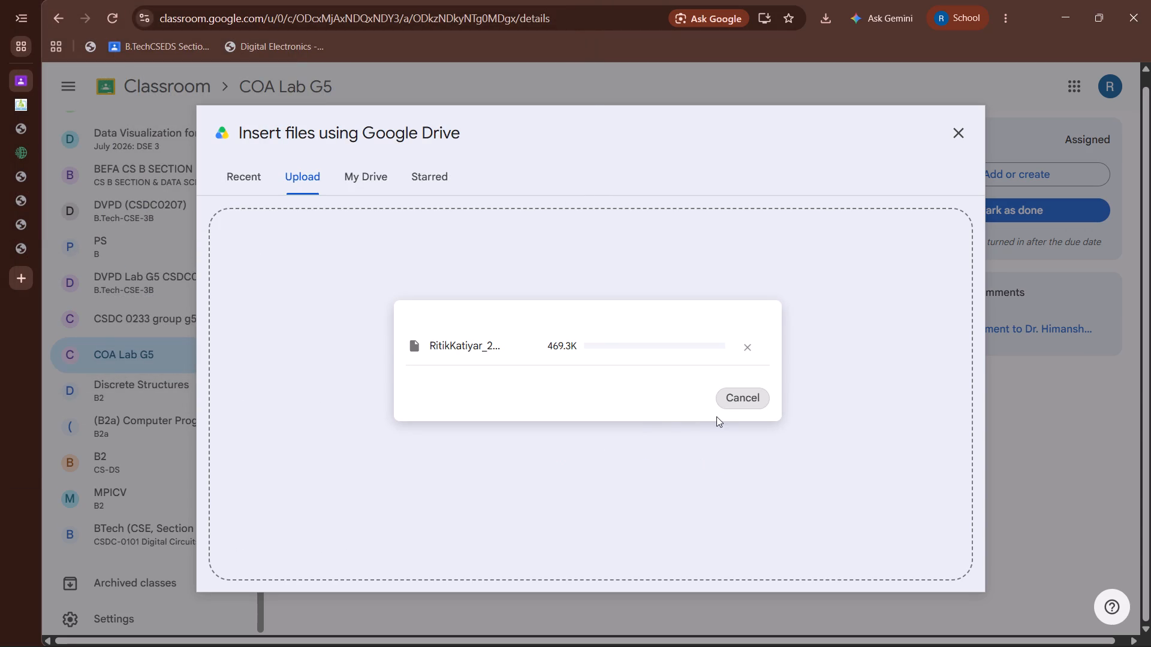
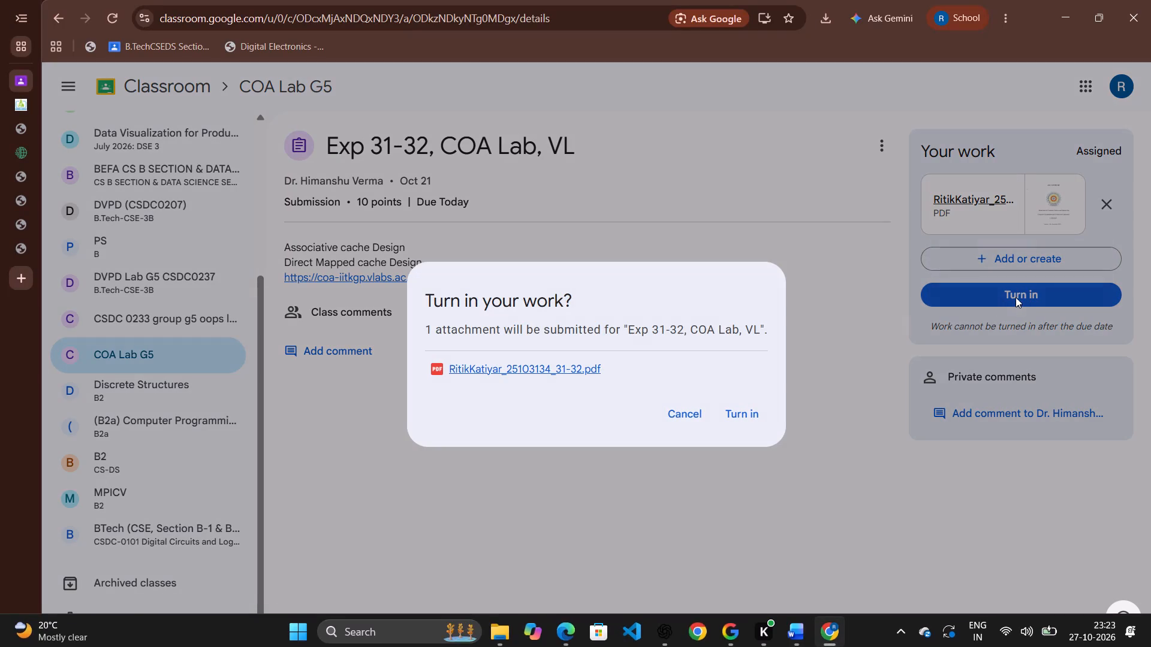
Confirm turning in the 31-32 PDF for the Exp 31-32, COA Lab, VL assignment.
left_click(752, 415)
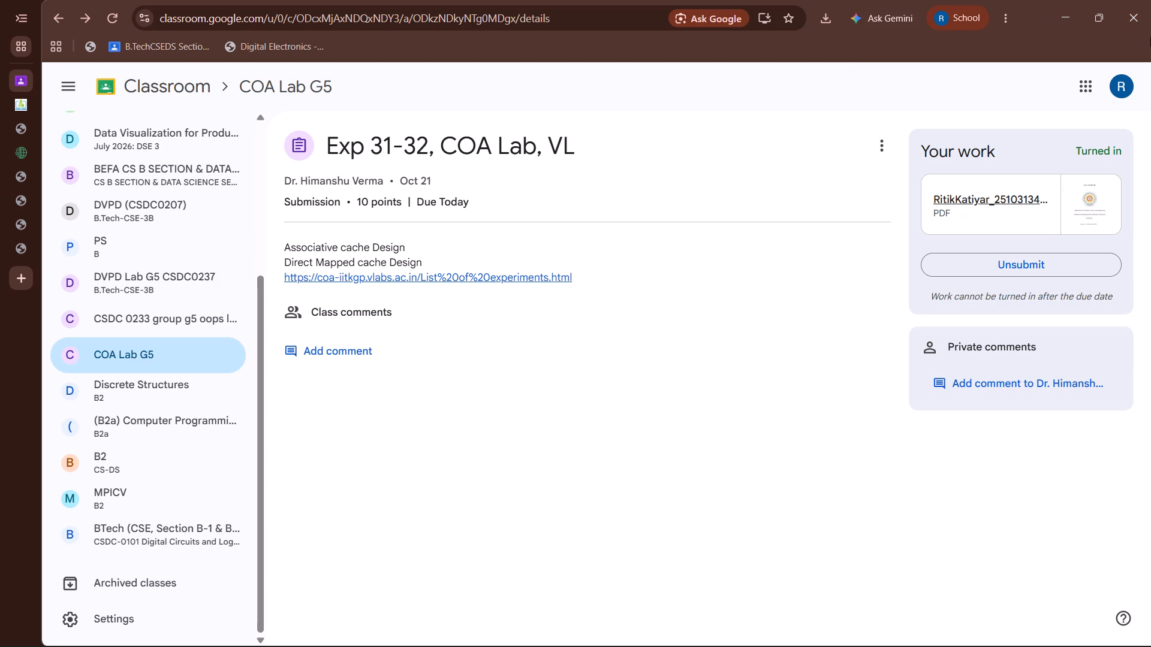
Close the Chrome window, leaving the CircuitVerse simulator page without saving its changes.
left_click(1150, 0)
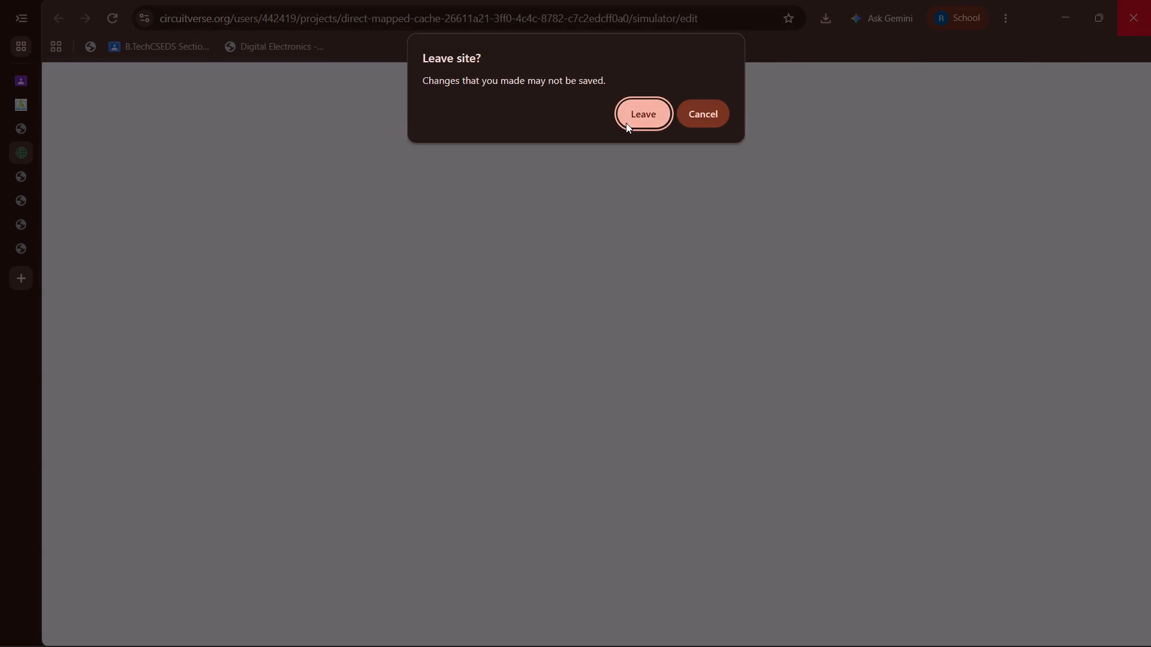
left_click(626, 123)
Close the File Explorer window and the Edge window holding the lab PDFs.
left_click(1150, 1)
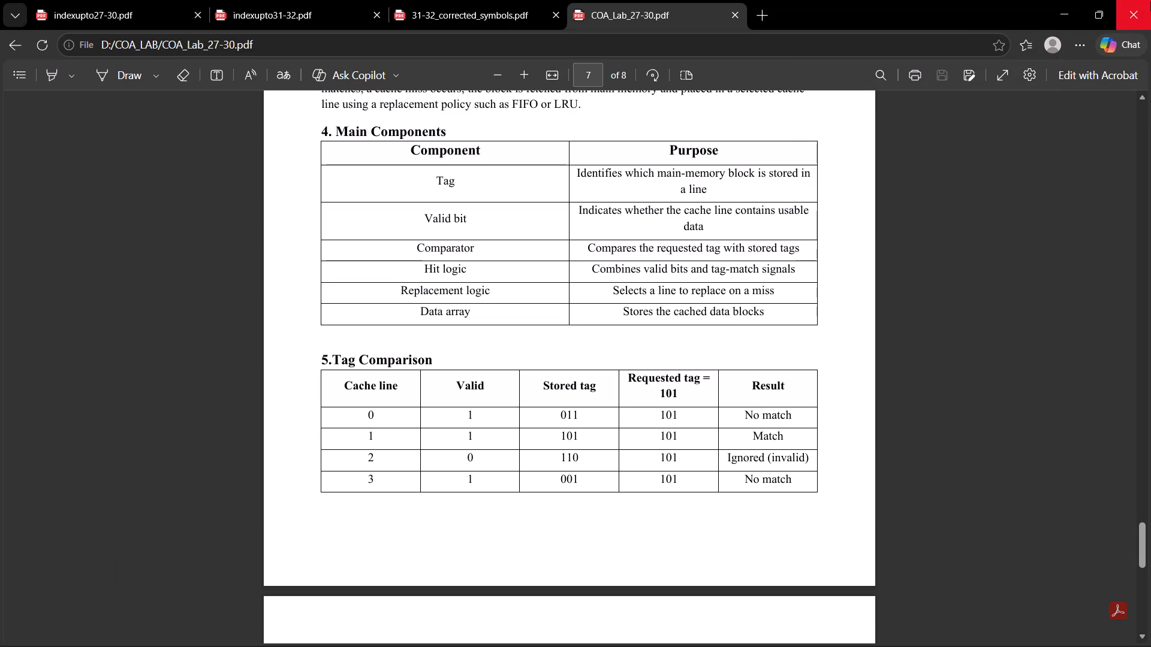
left_click(1150, 1)
In Word, close 31-32_corrected_symbols without saving its changes, and close the indexupto27-30 document.
left_click(1150, 1)
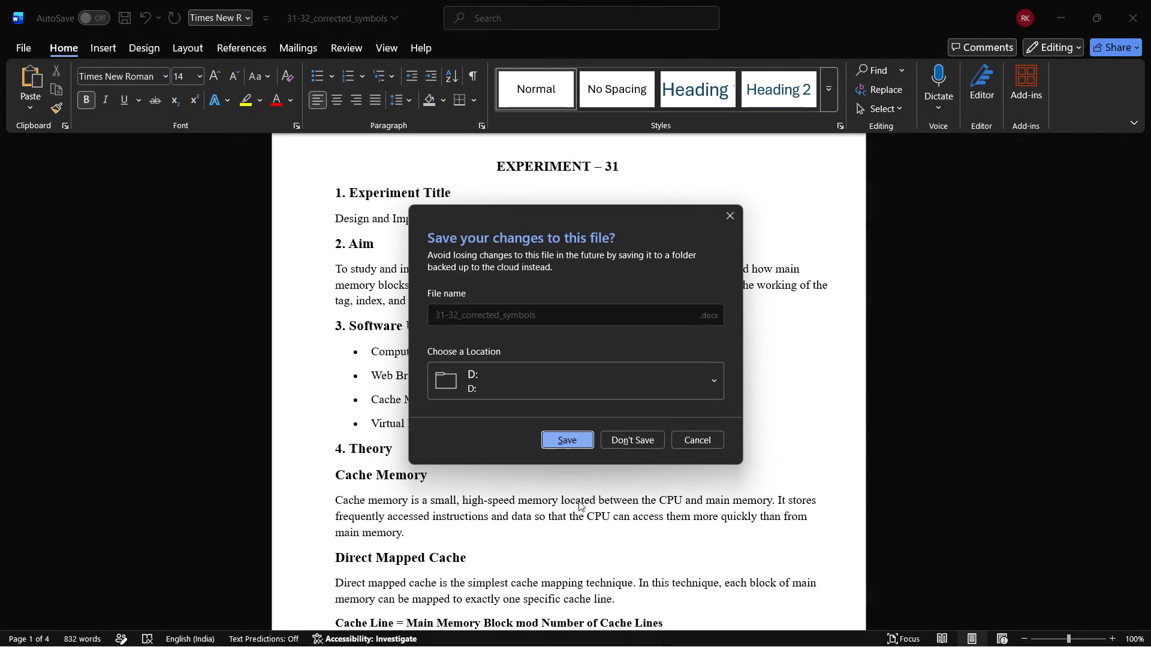
left_click(635, 441)
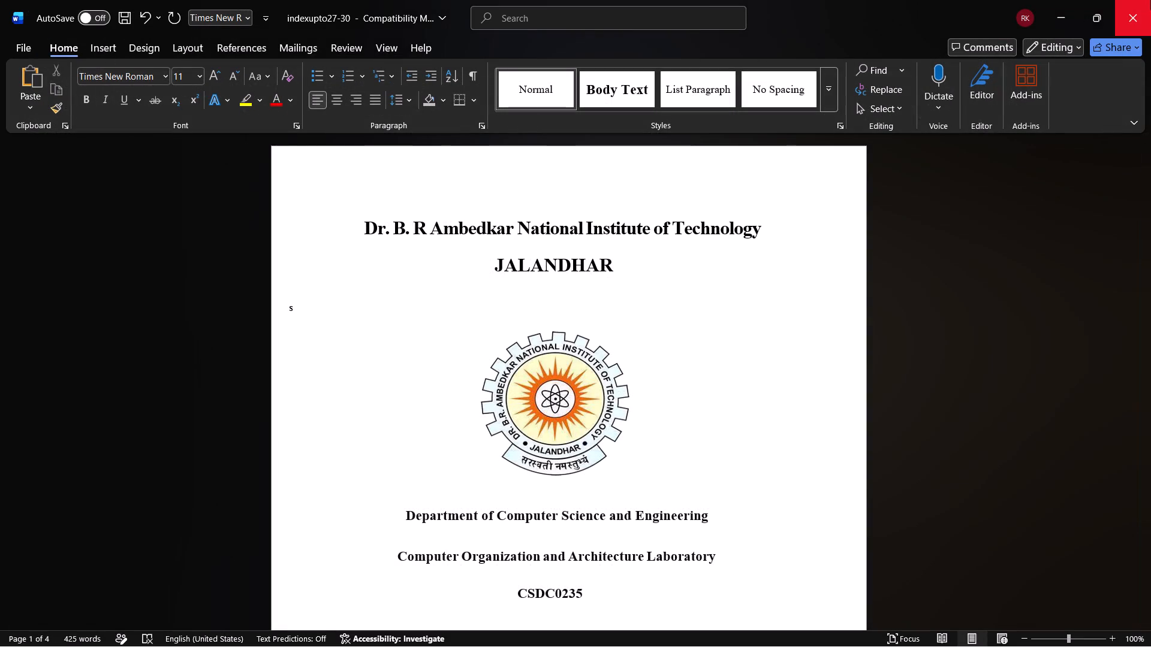
left_click(1150, 0)
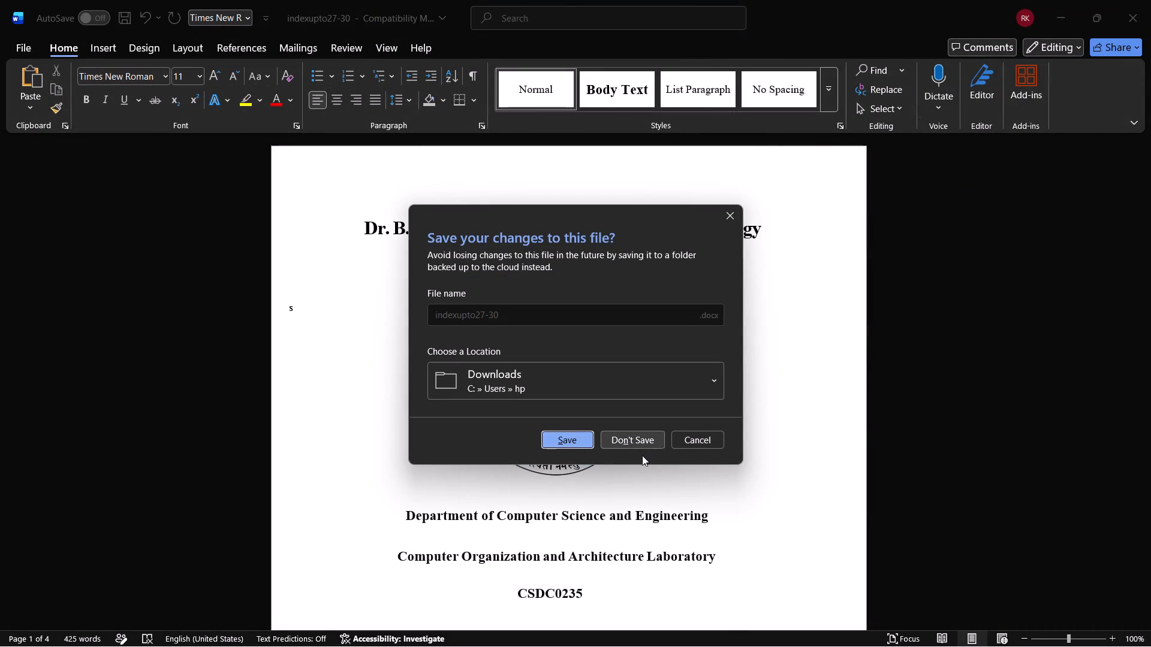